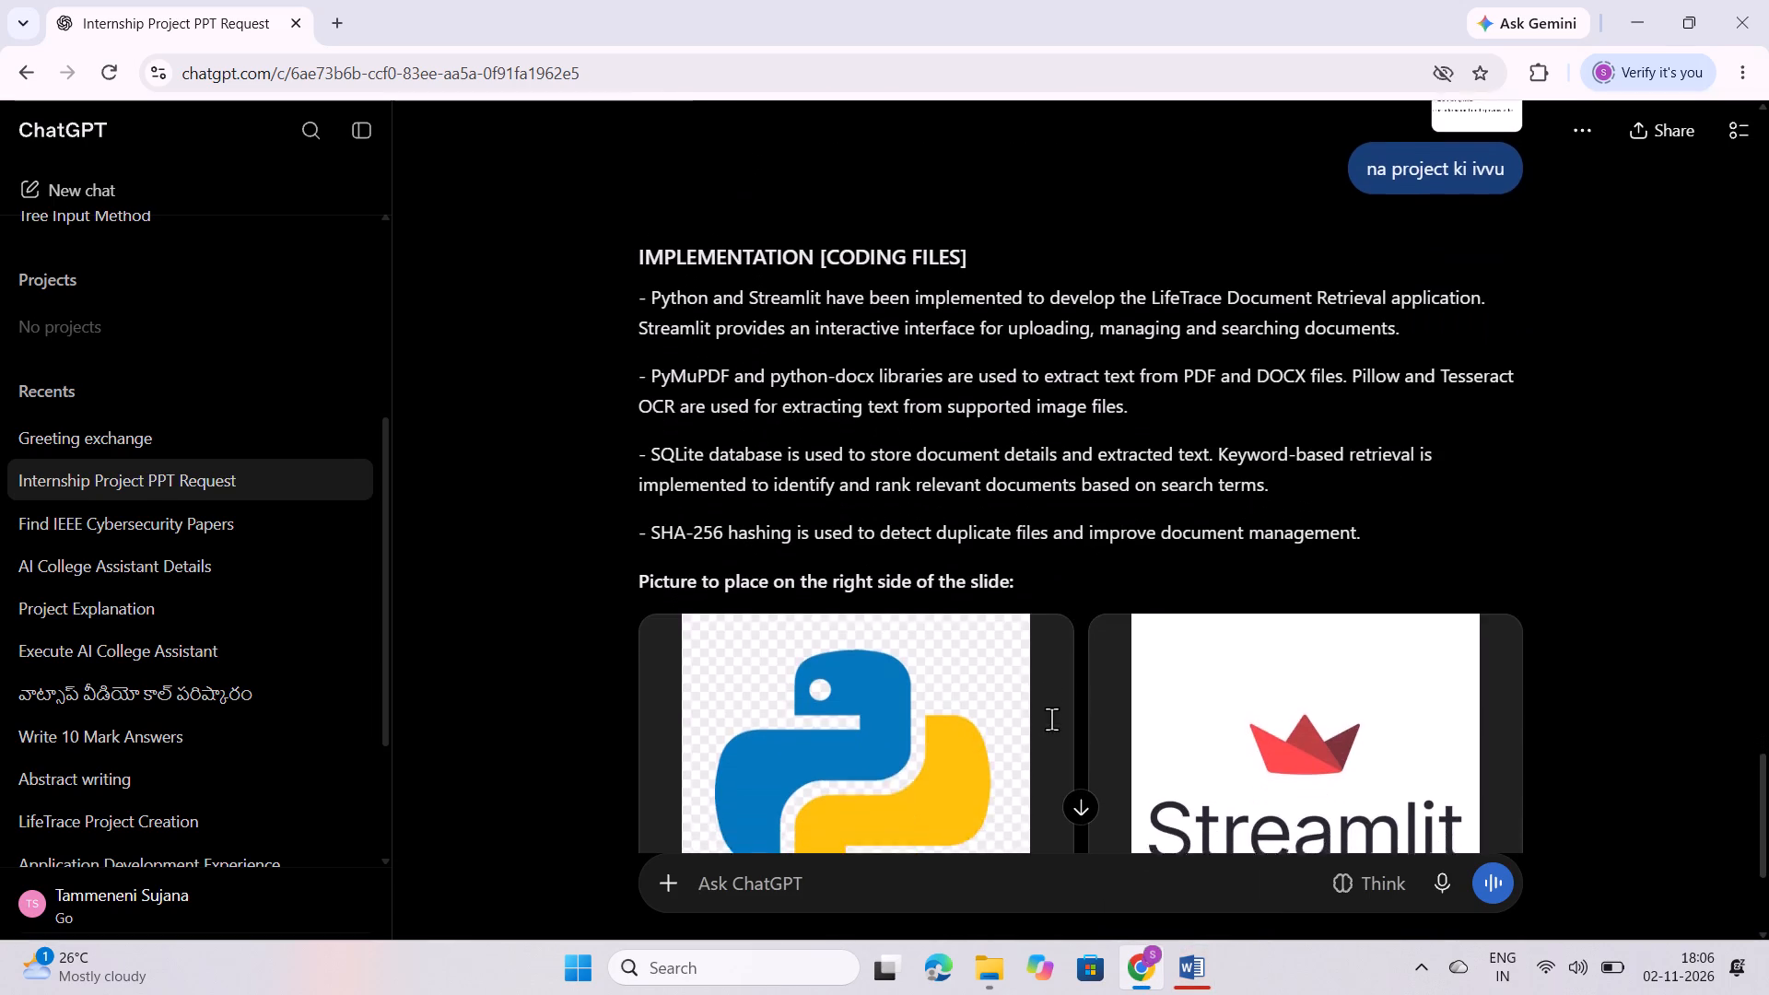
# Switch to File Explorer and open the Downloads folder.
pyautogui.click(987, 952)
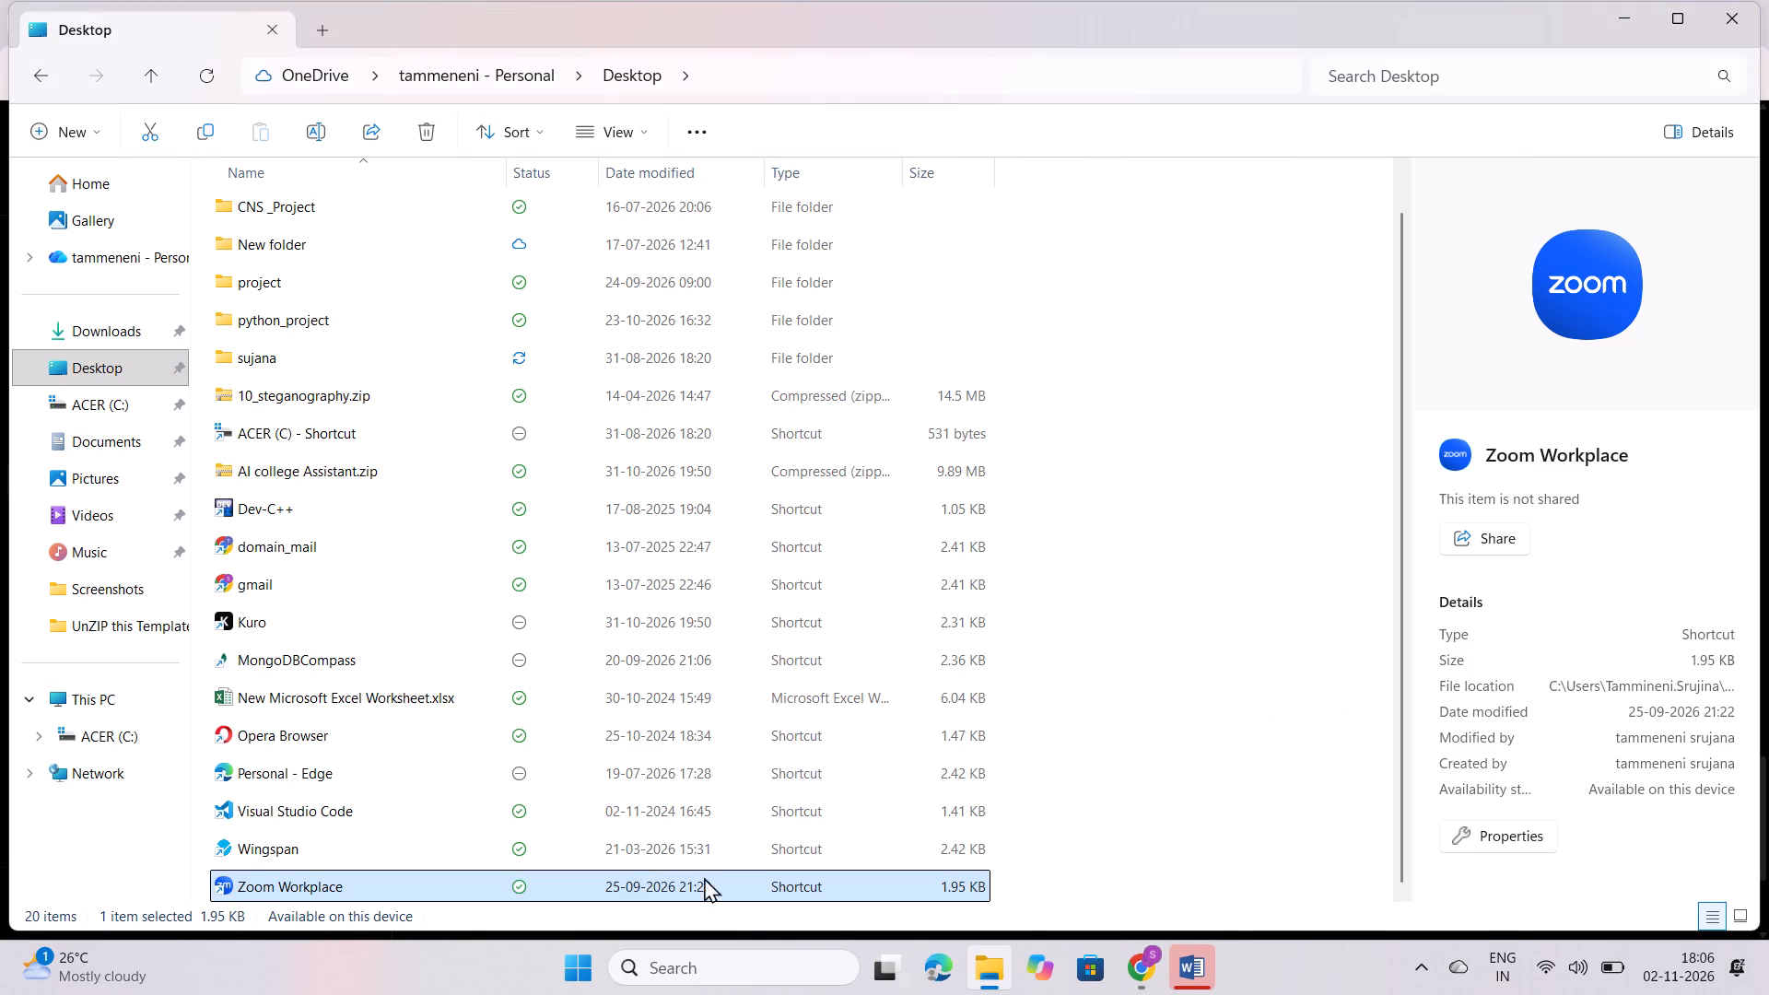
pyautogui.click(118, 326)
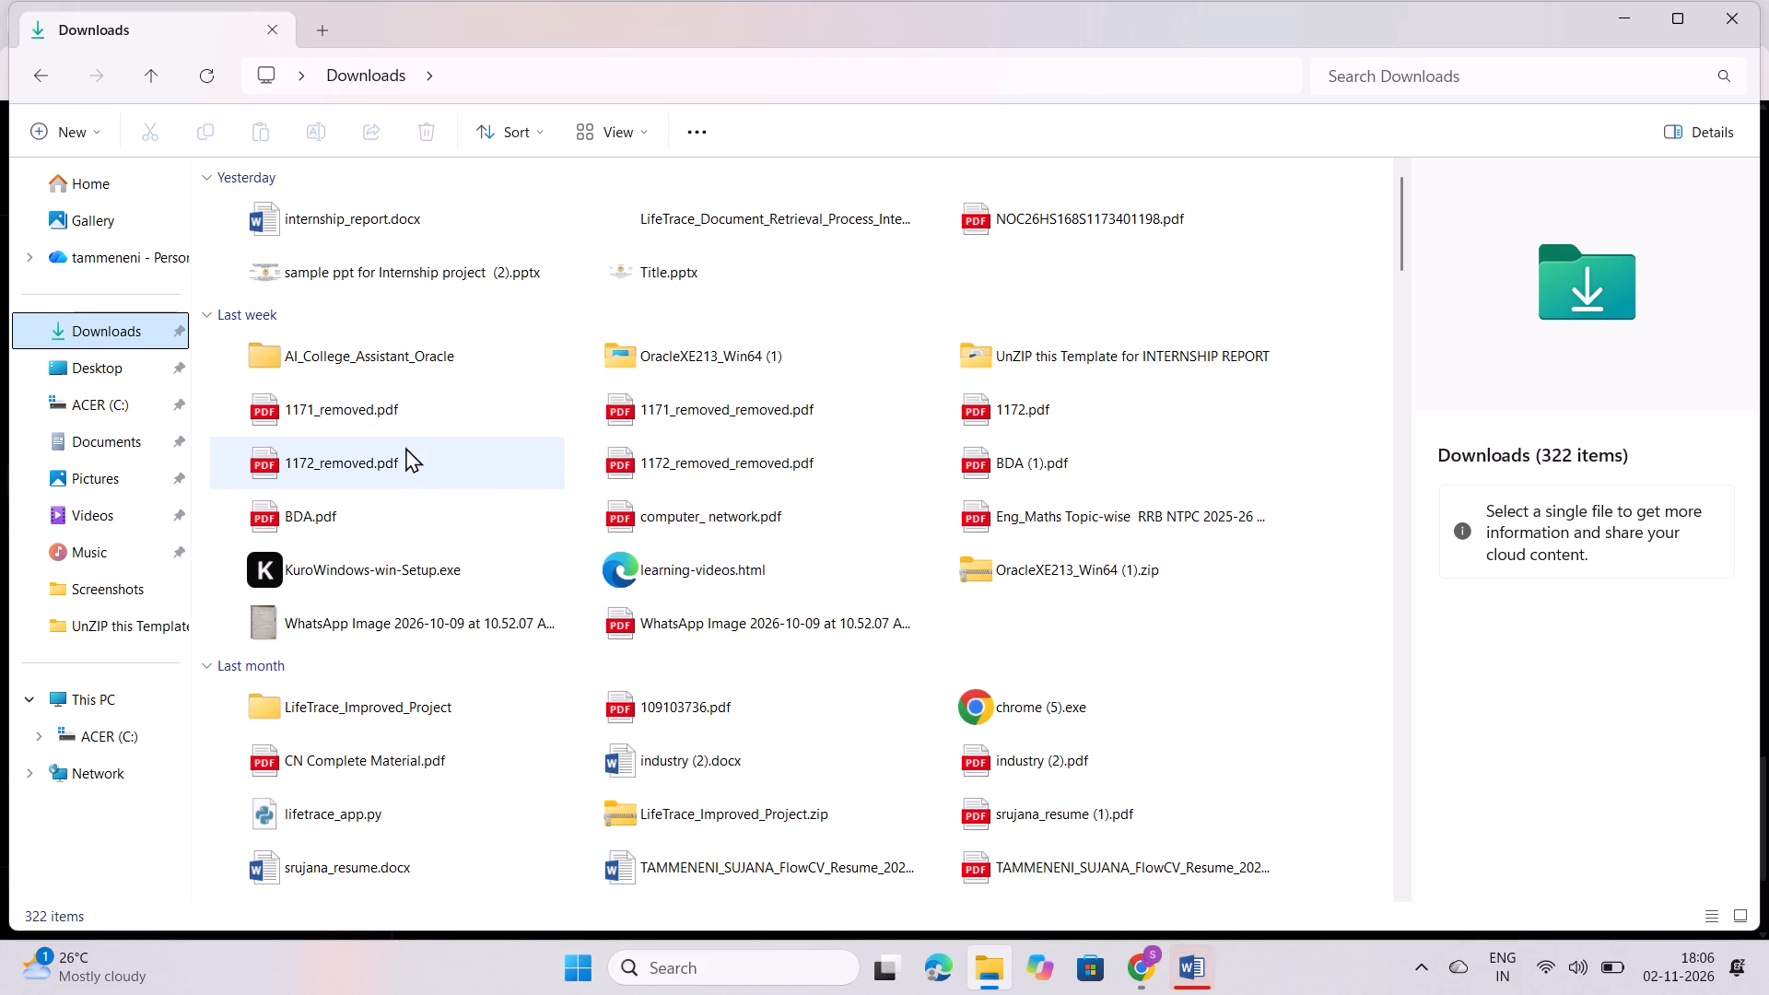
pyautogui.hscroll(1, 741, 322)
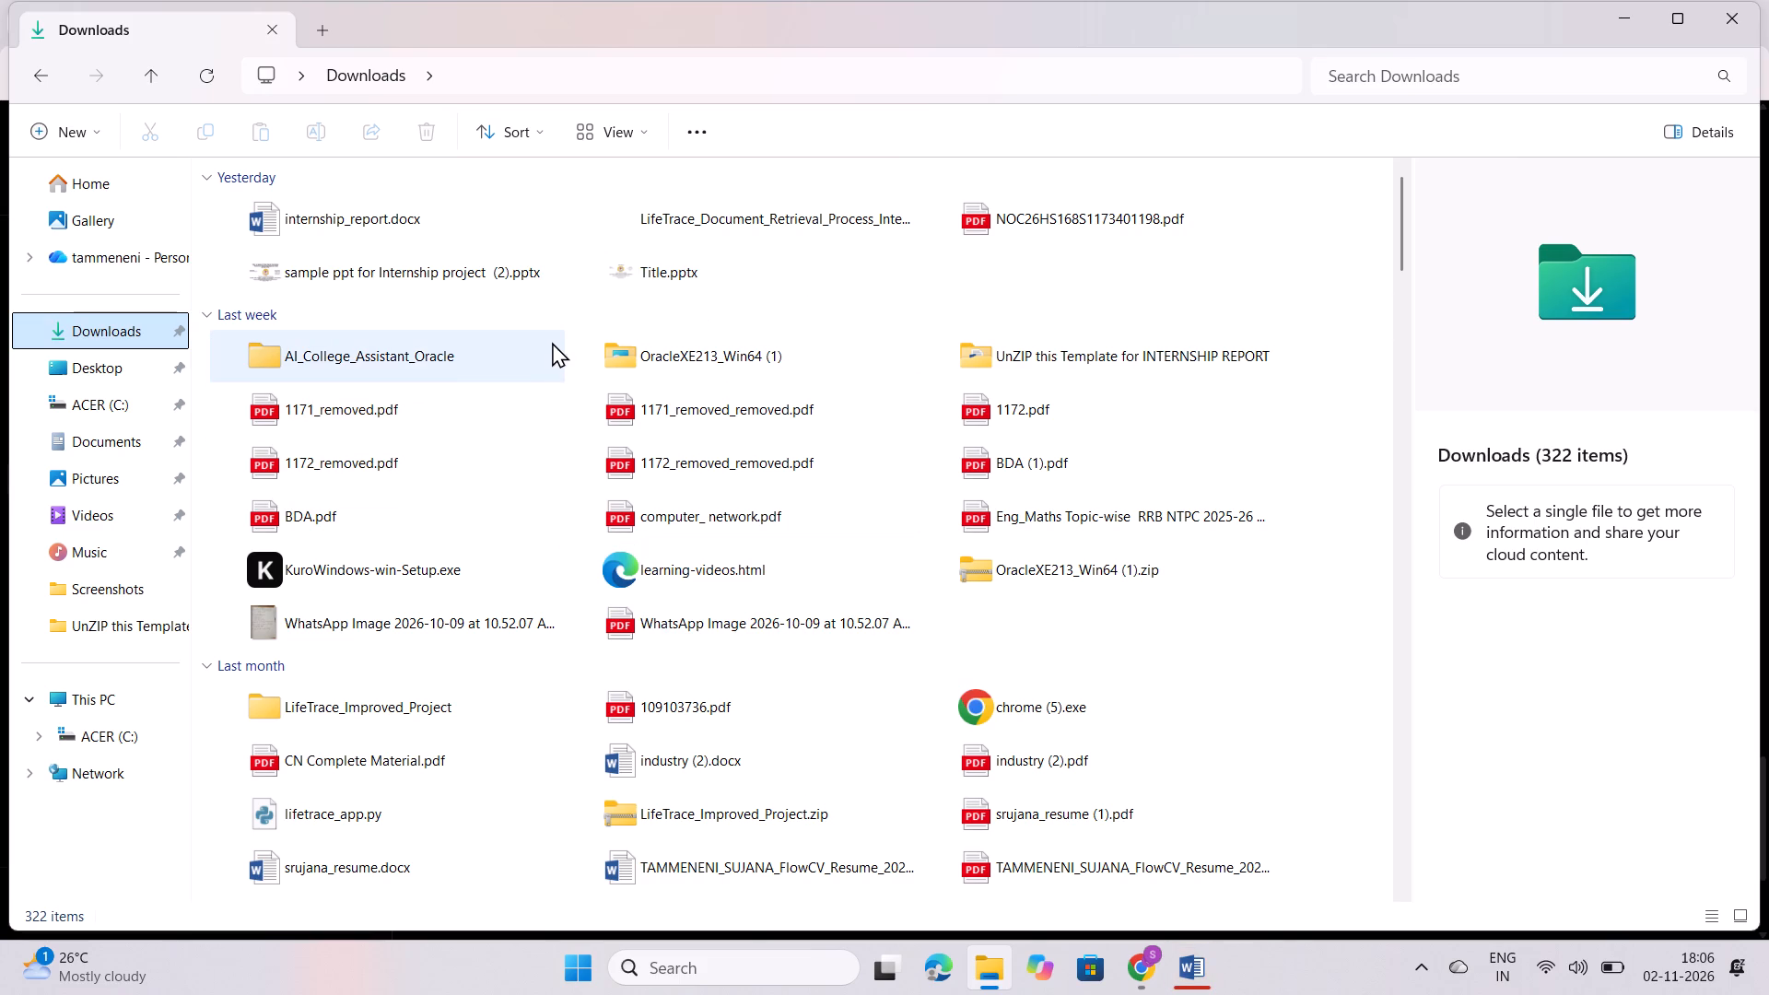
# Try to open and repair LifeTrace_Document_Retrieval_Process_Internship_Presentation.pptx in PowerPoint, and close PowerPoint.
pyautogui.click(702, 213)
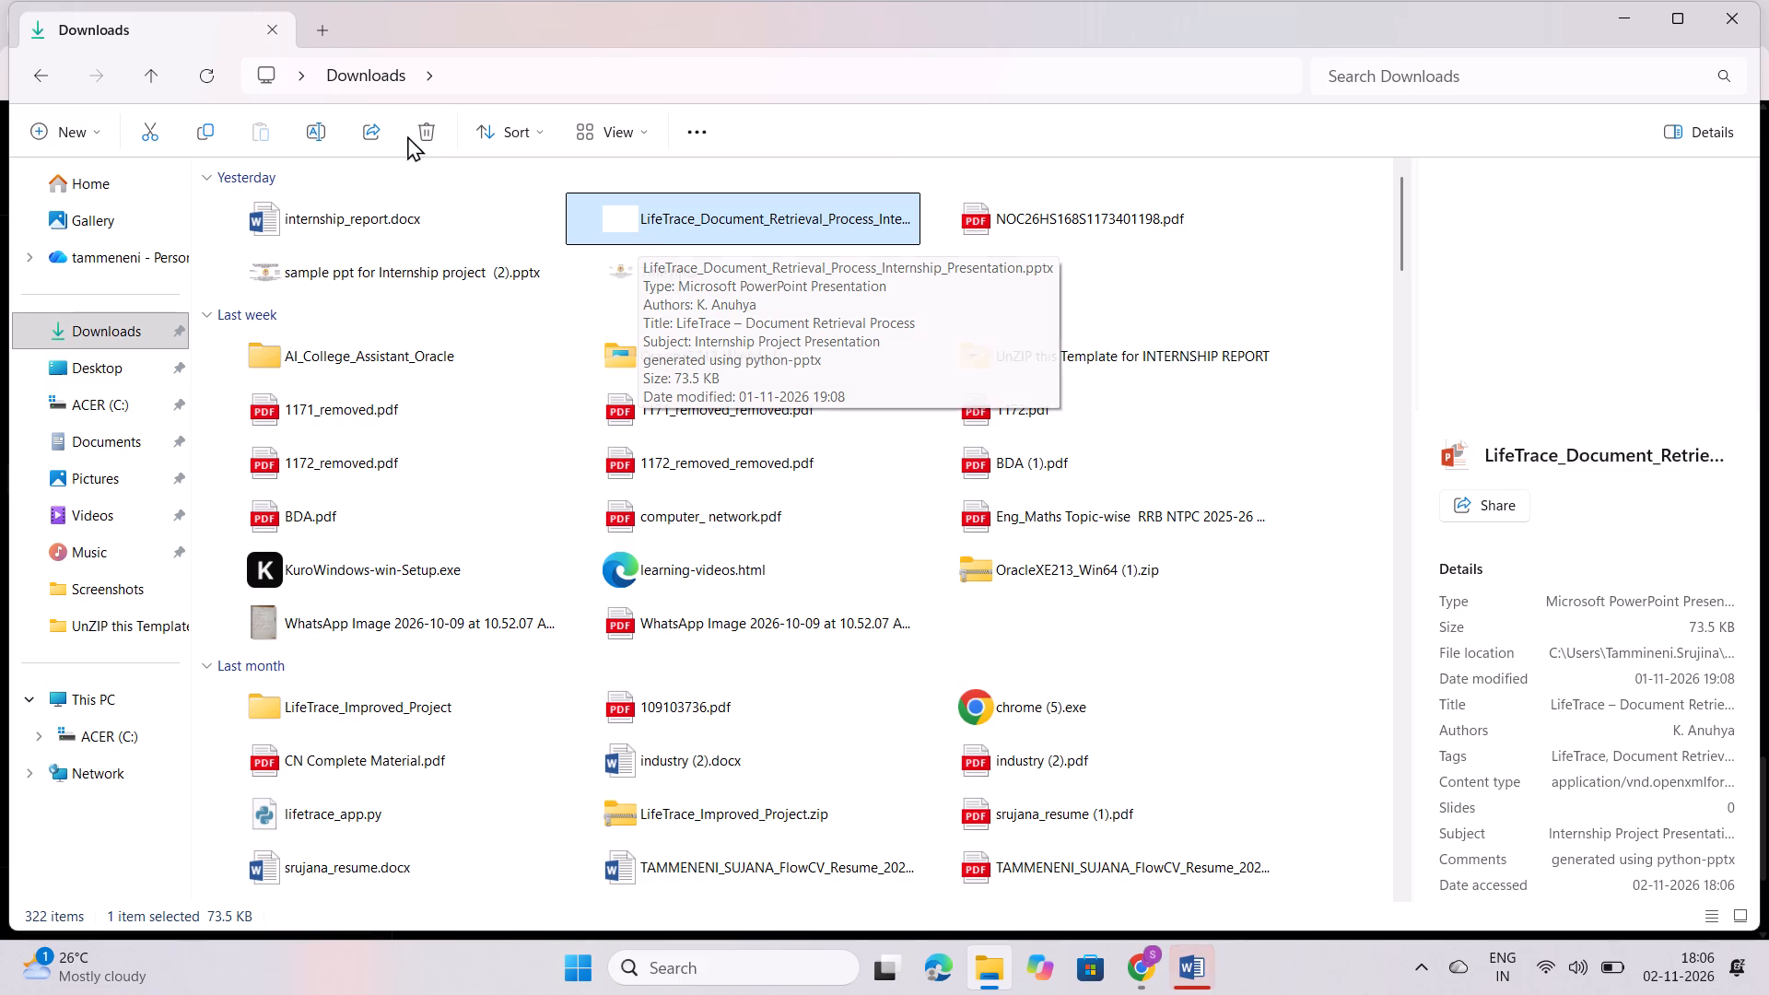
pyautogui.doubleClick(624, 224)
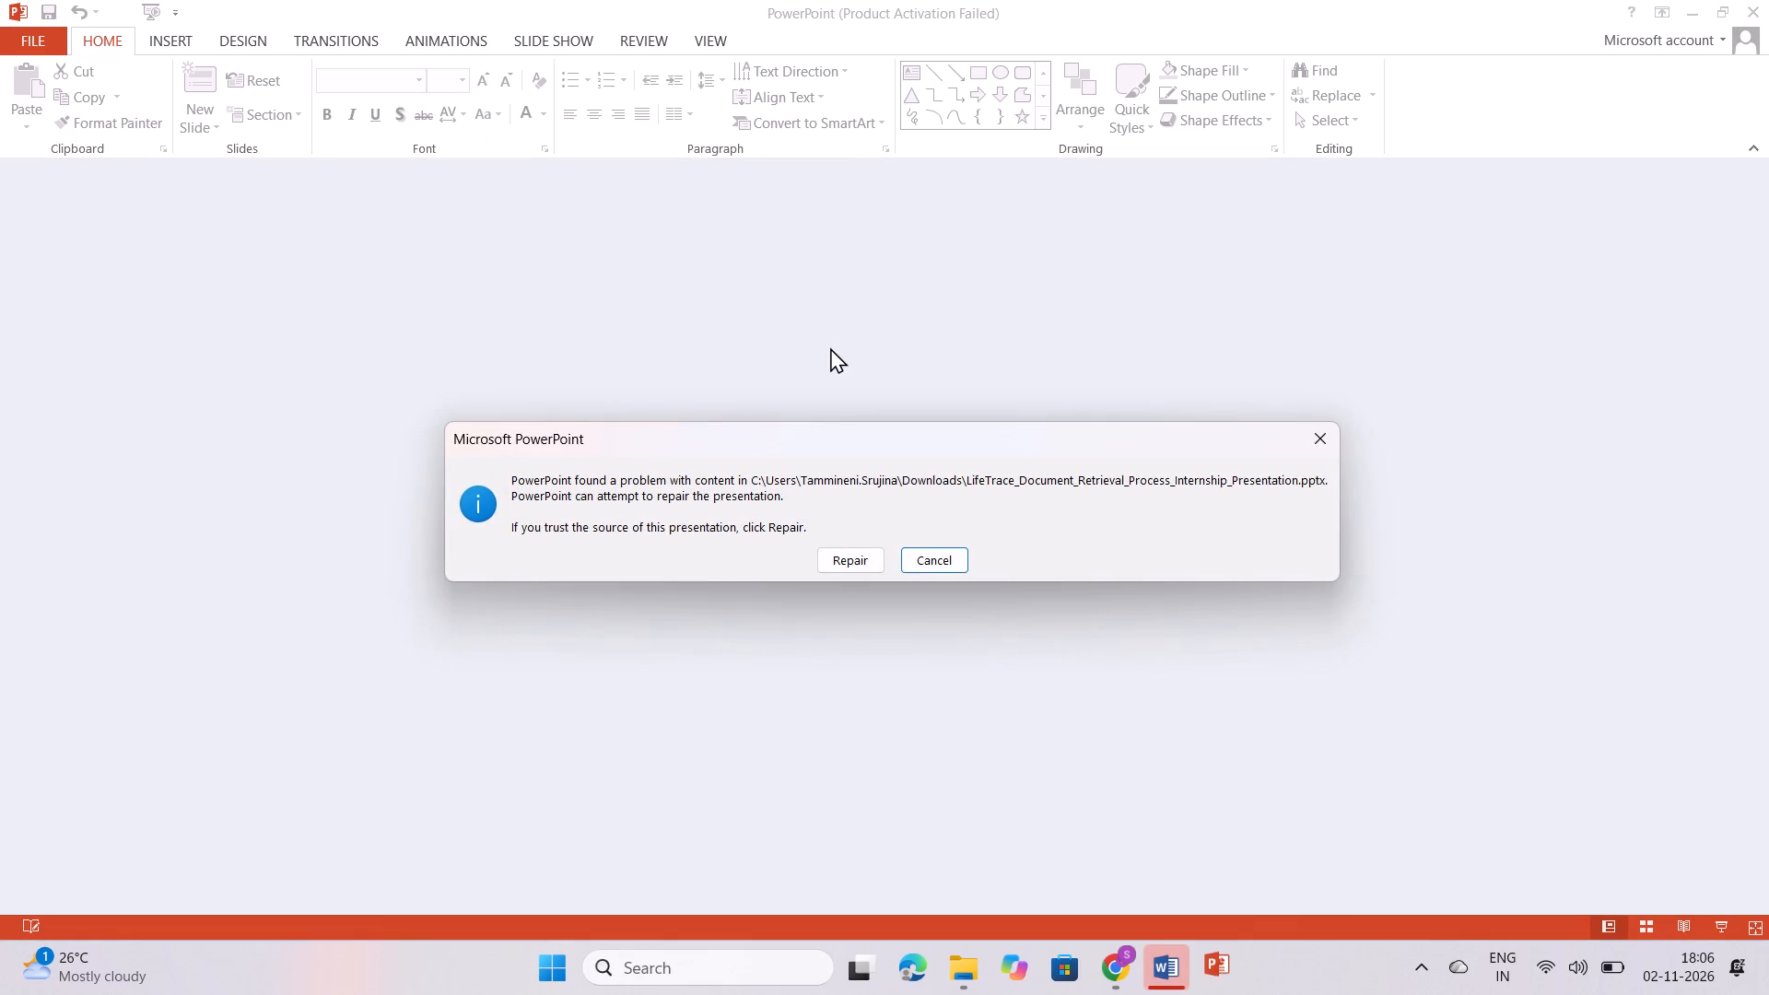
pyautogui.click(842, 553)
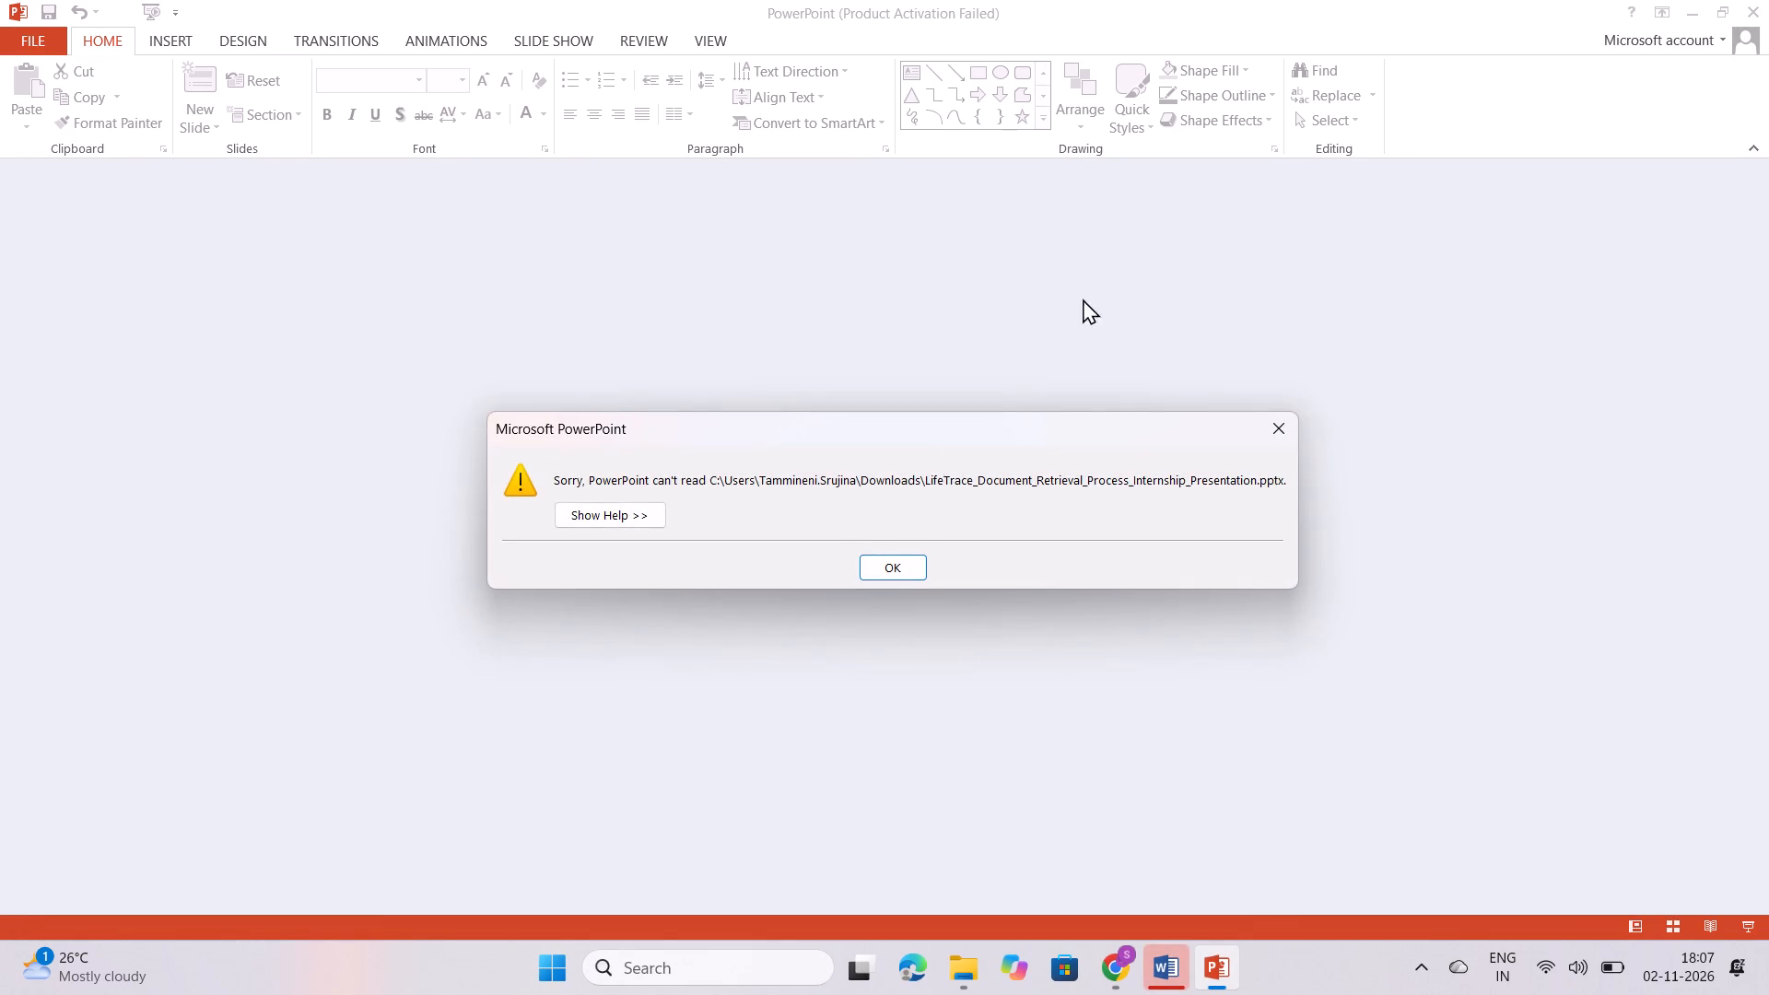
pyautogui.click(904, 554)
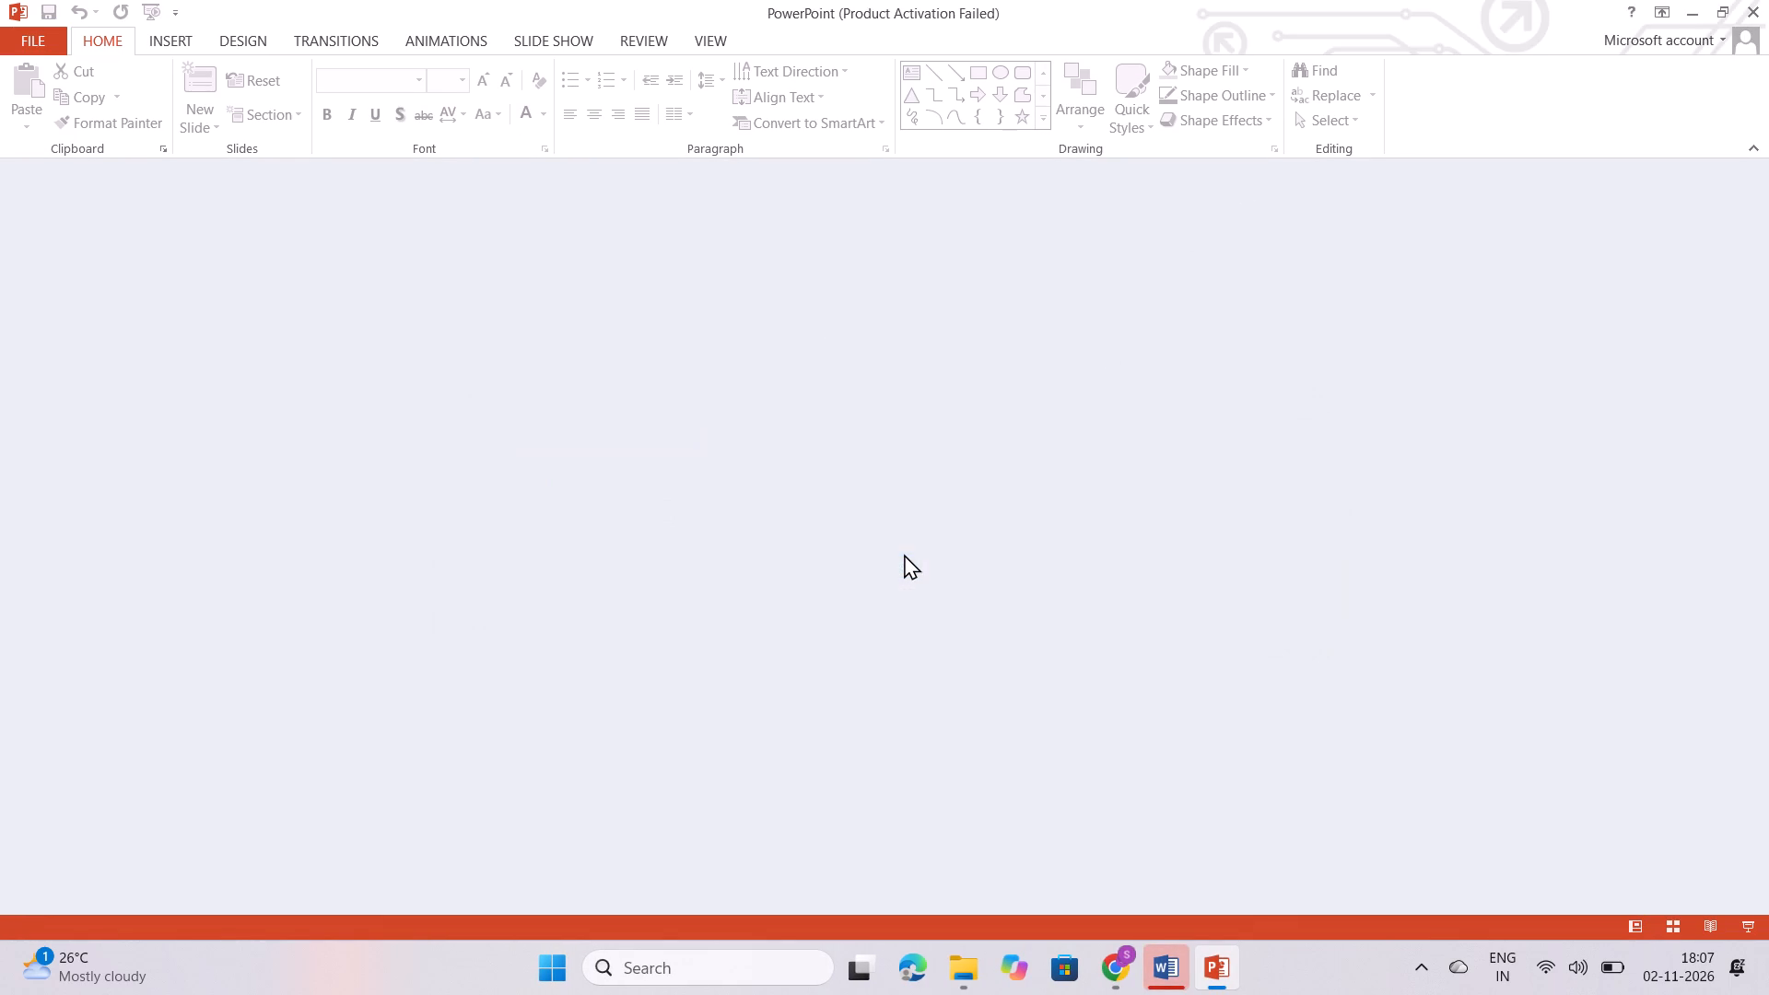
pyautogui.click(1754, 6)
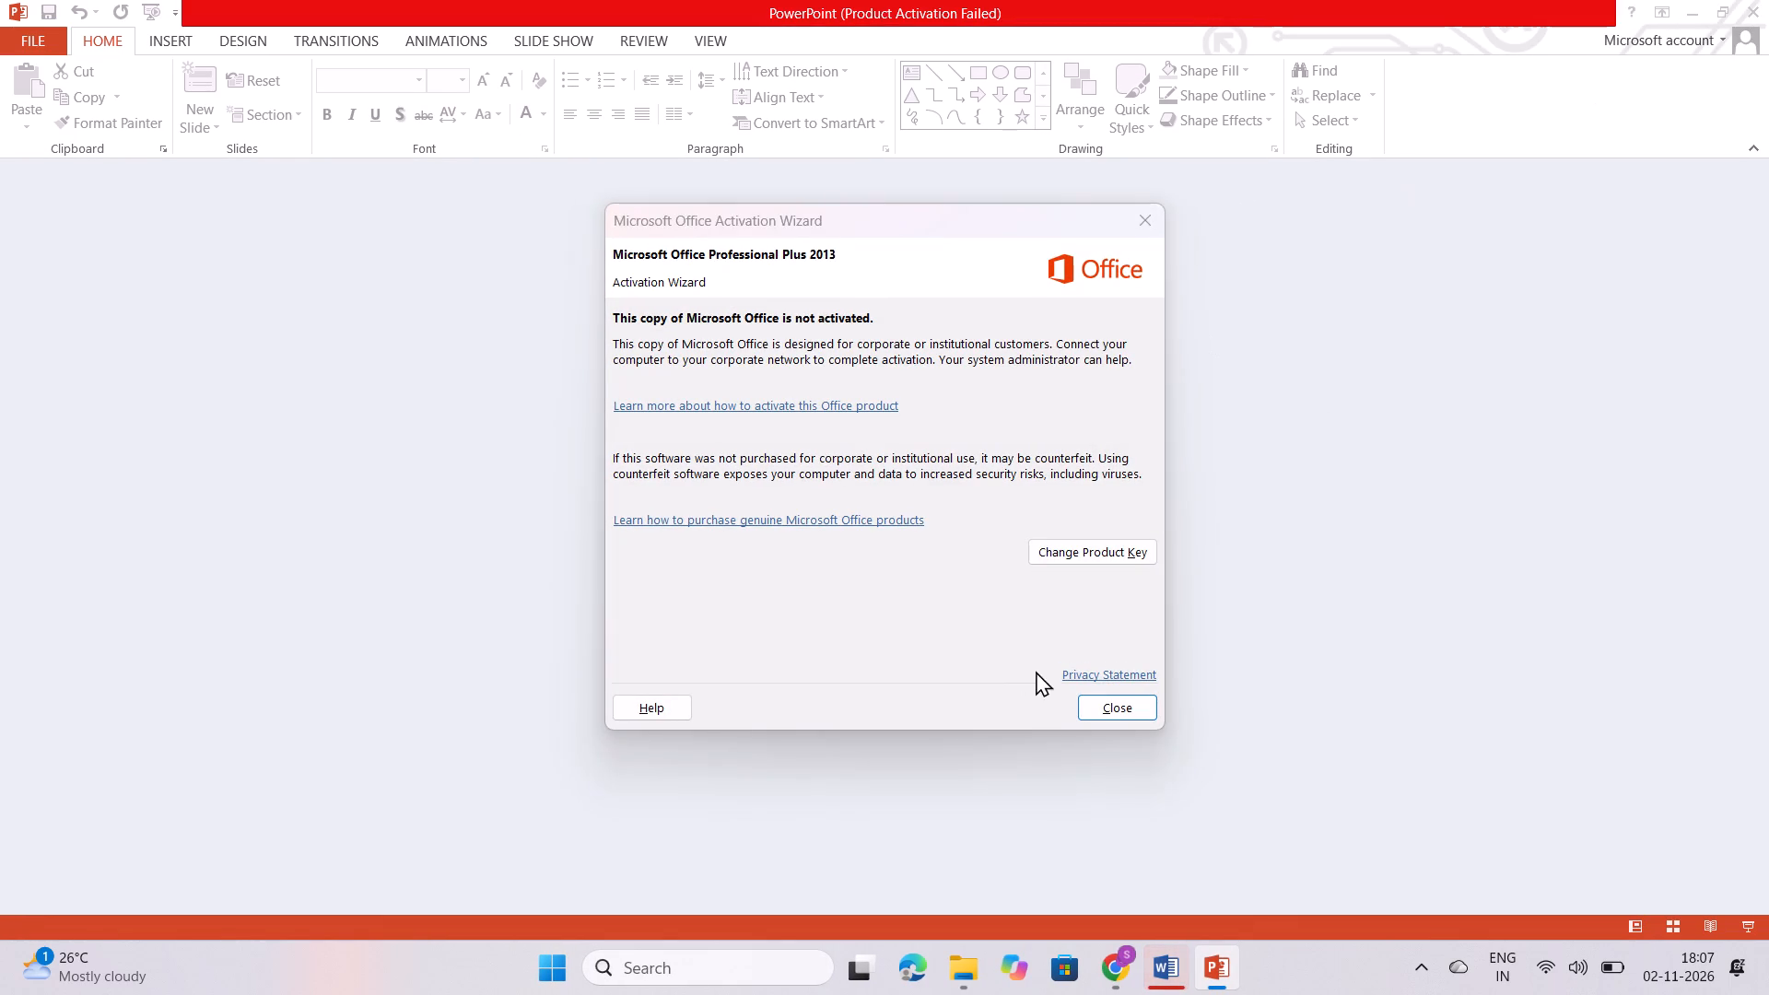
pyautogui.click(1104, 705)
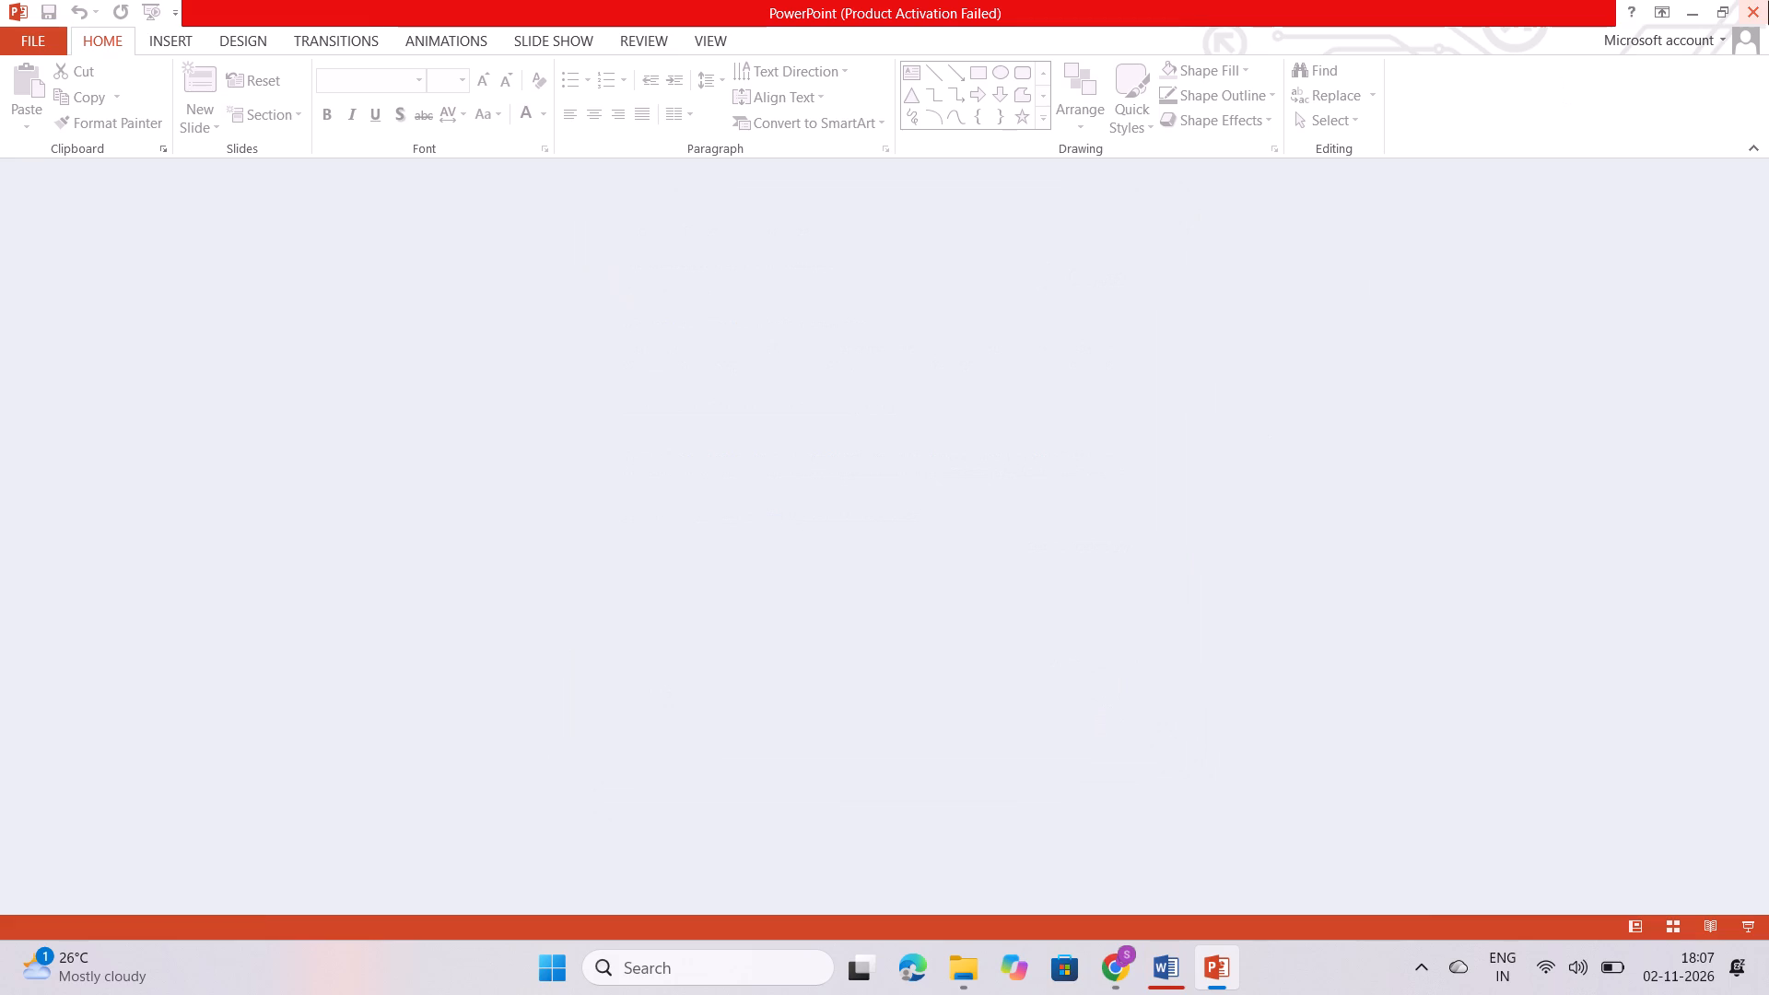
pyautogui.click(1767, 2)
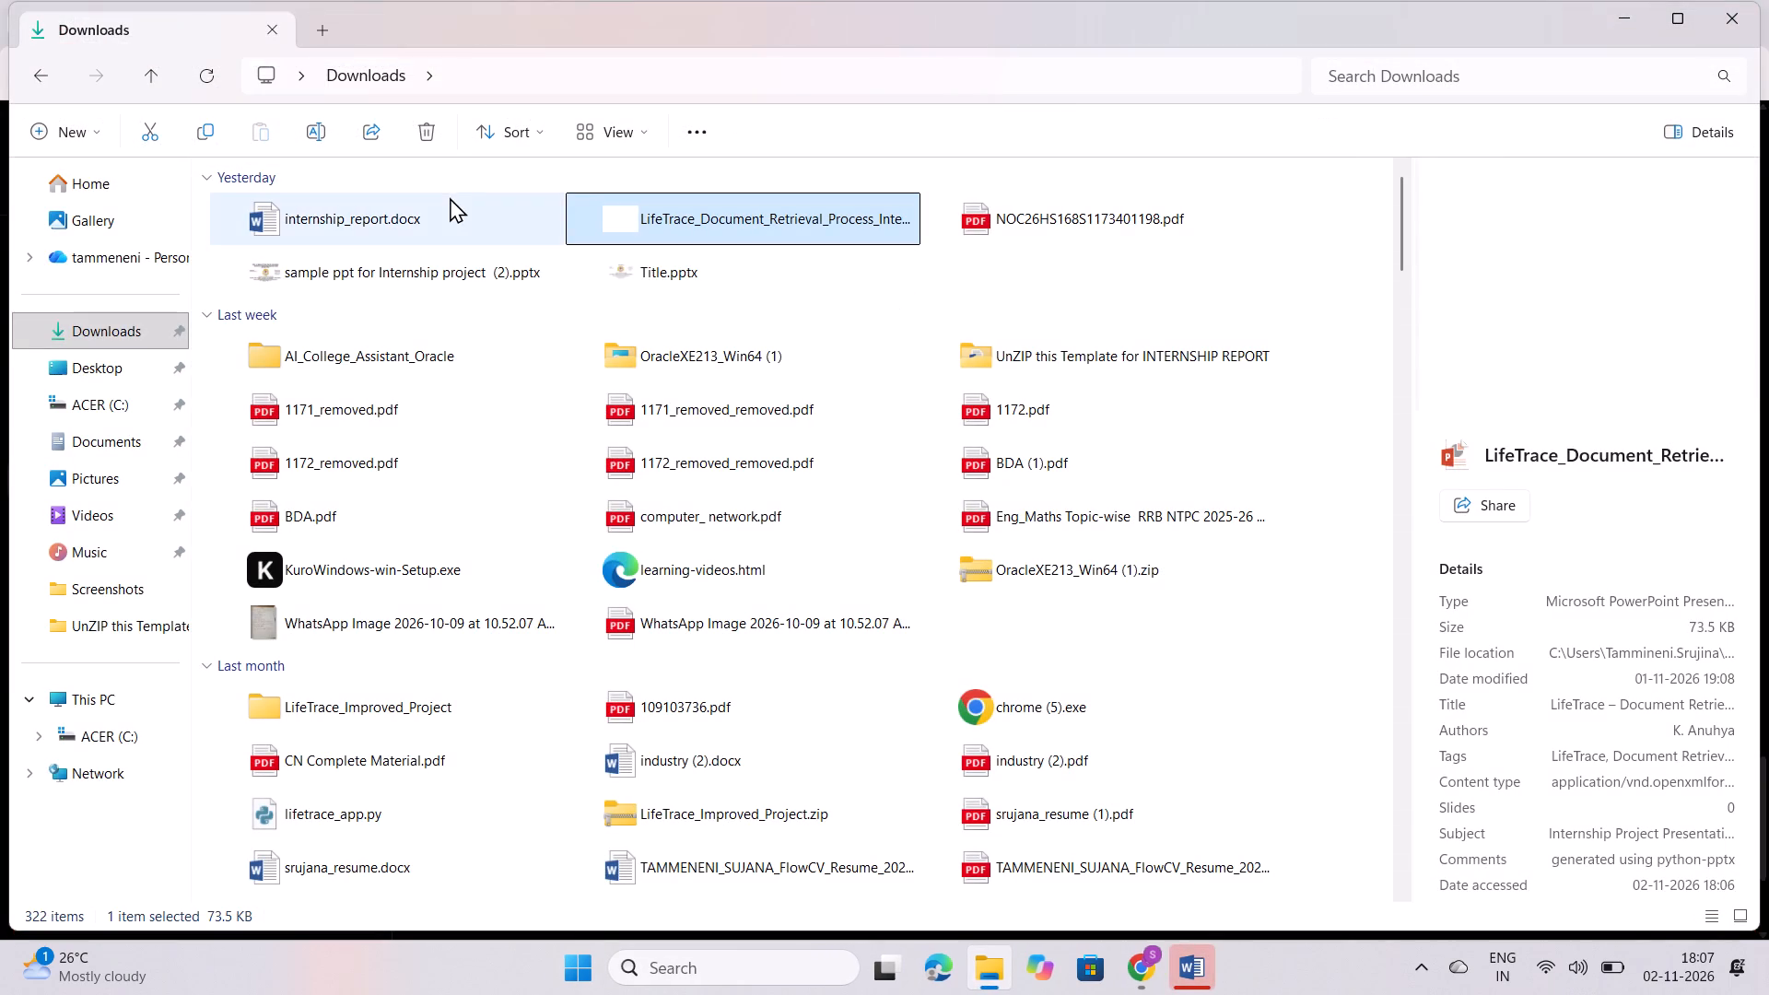
# Delete LifeTrace_Document_Retrieval_Process_Internship_Presentation.pptx from Downloads.
pyautogui.click(428, 133)
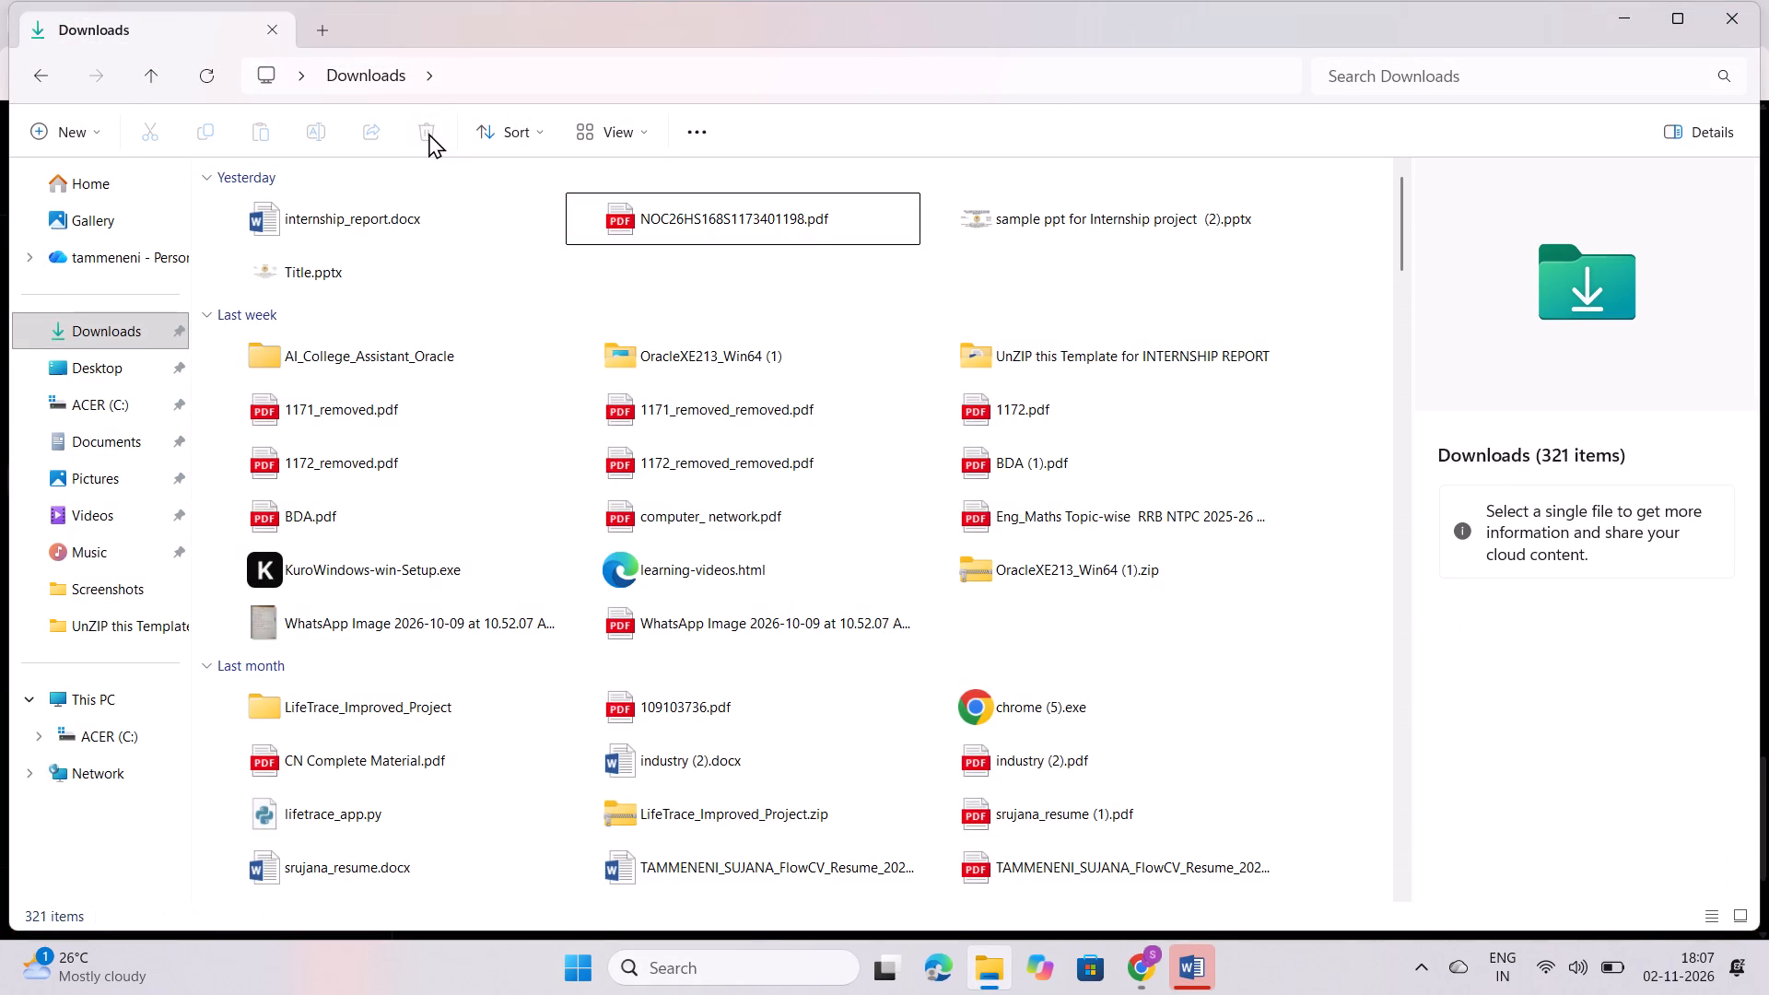
# View yesterday's NOC certificate PDF from Downloads in Edge, leave it, and return to File Explorer.
pyautogui.click(351, 266)
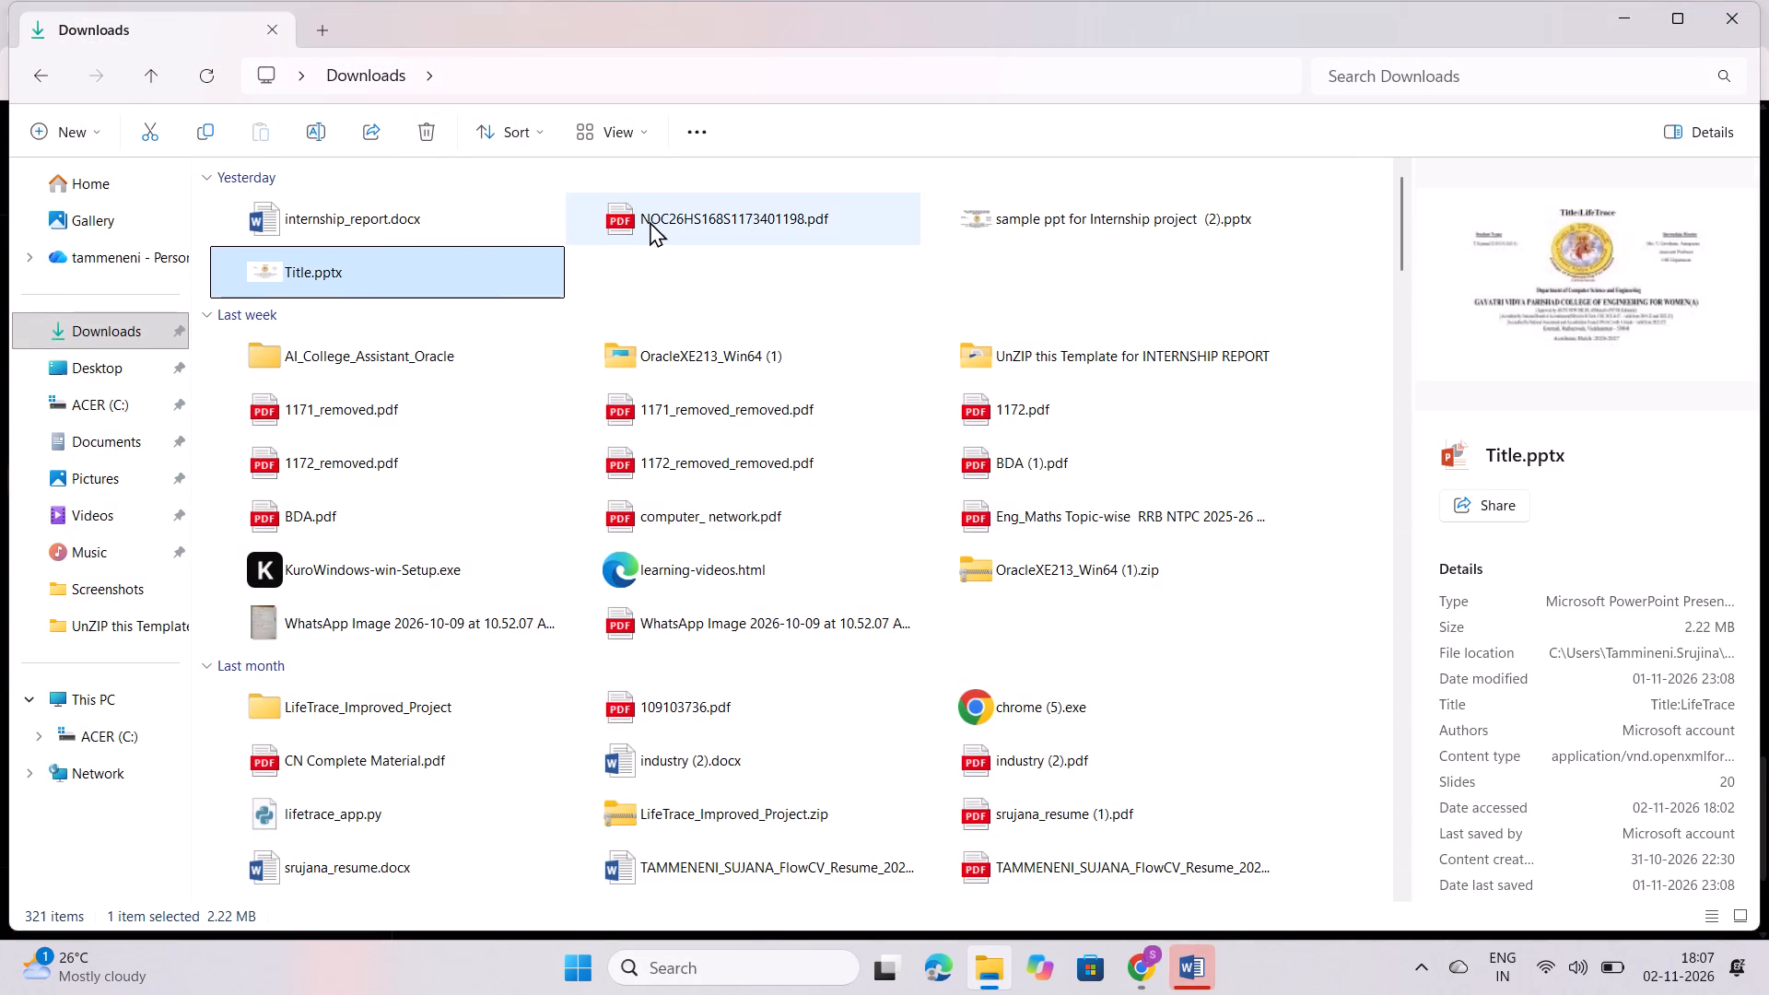
pyautogui.doubleClick(652, 221)
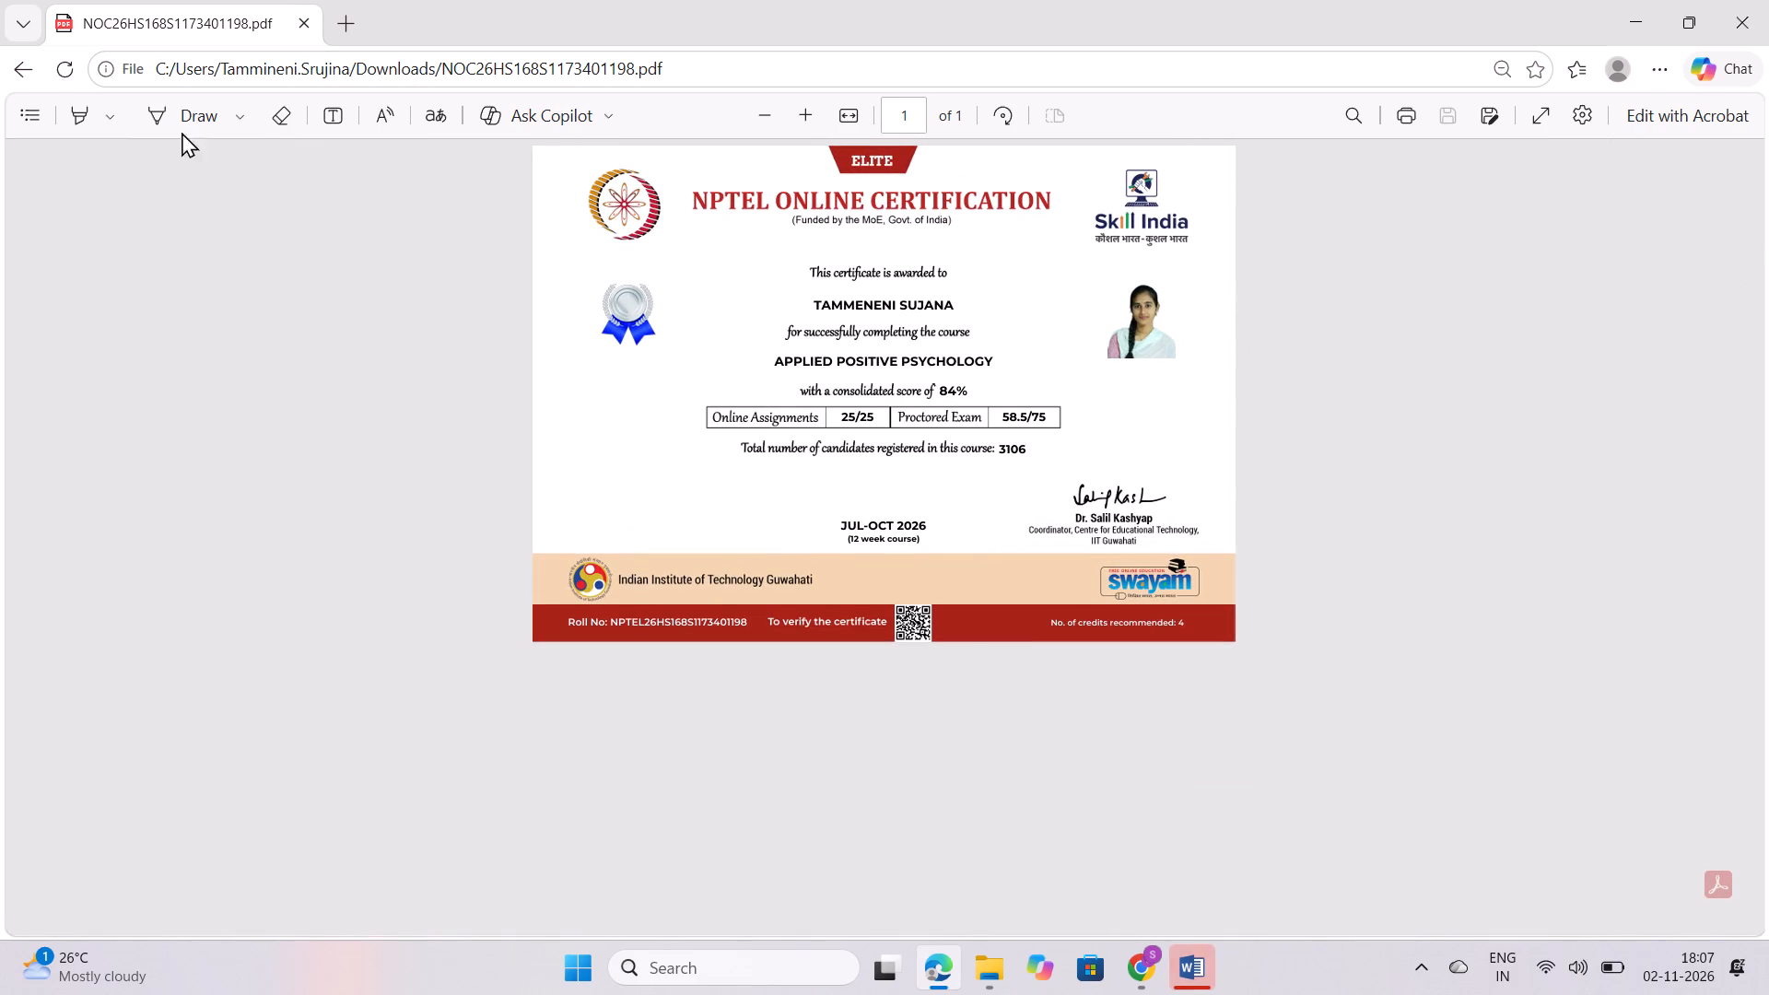
pyautogui.click(21, 82)
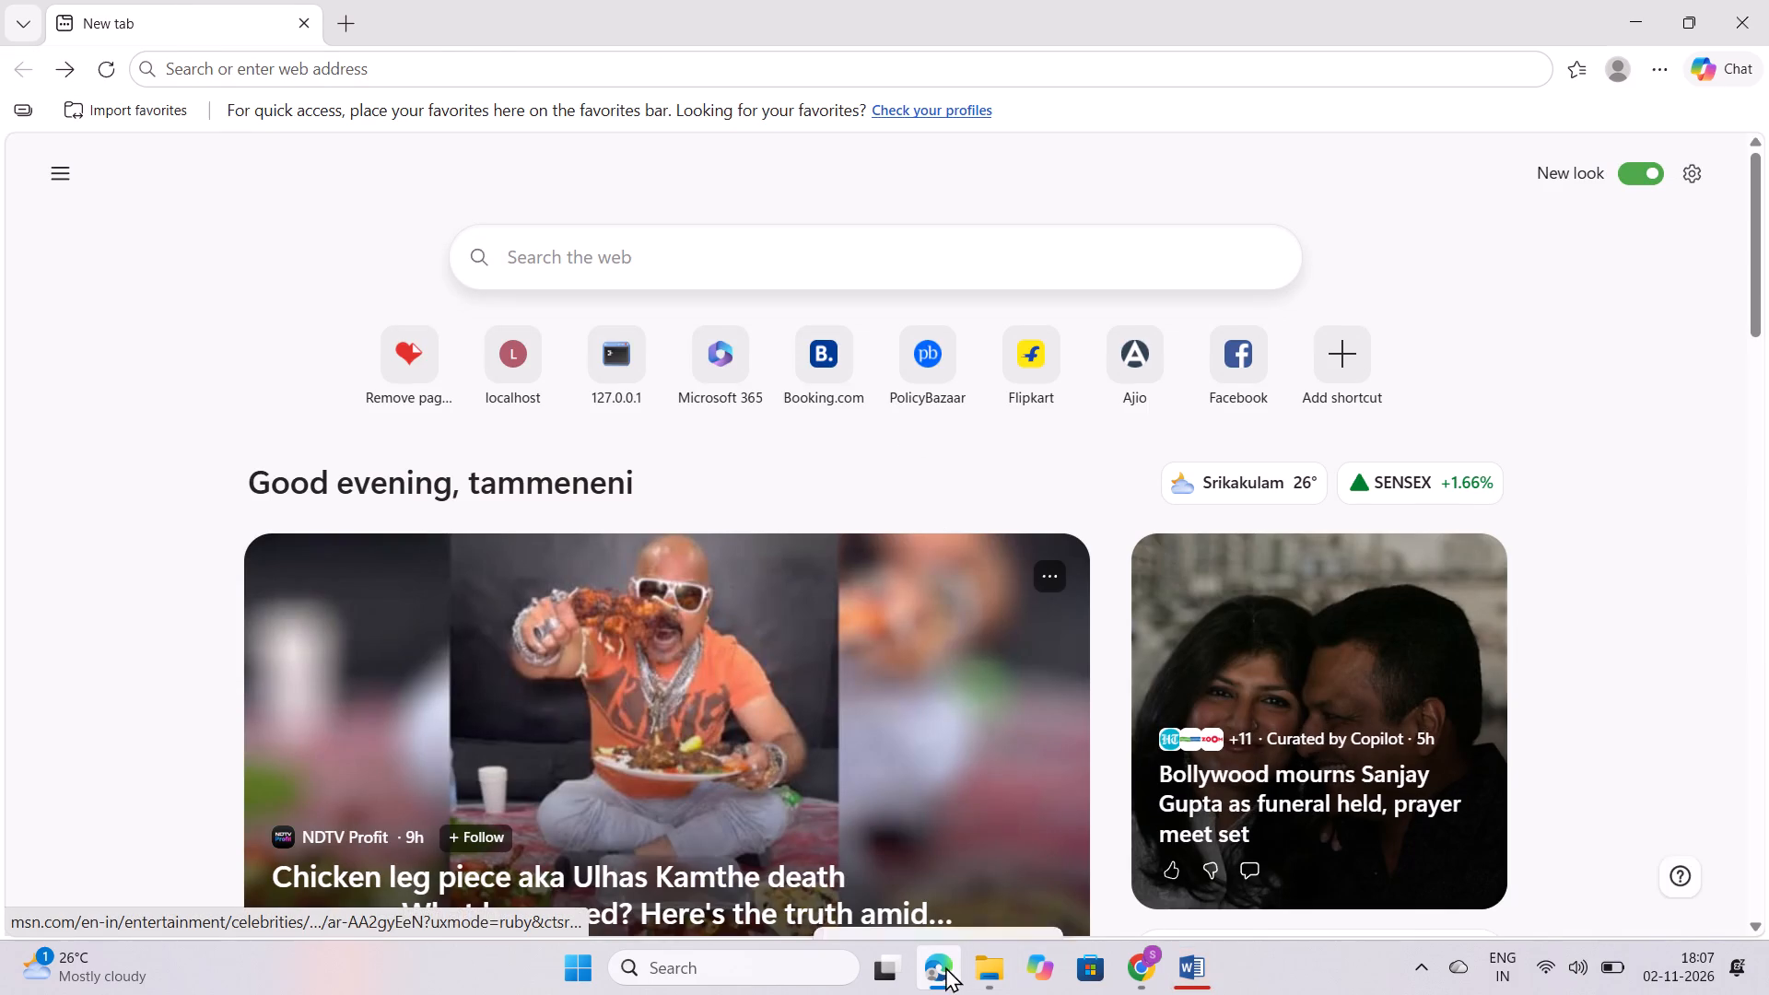
pyautogui.click(991, 968)
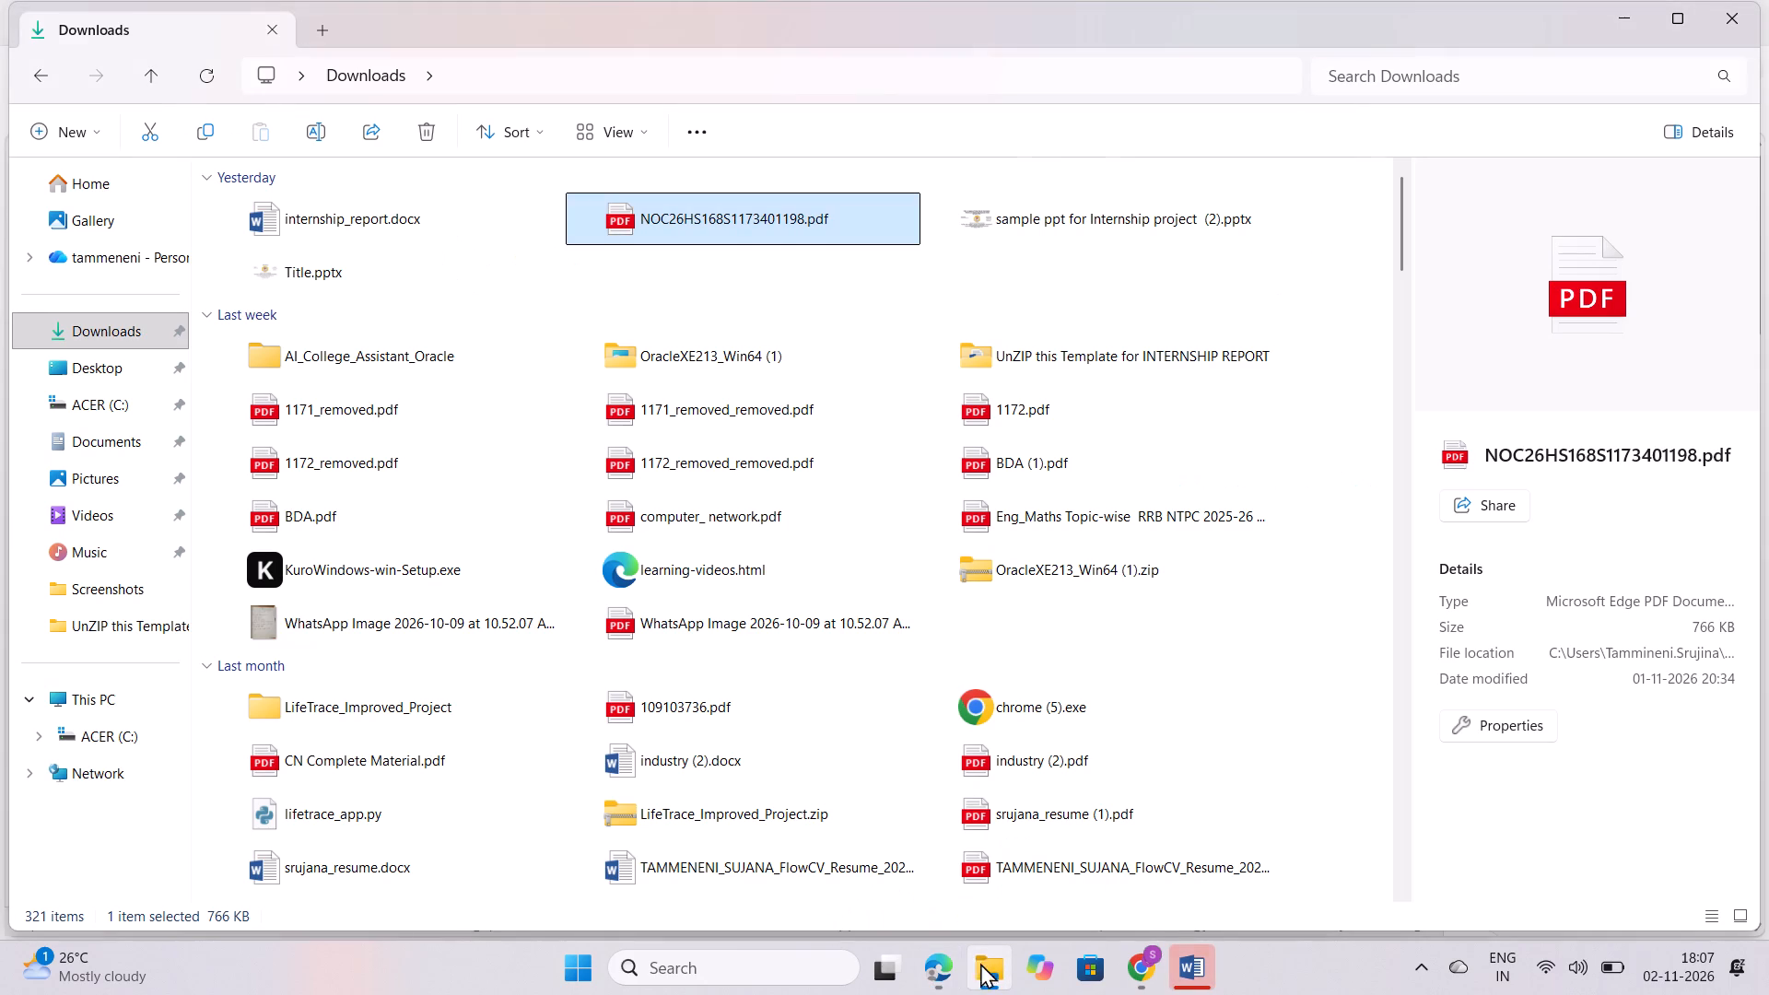
# Look through the older files in Downloads for project-related documents, checking the details of classdiagram.docx.
pyautogui.scroll(-2, 712, 648)
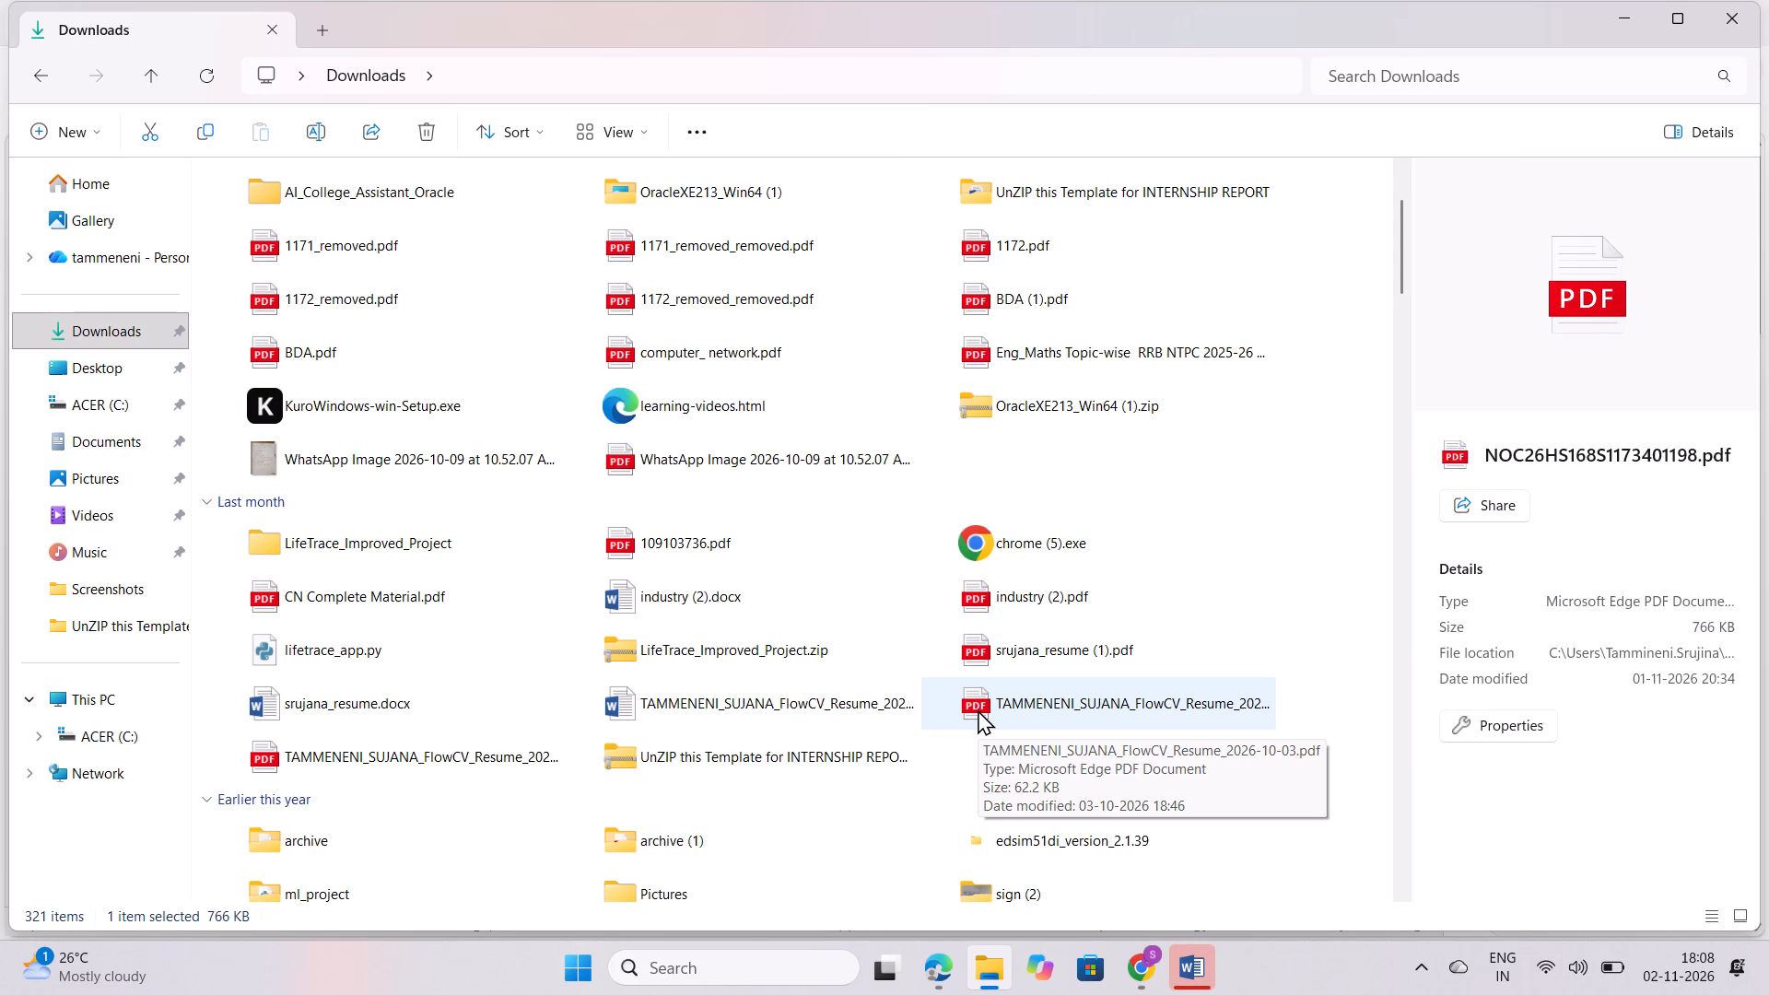
pyautogui.scroll(-1, 946, 599)
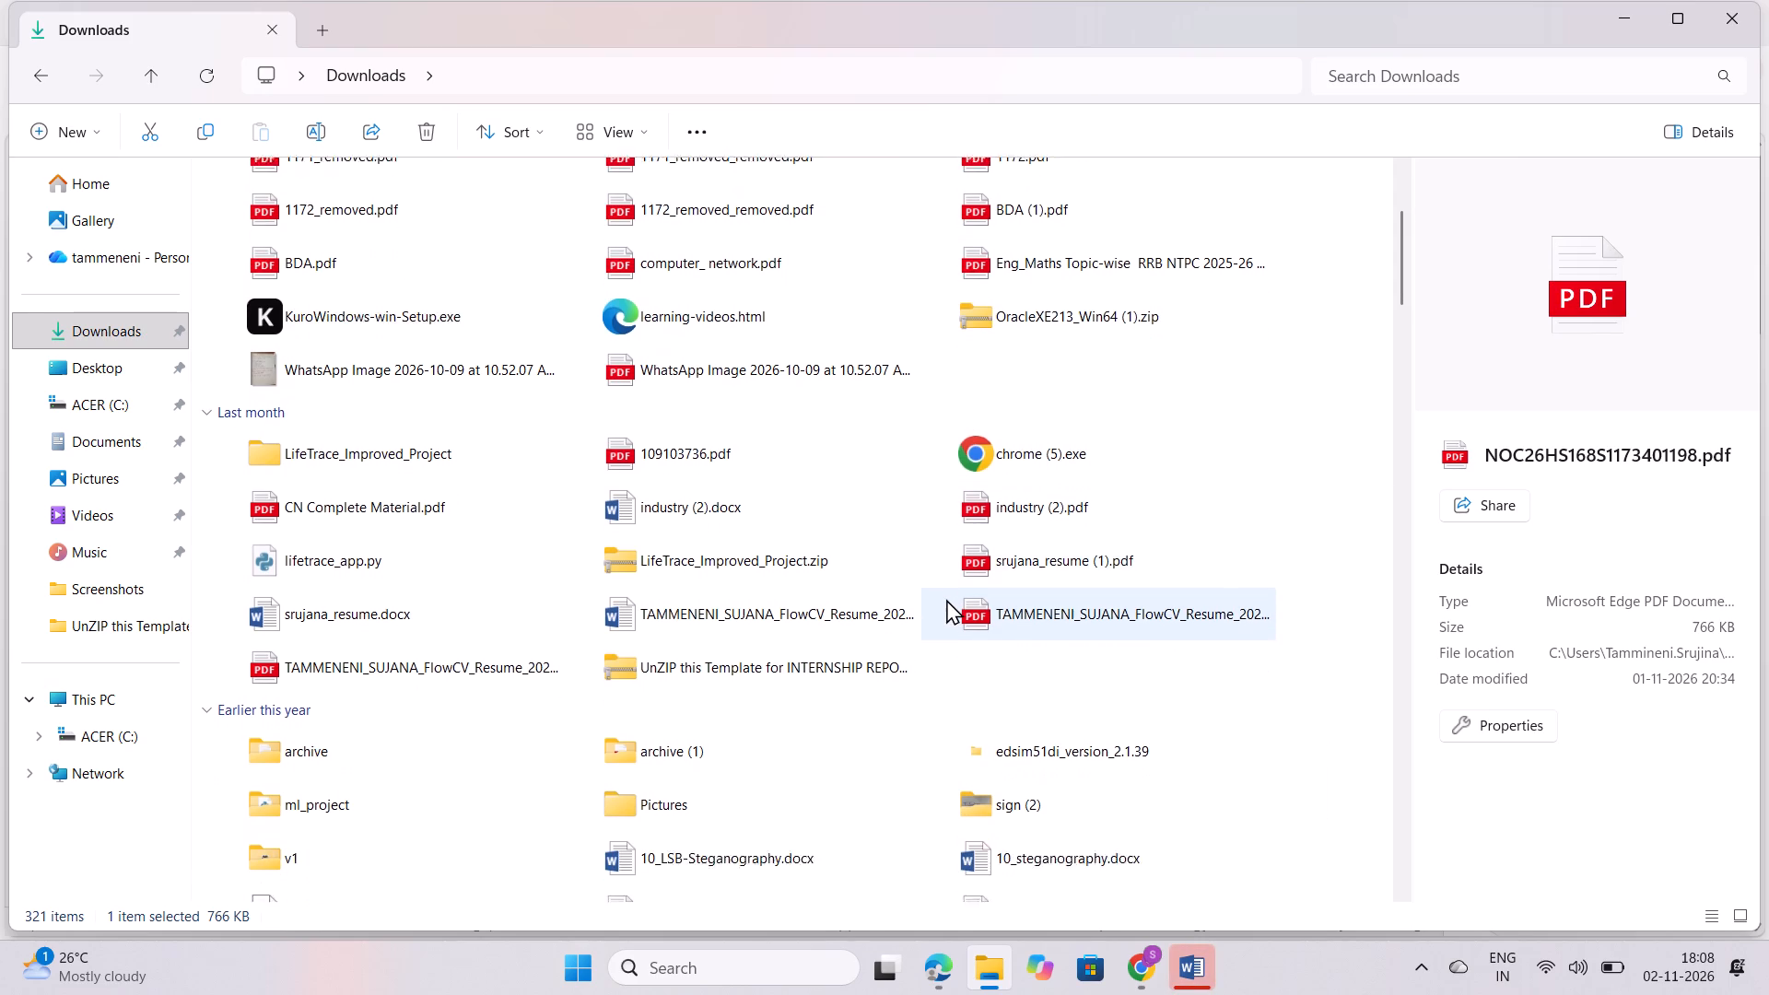
pyautogui.scroll(-3, 946, 599)
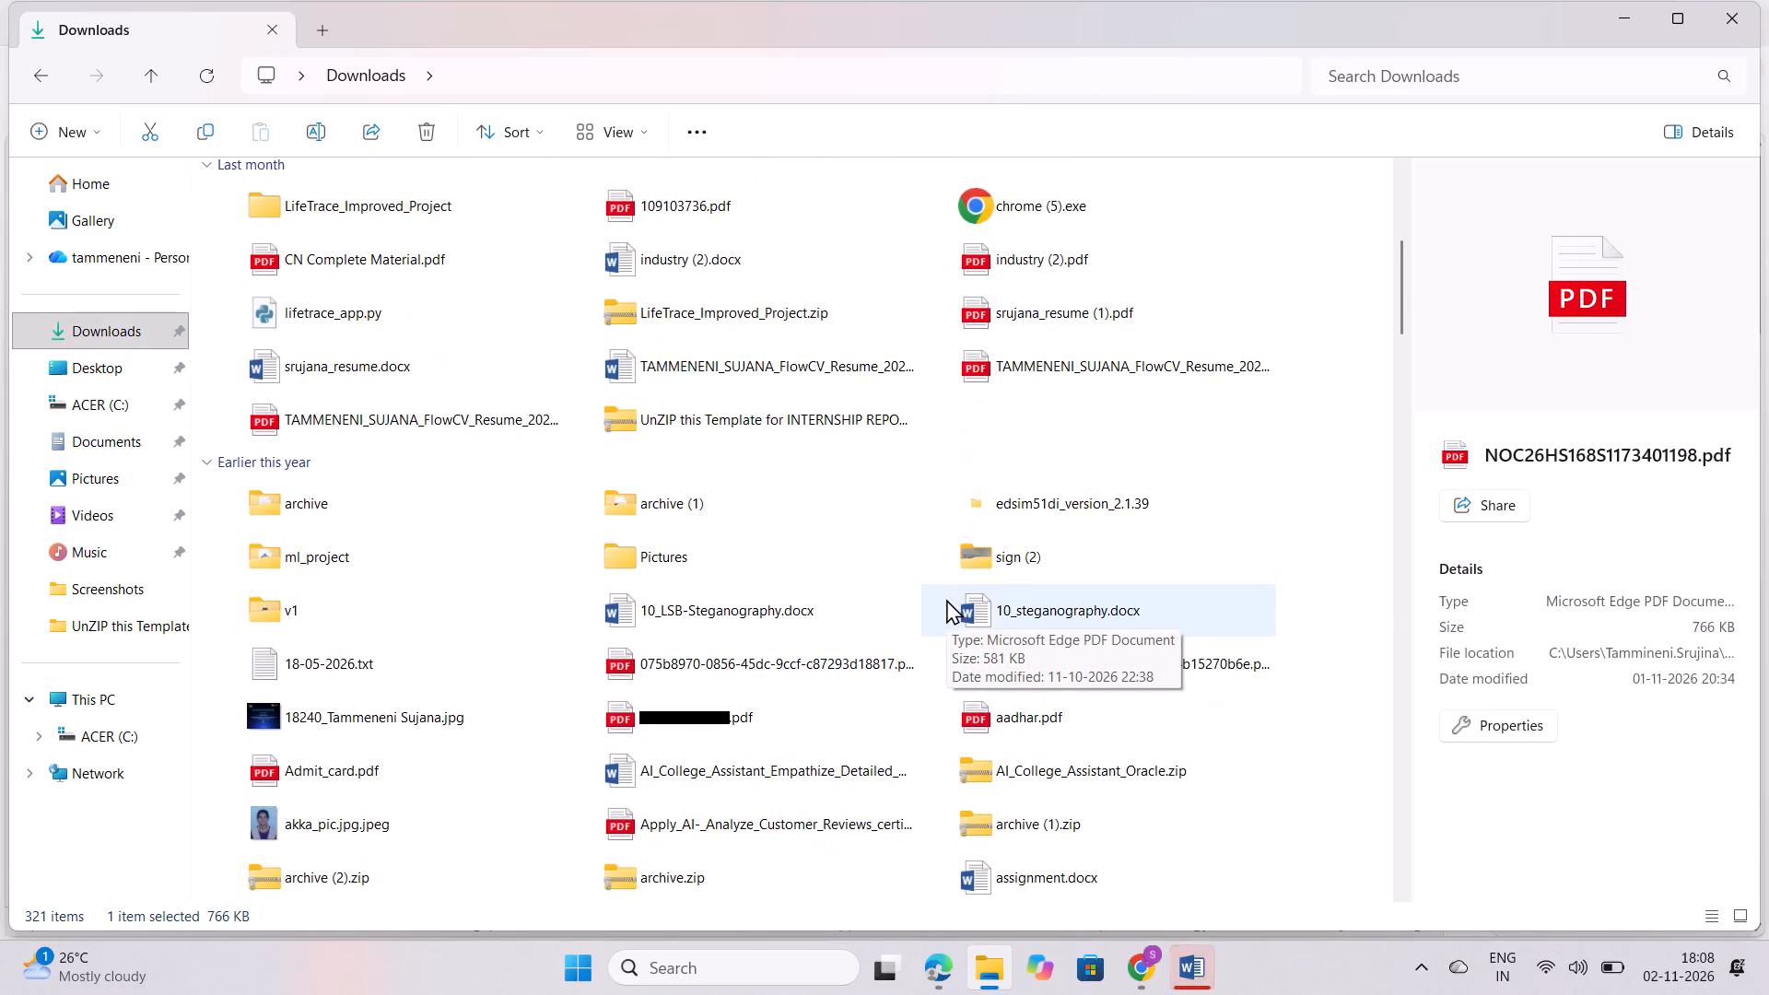
pyautogui.scroll(-1, 1085, 765)
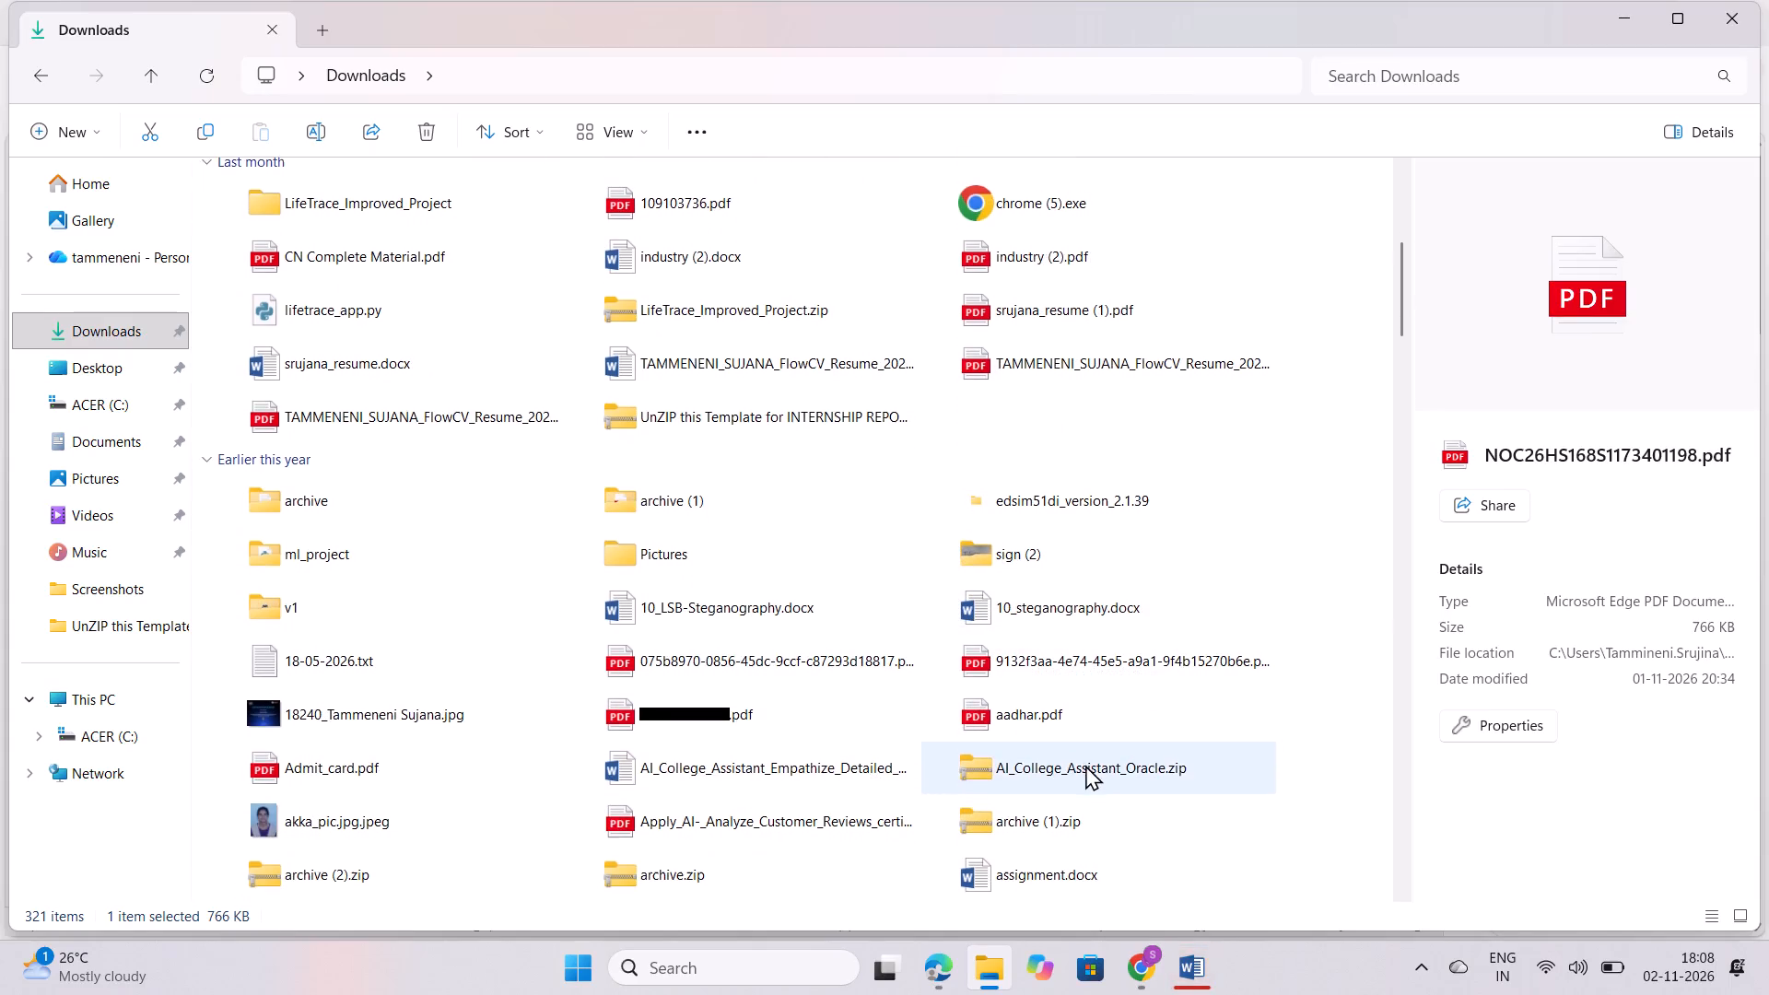
pyautogui.scroll(-2, 1085, 765)
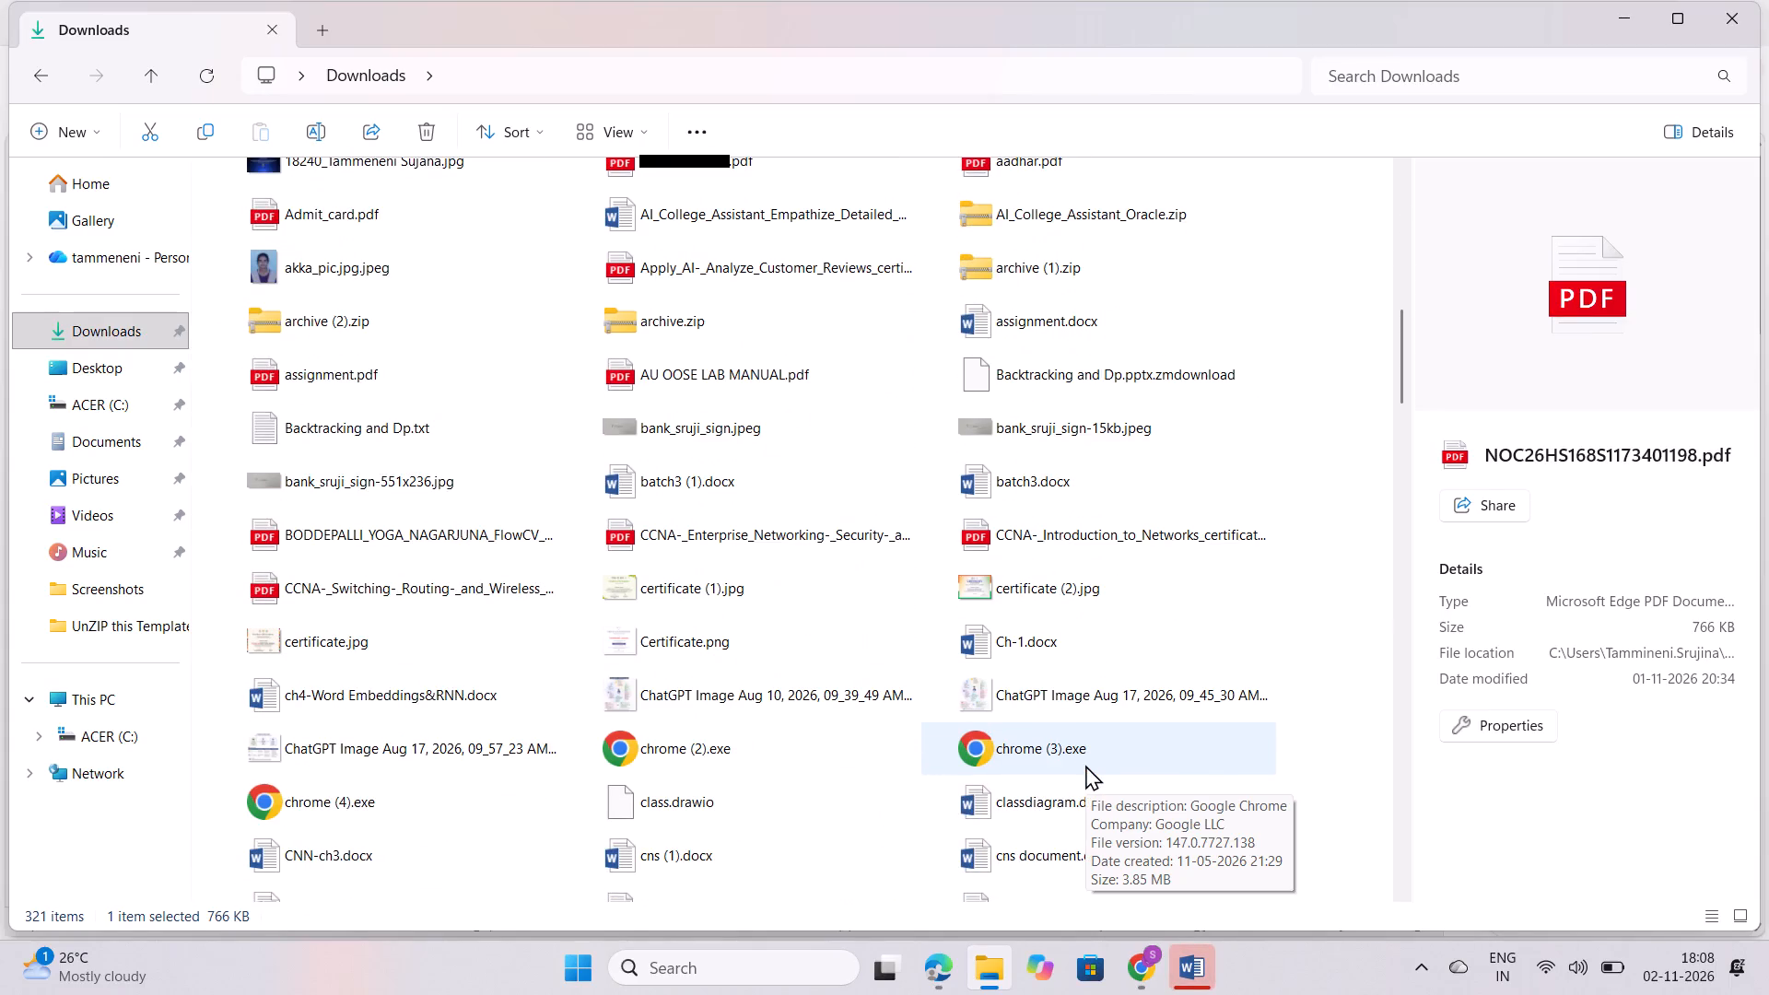
pyautogui.scroll(-2, 1085, 765)
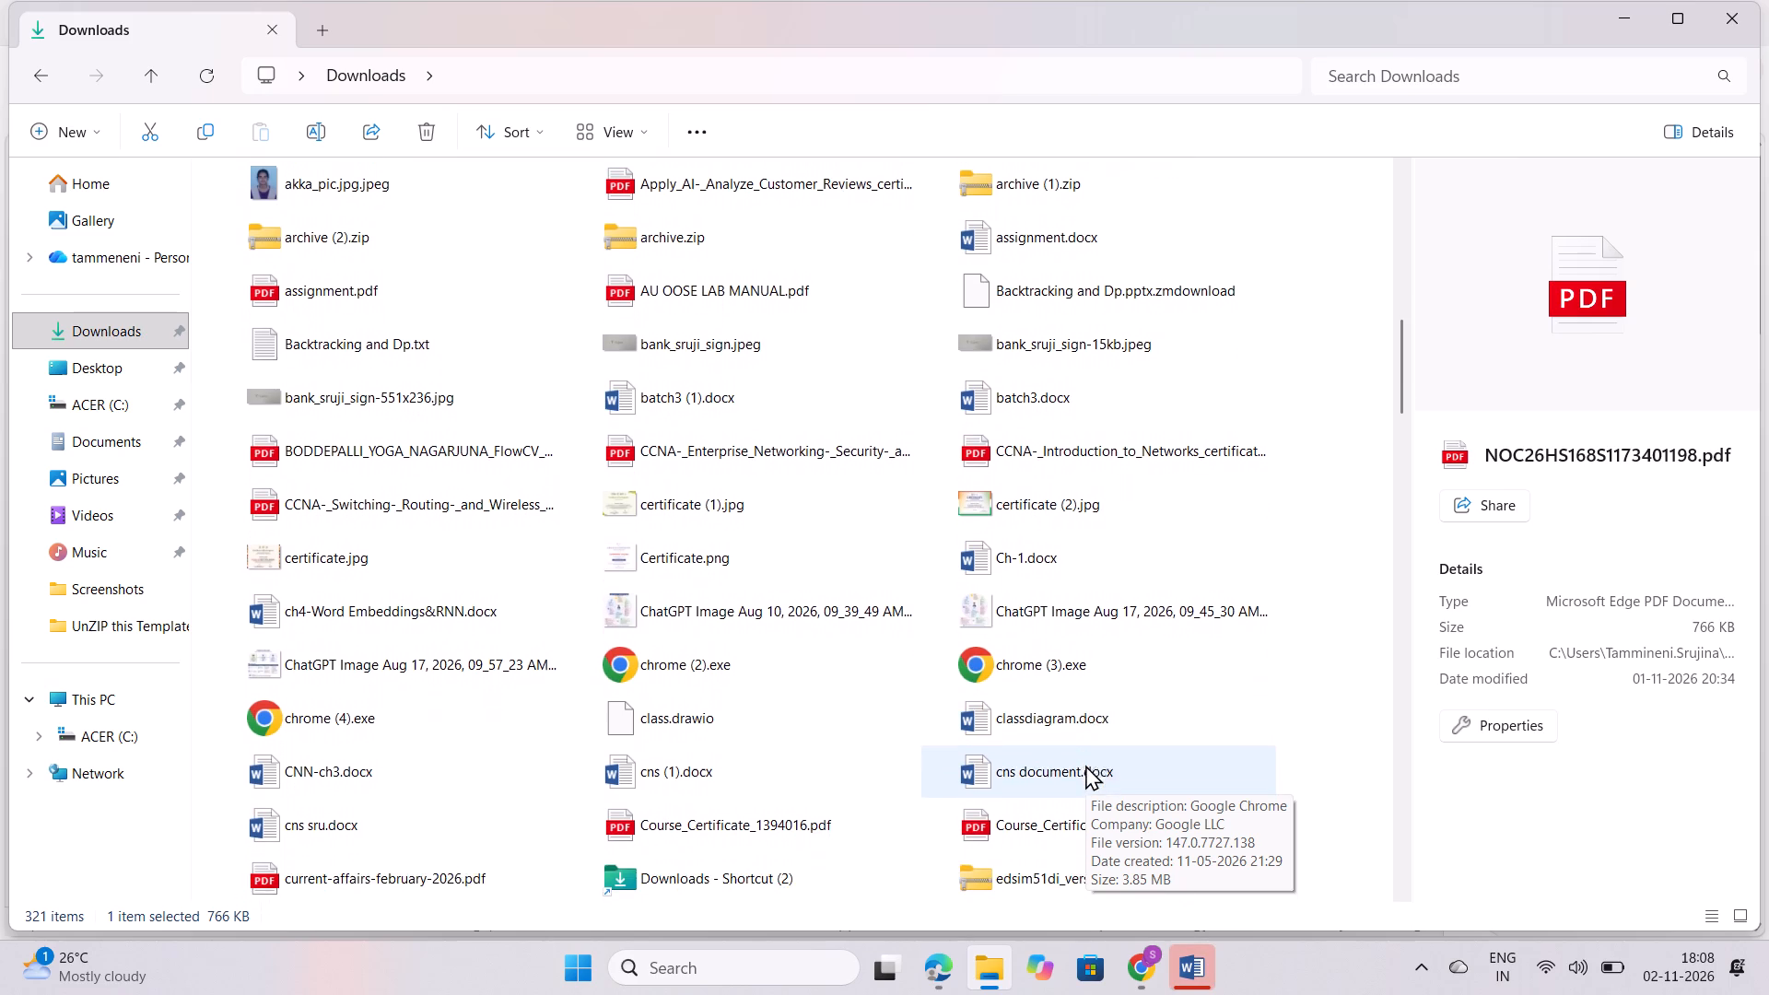
pyautogui.scroll(-1, 1085, 765)
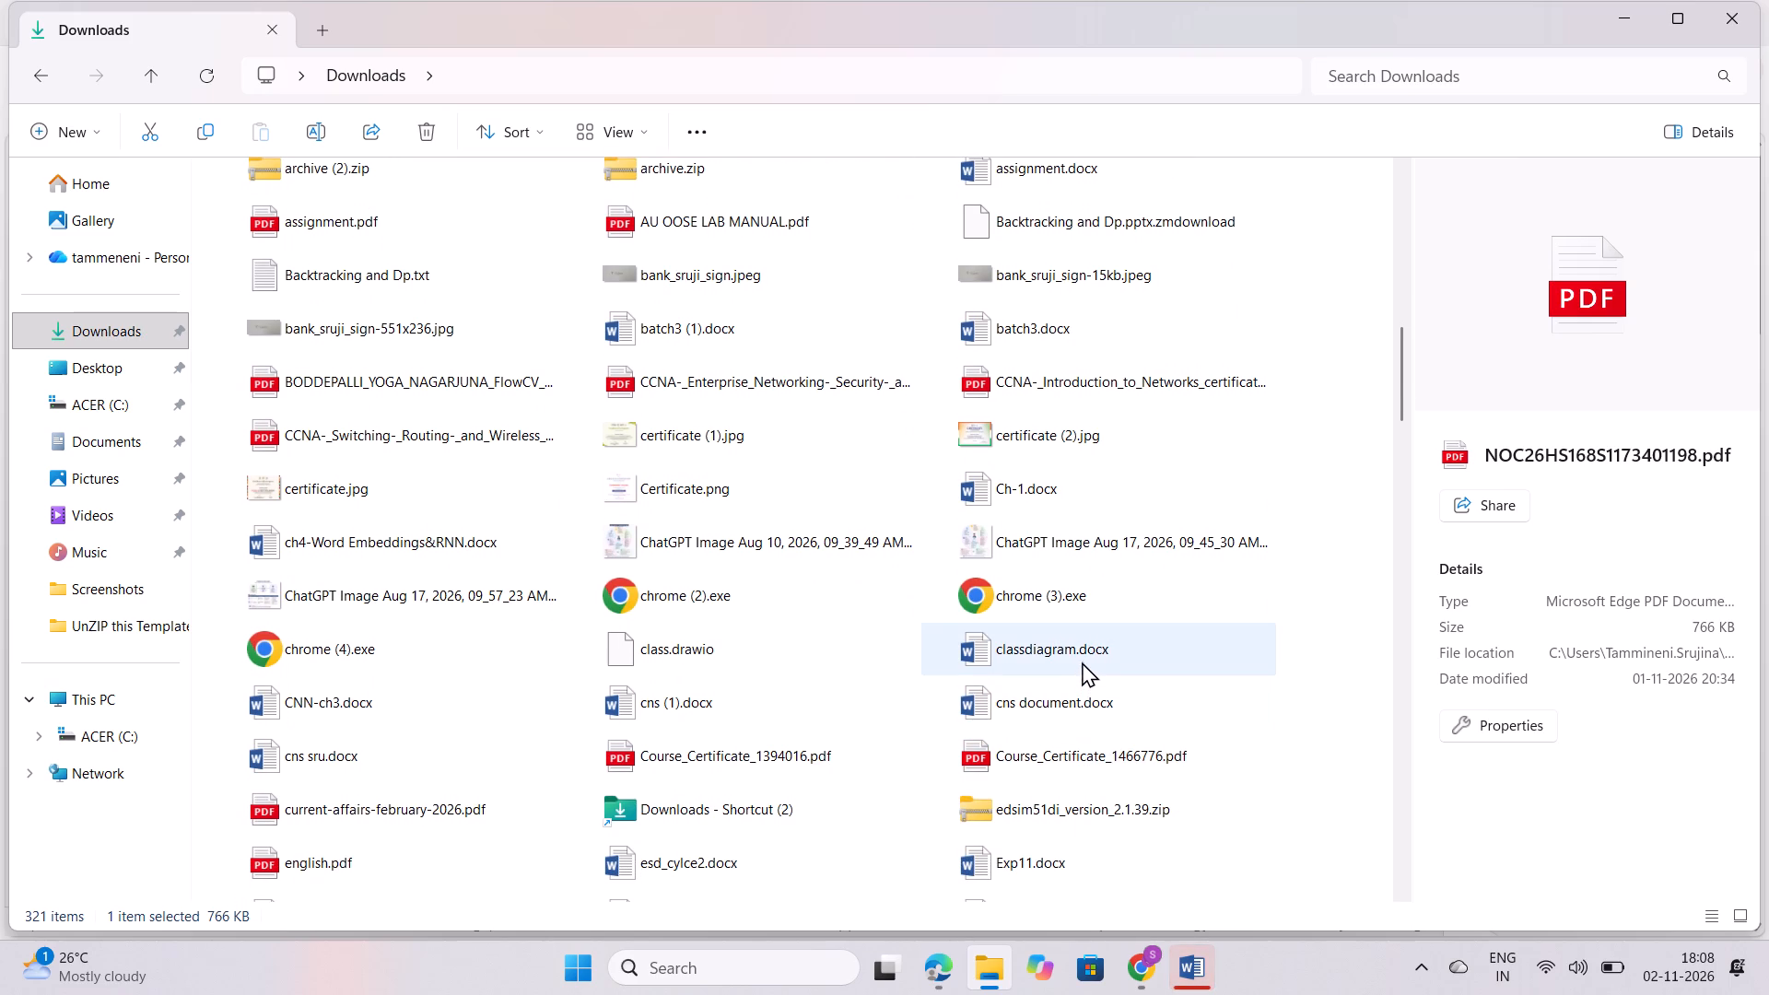
pyautogui.click(1082, 648)
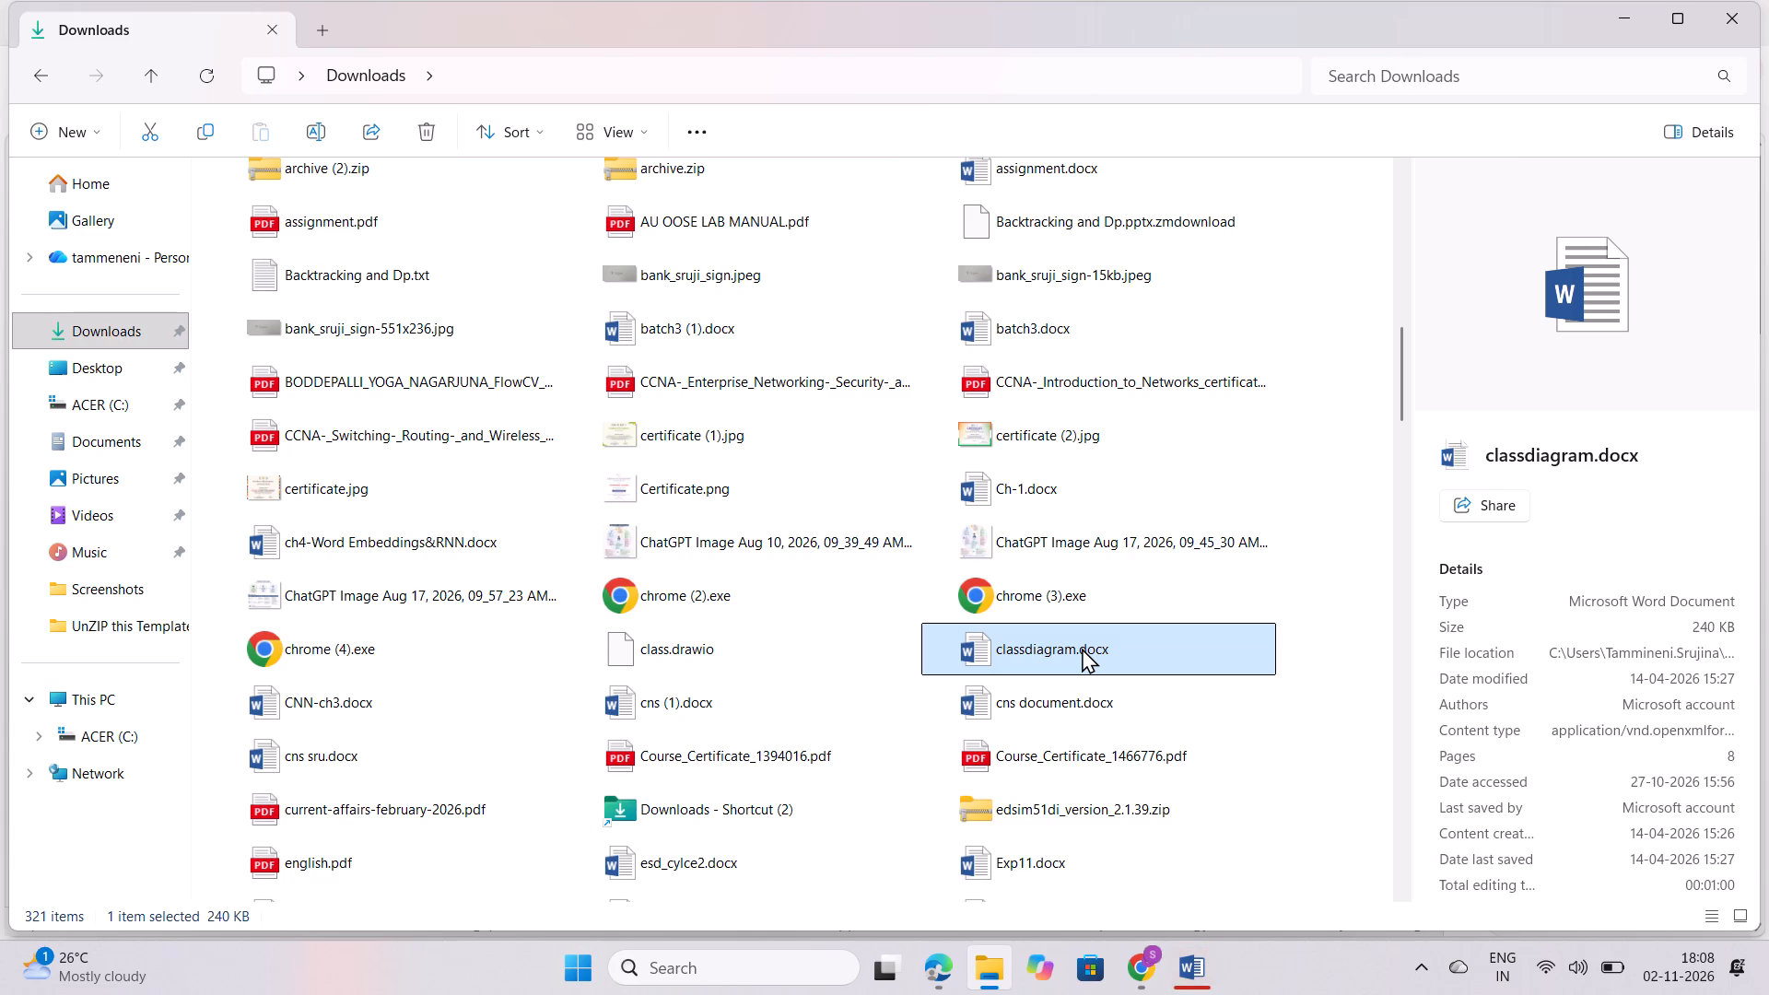
pyautogui.scroll(2, 822, 404)
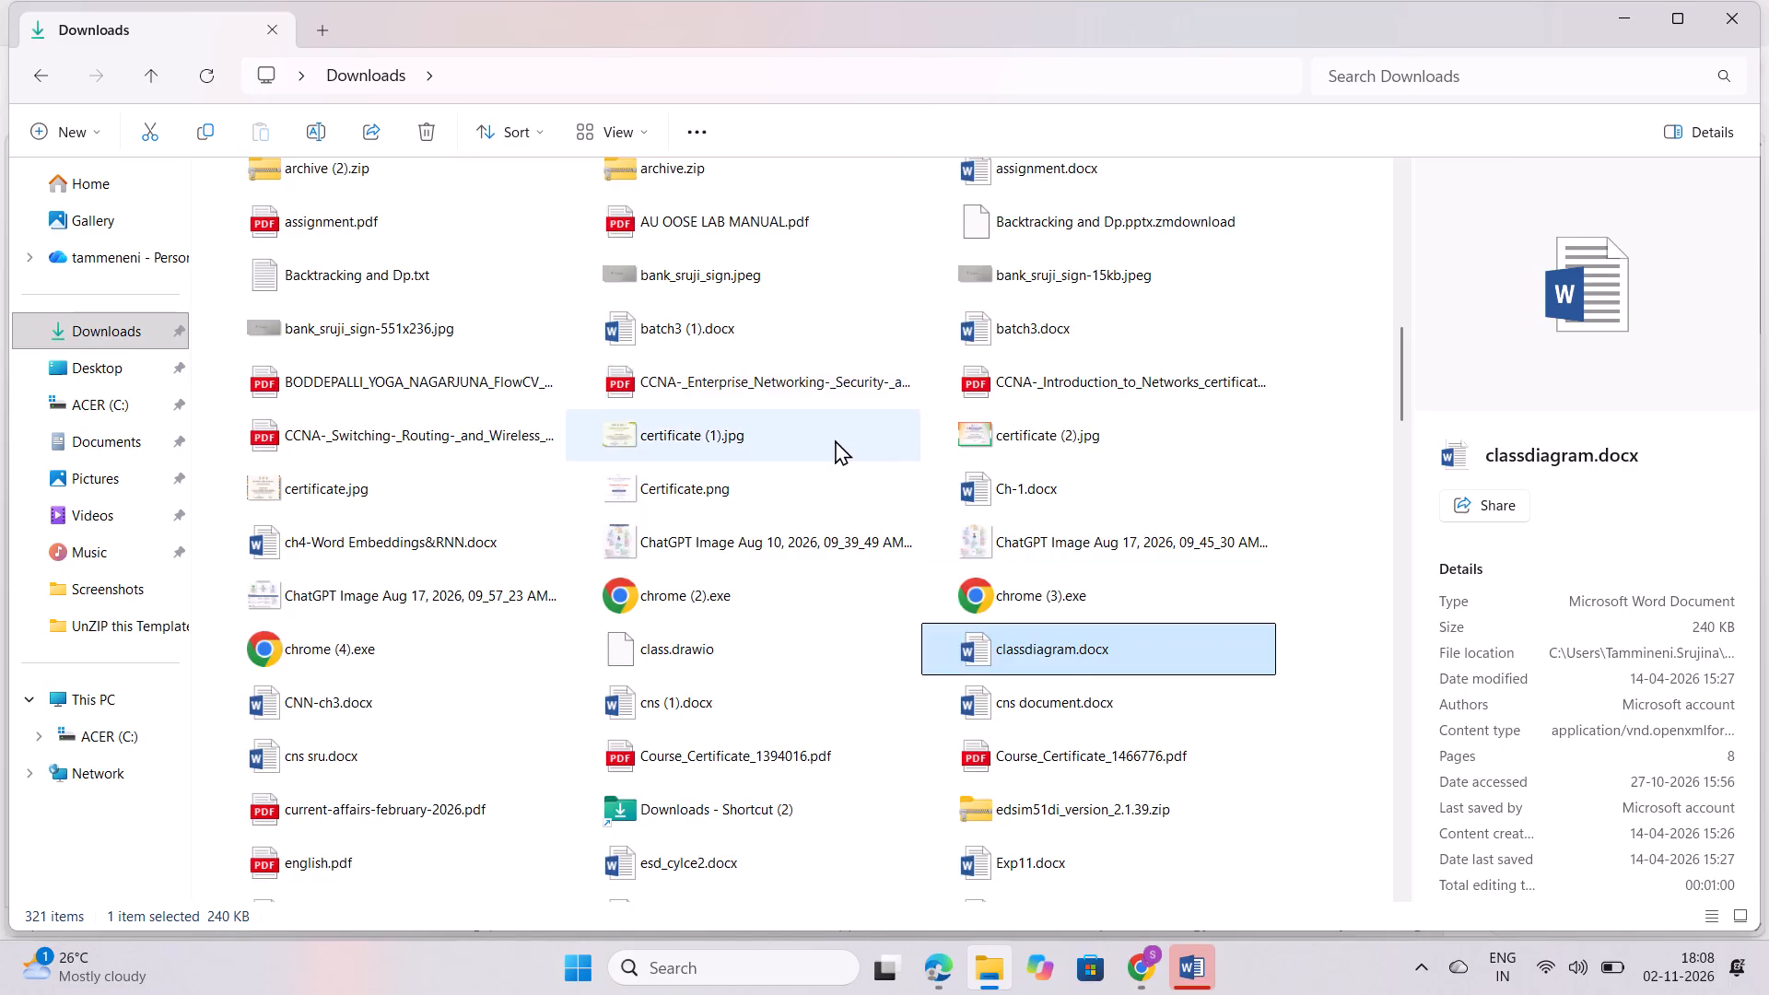
pyautogui.scroll(13, 835, 439)
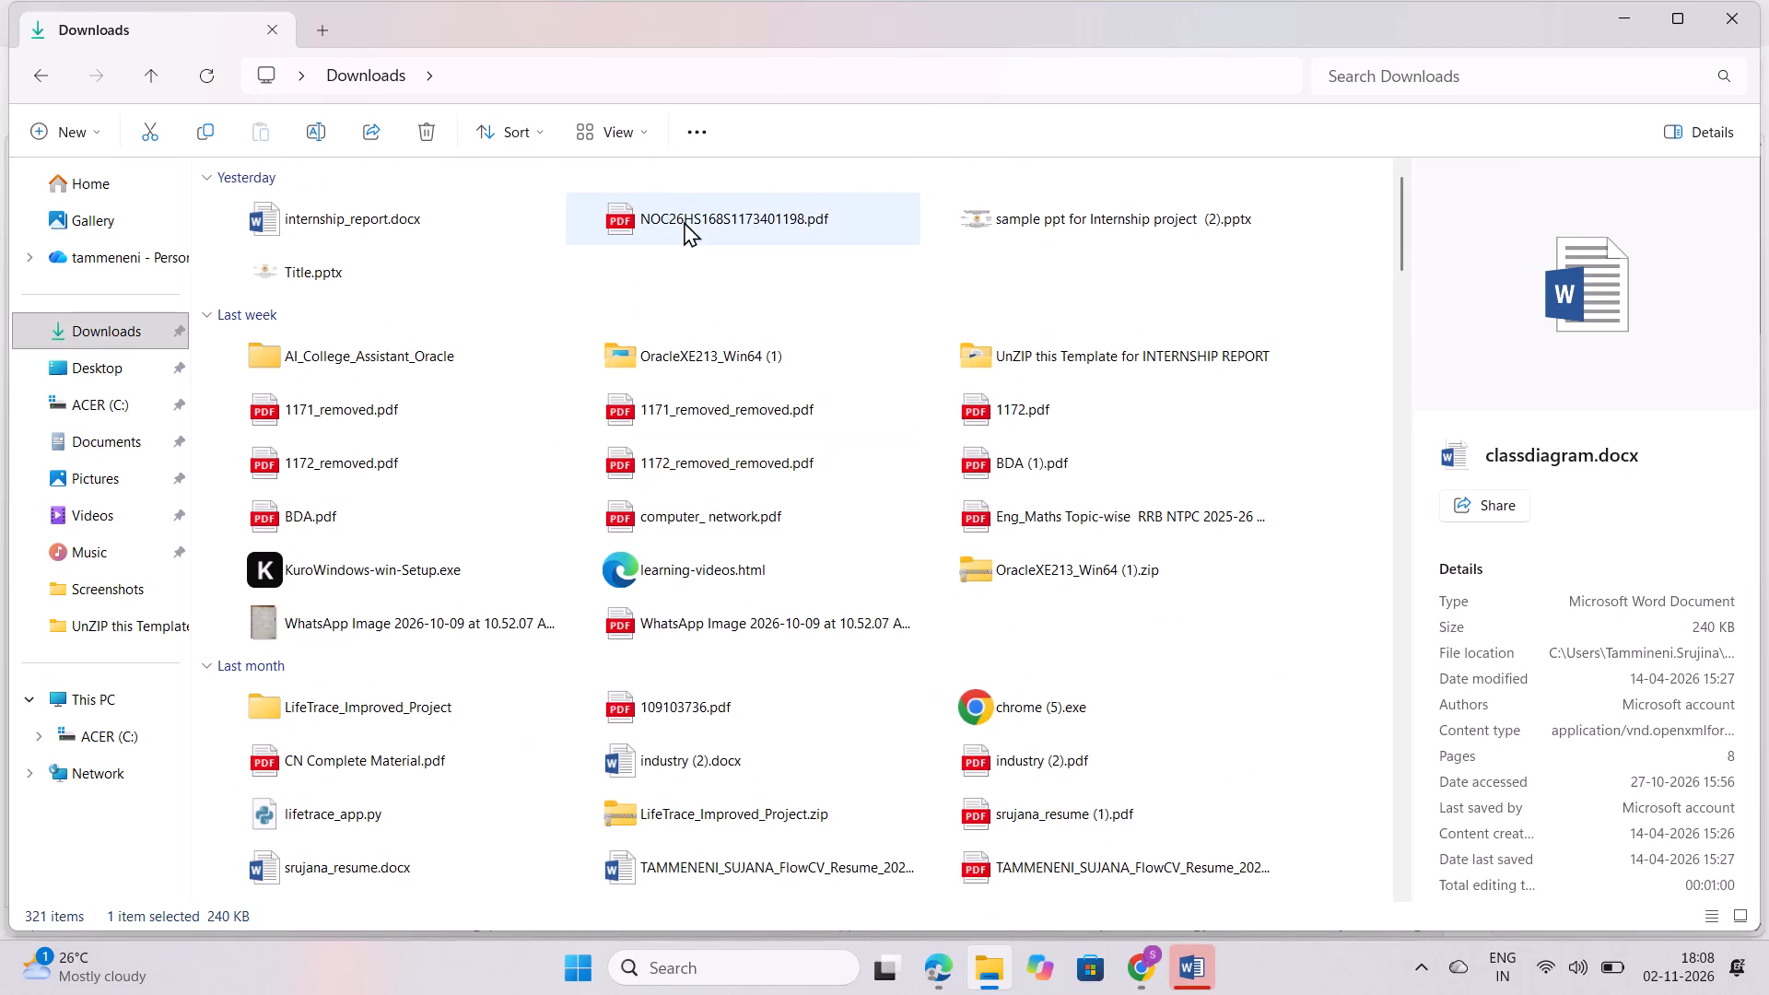
# Check the details of internship_report.docx, the certificate PDF, sample ppt for Internship project (2).pptx and the UnZIP this Template for INTERNSHIP REPORT folder.
pyautogui.click(331, 223)
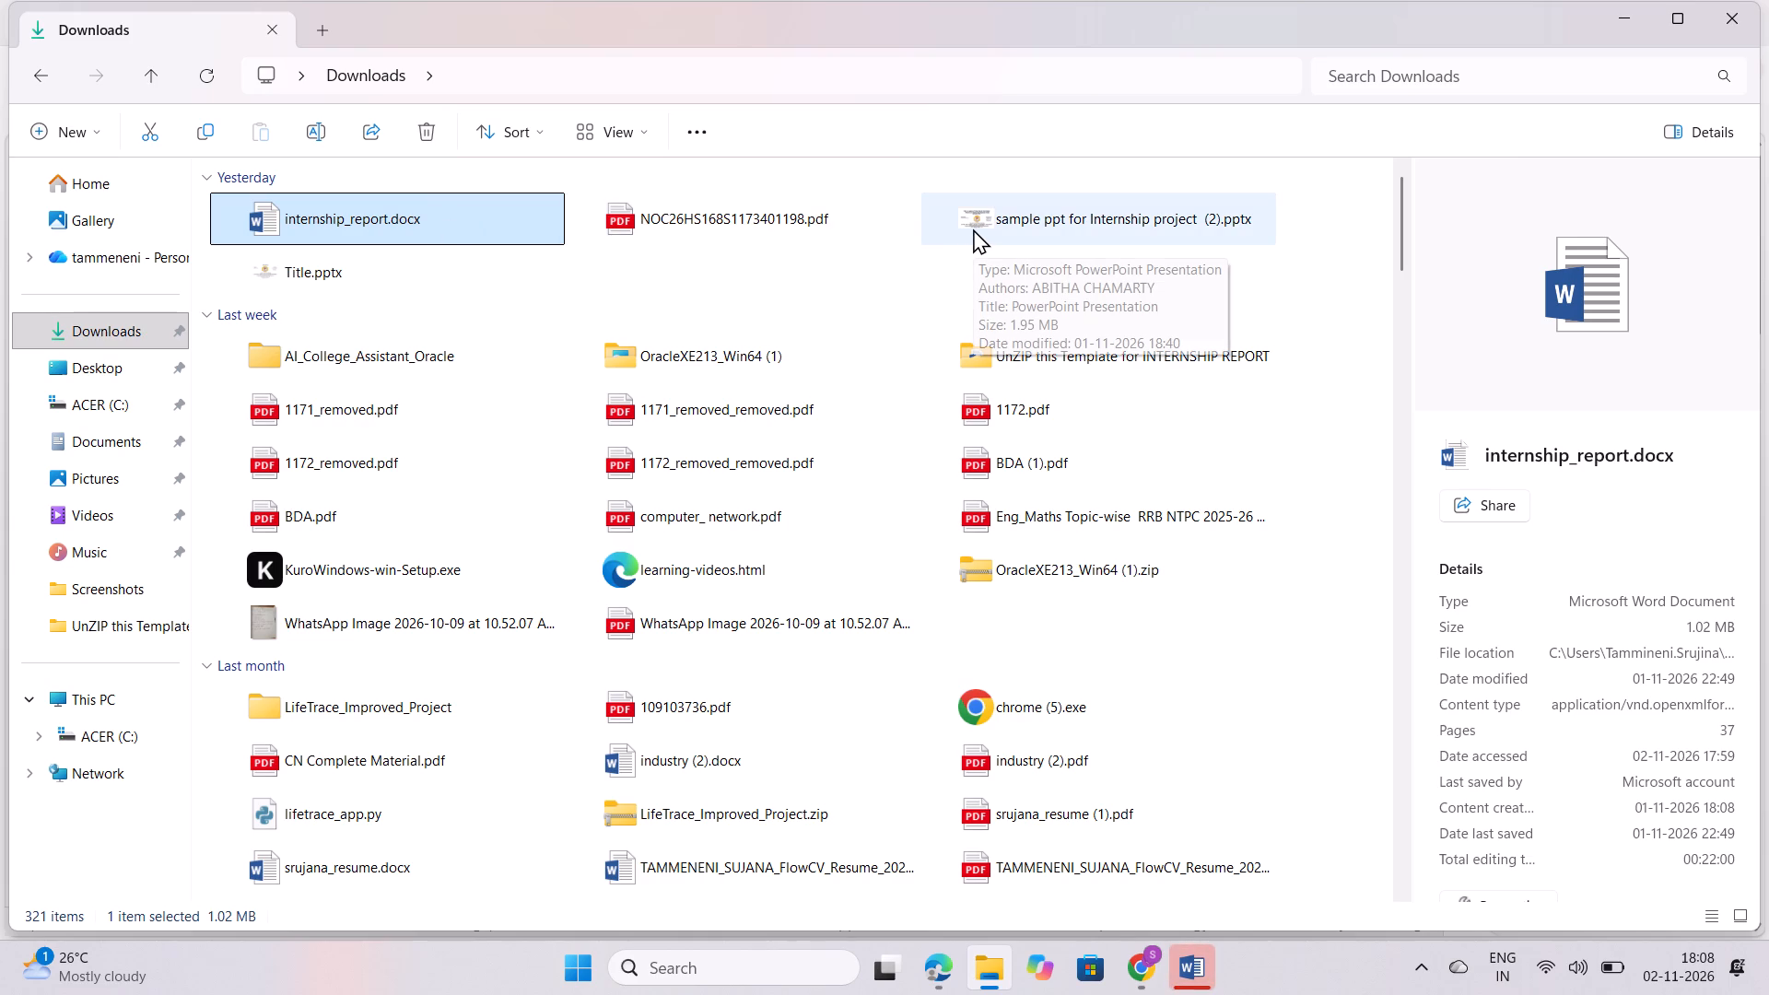
pyautogui.click(690, 221)
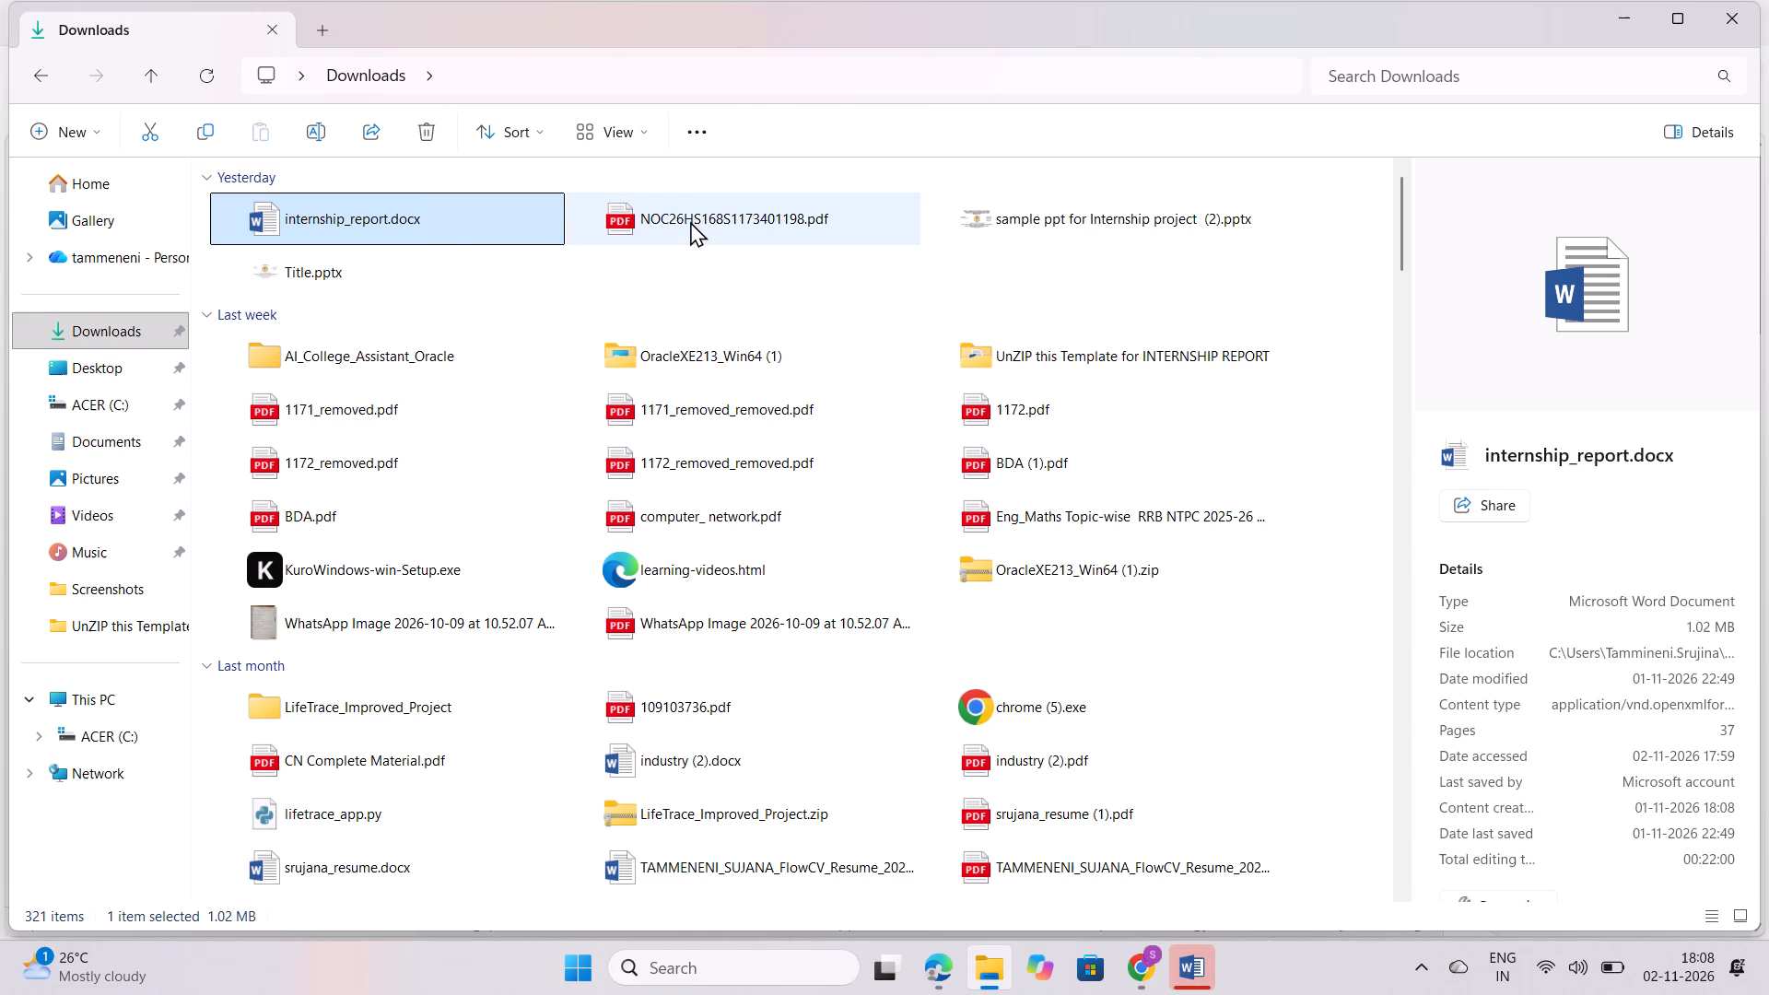
pyautogui.click(979, 216)
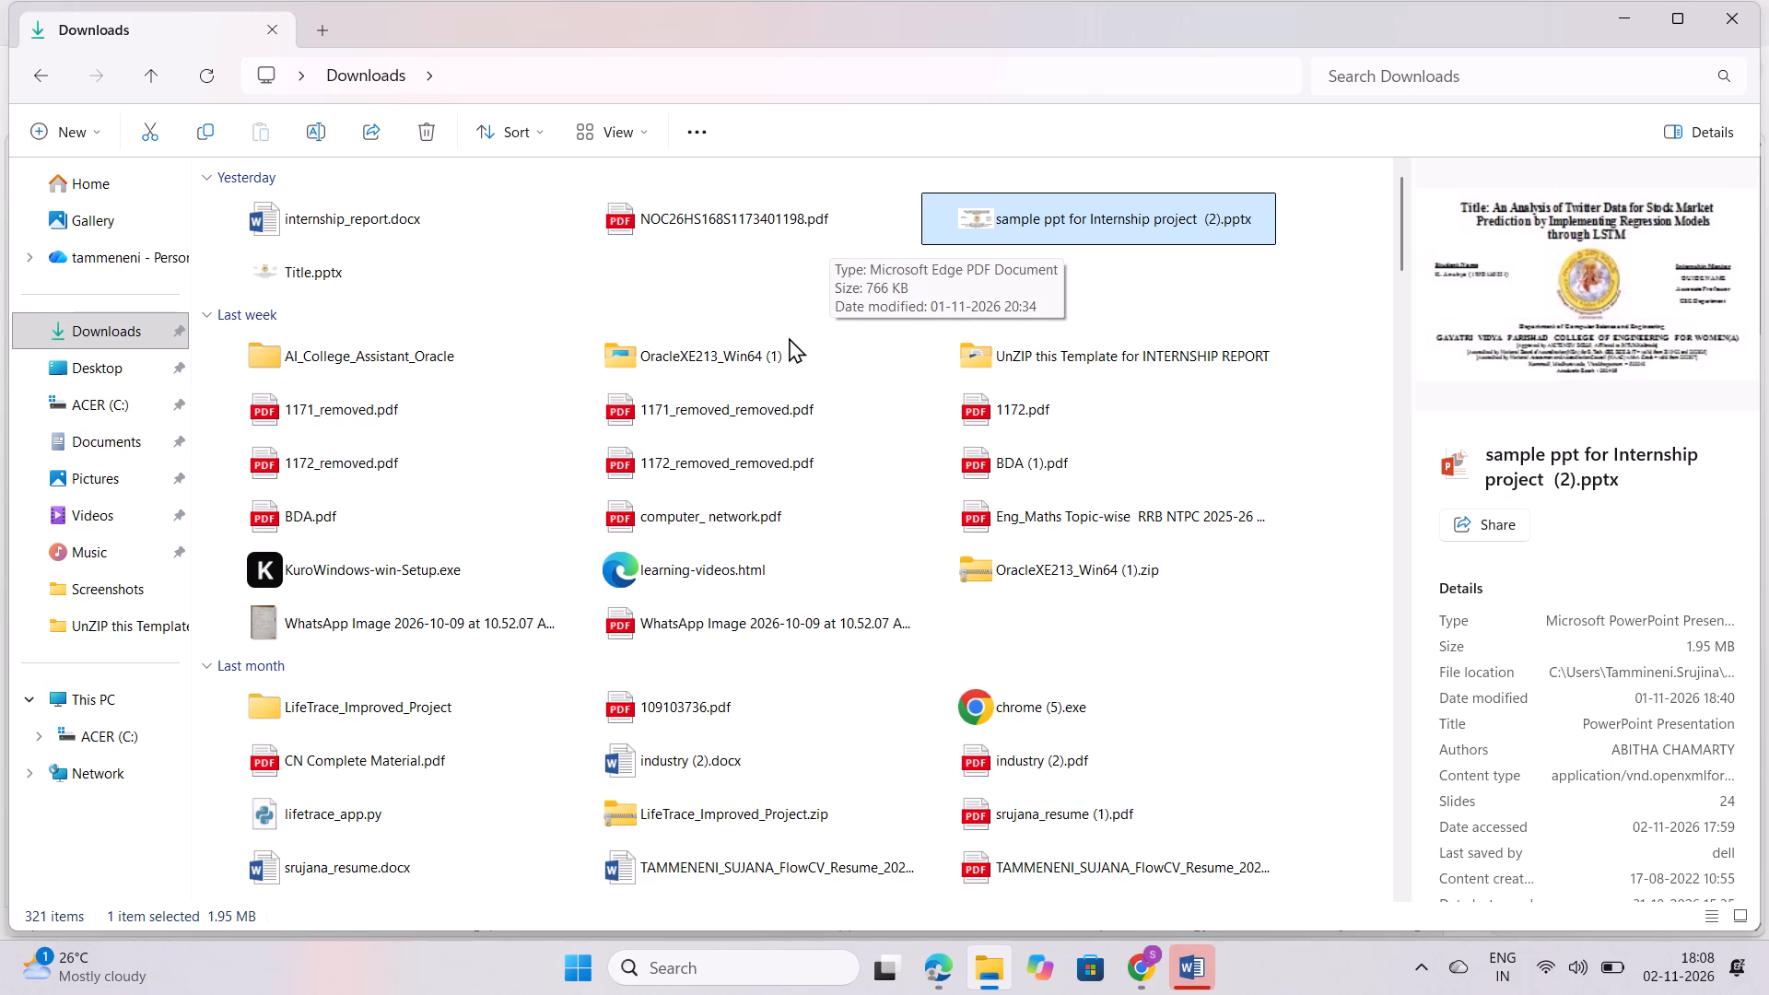
pyautogui.click(1037, 349)
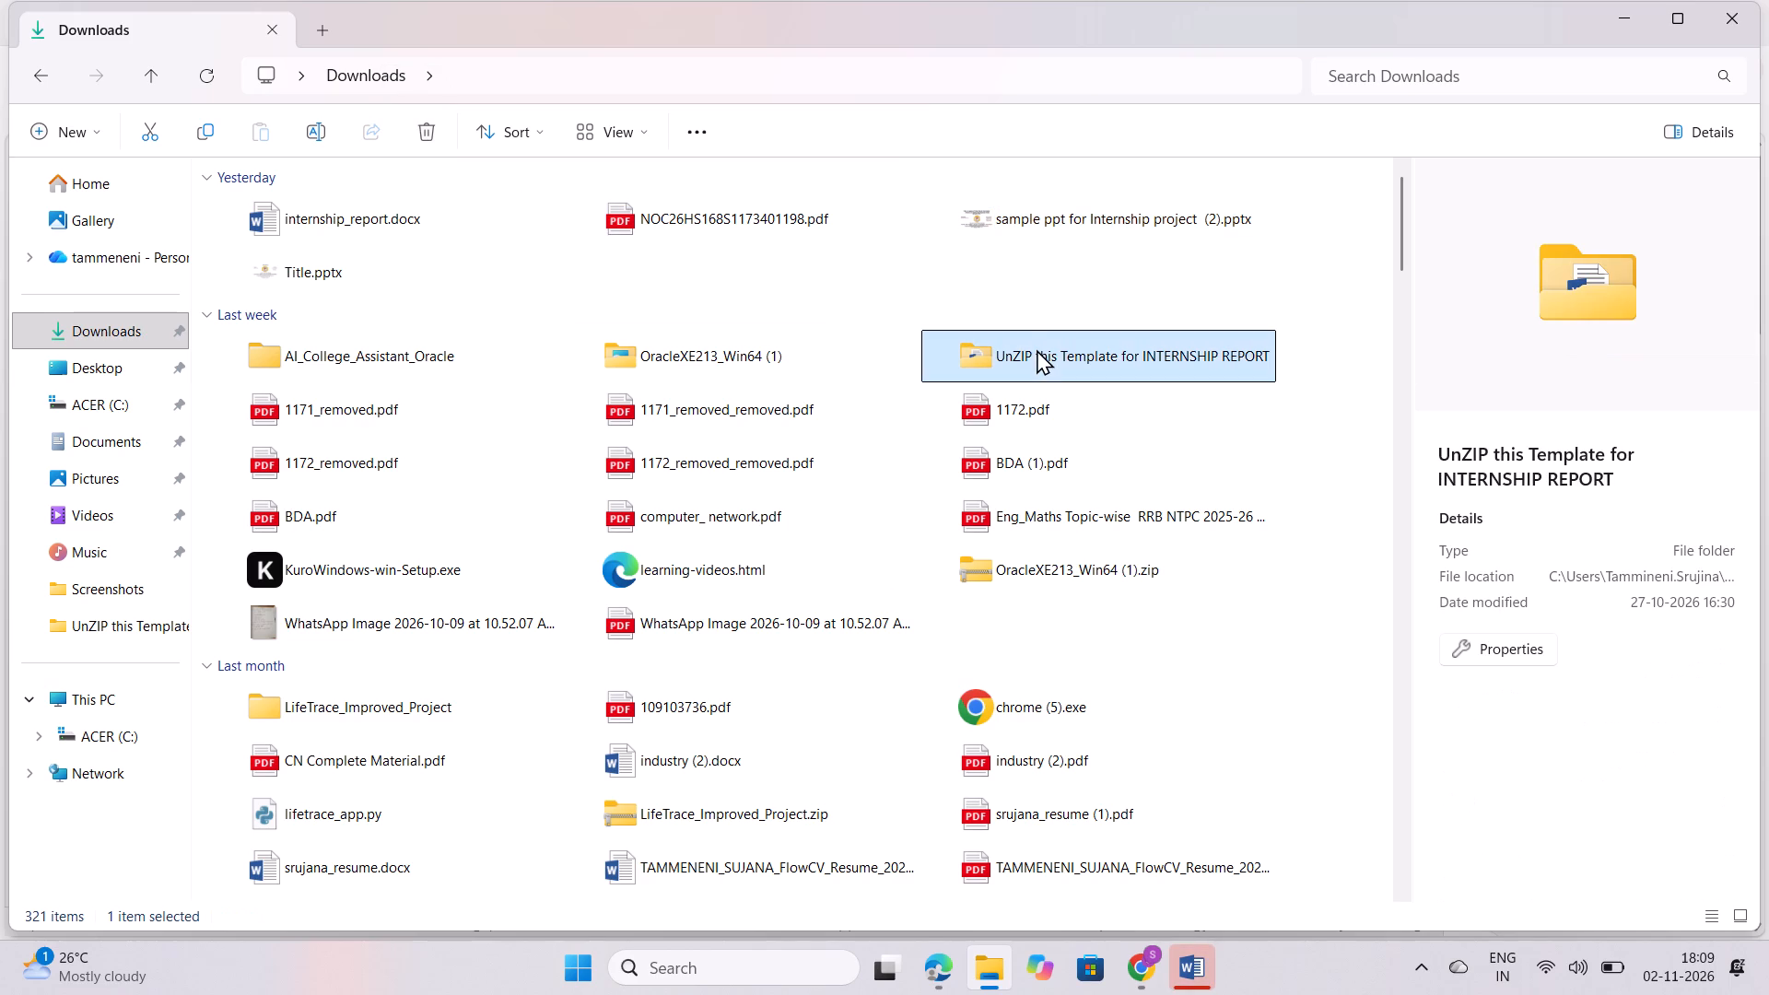
# Check the details of the OracleXE213_Win64 (1) and AI_College_Assistant_Oracle folders, 1171_removed.pdf and 1172_removed_removed.pdf.
pyautogui.click(737, 350)
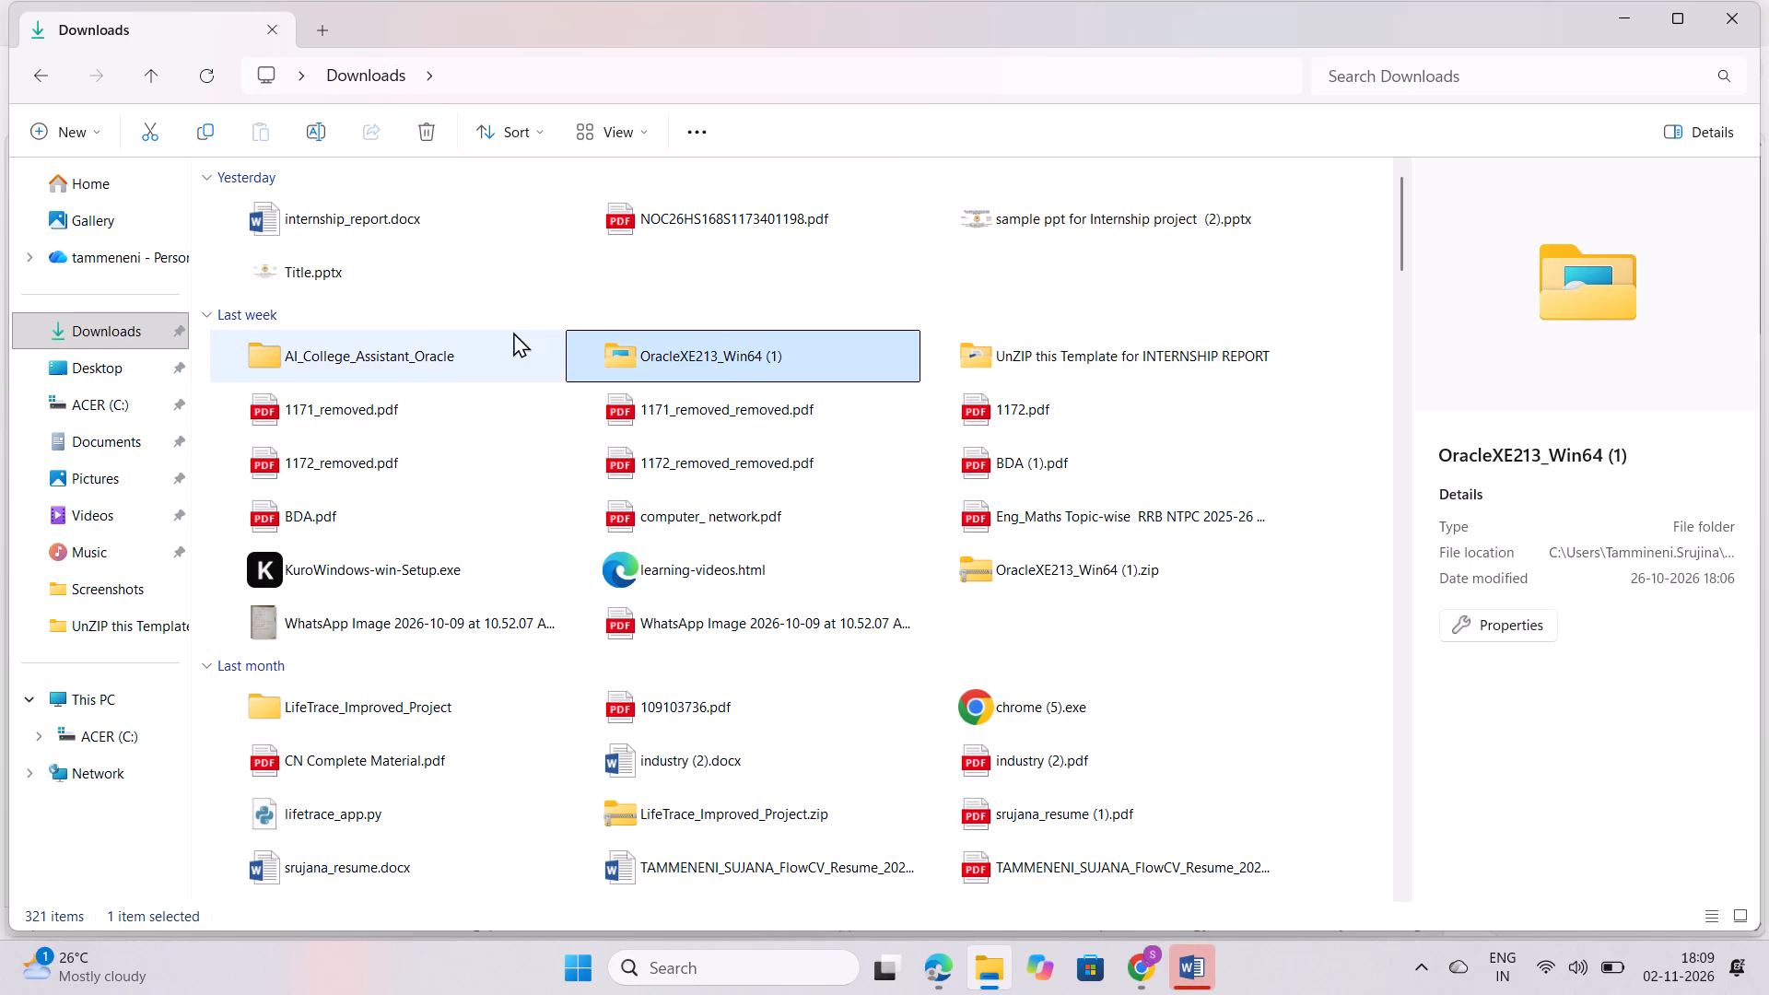
pyautogui.click(434, 339)
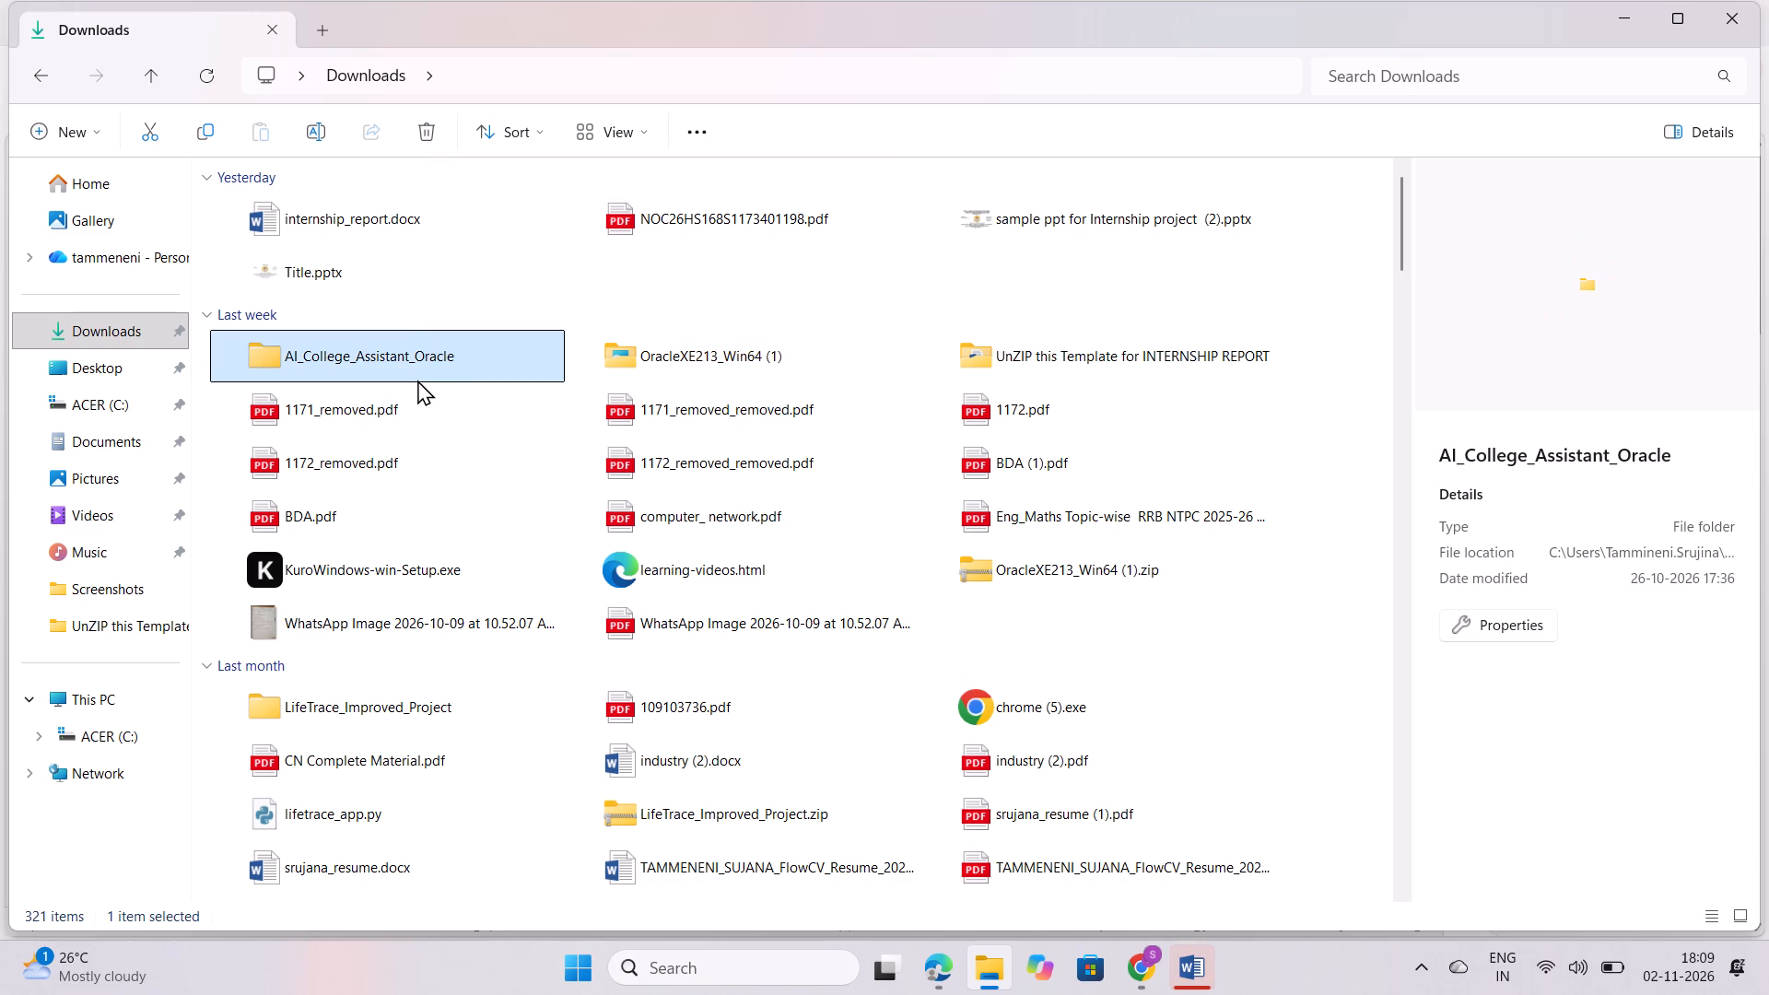
pyautogui.click(411, 390)
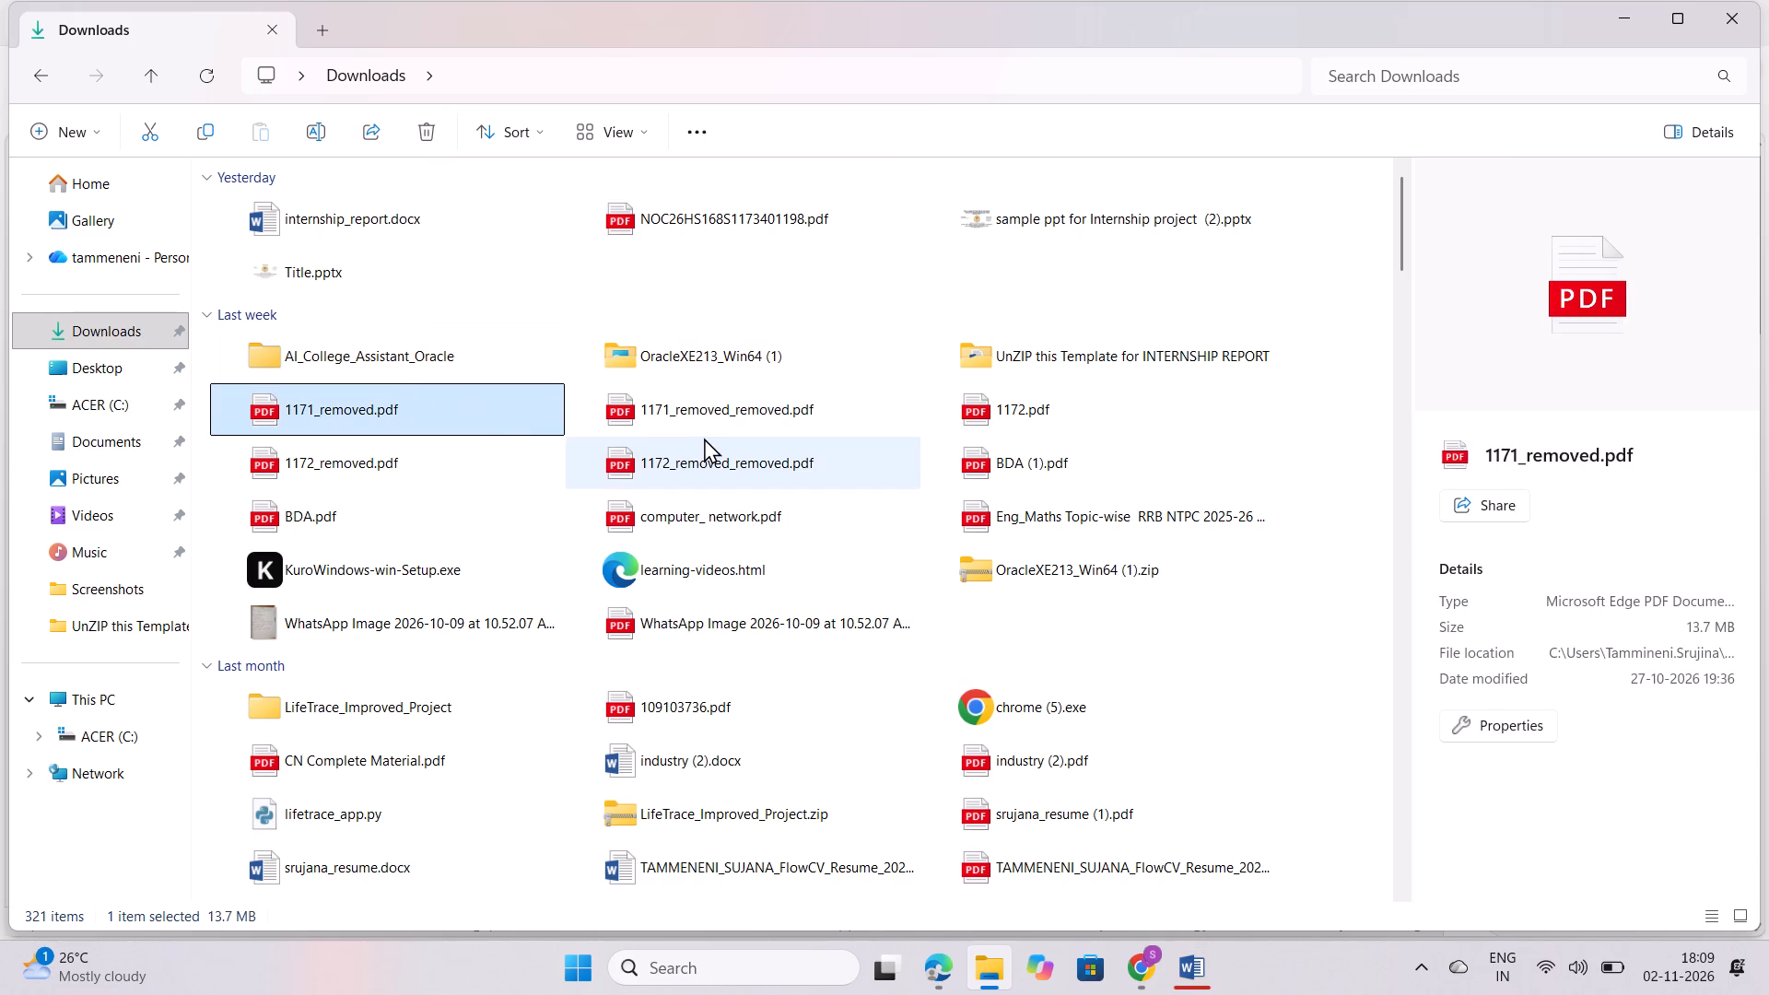
pyautogui.click(704, 438)
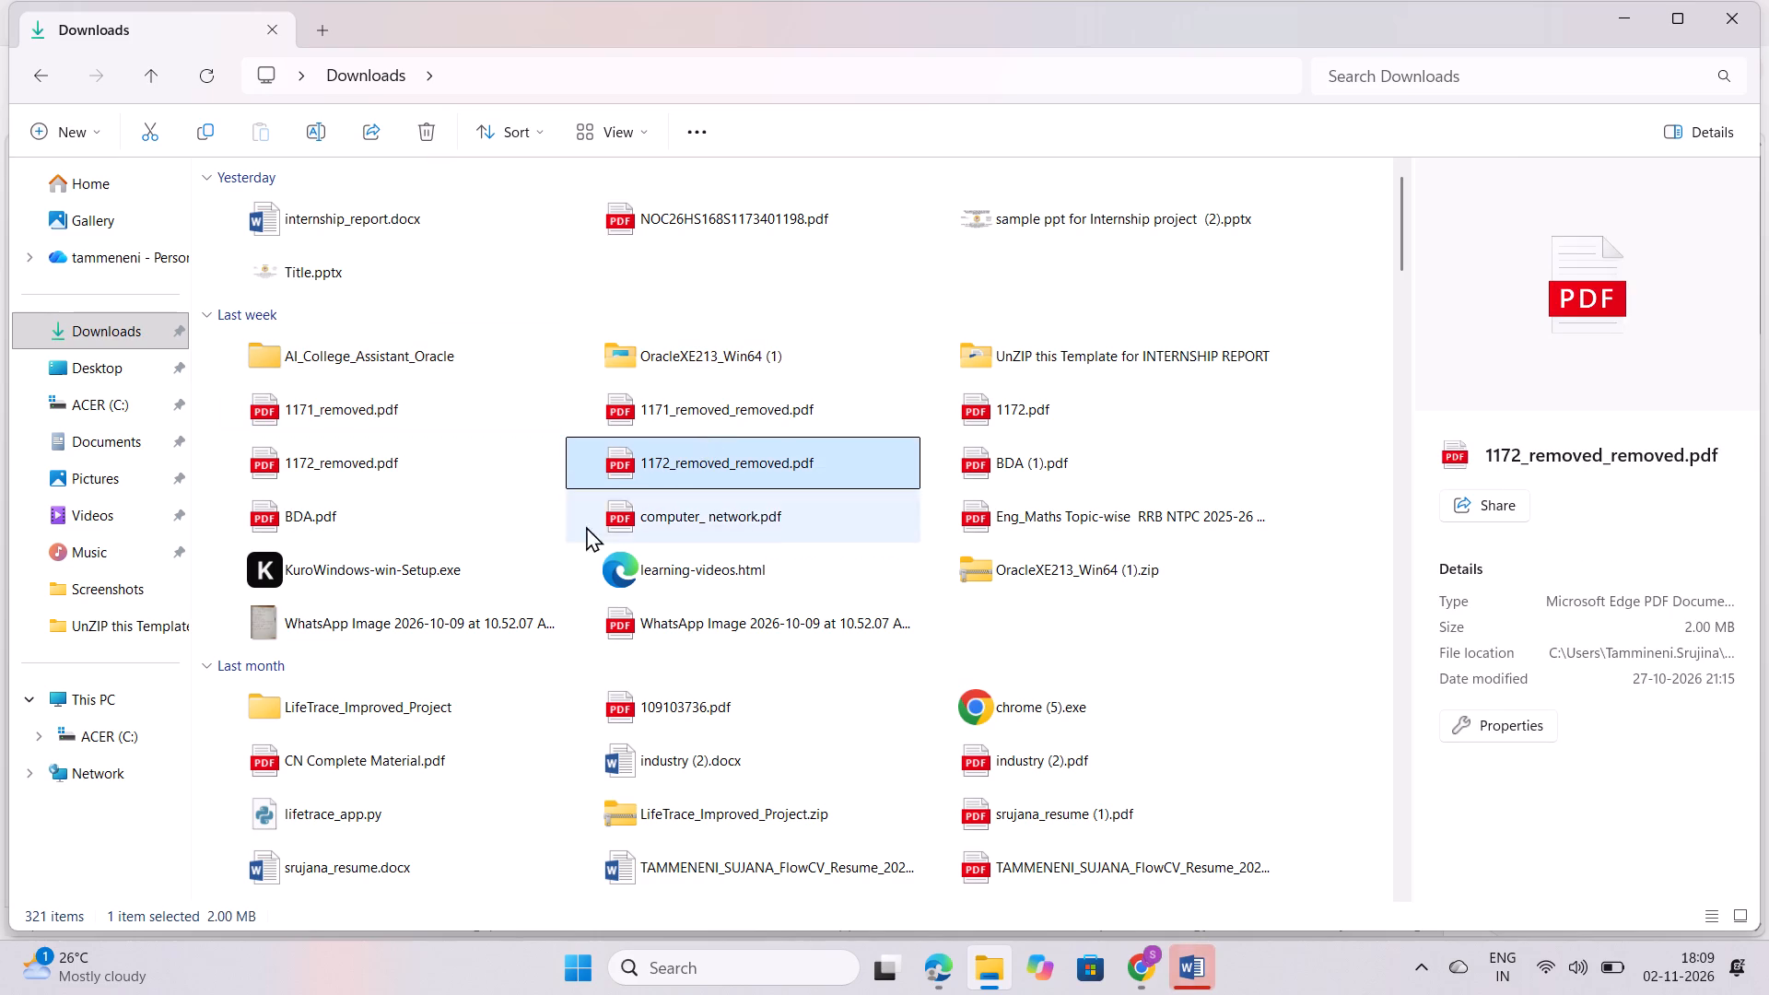
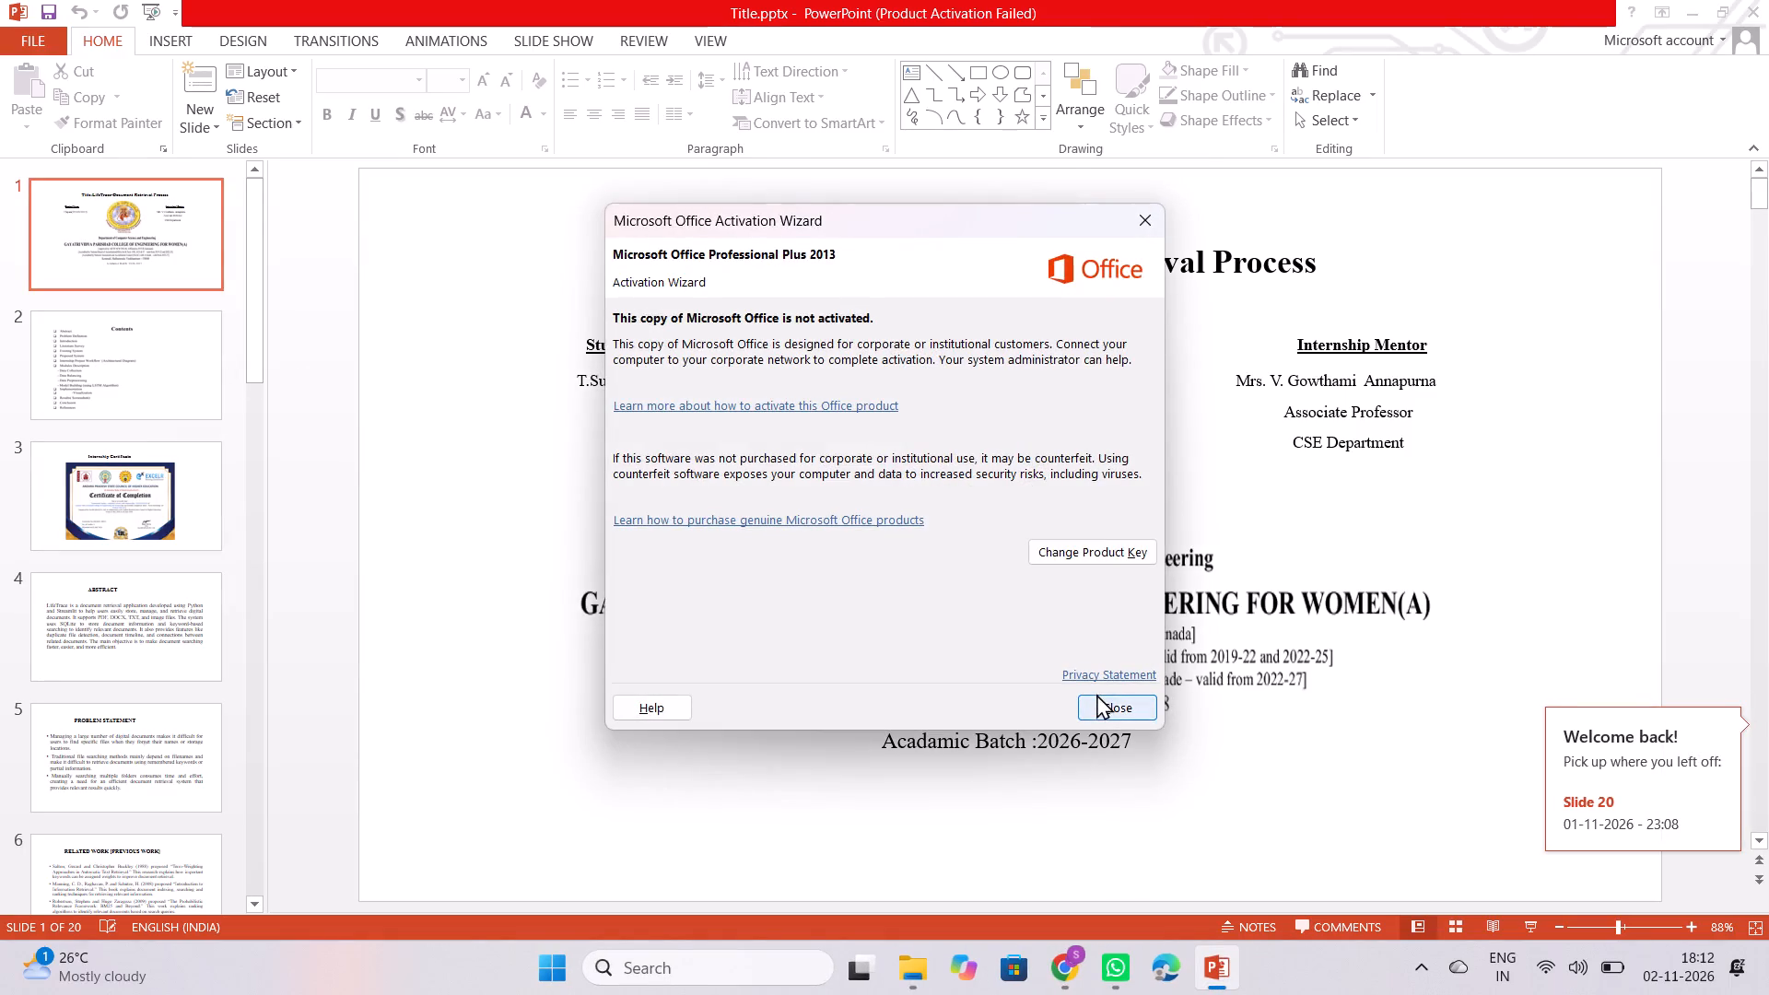
pyautogui.click(1101, 697)
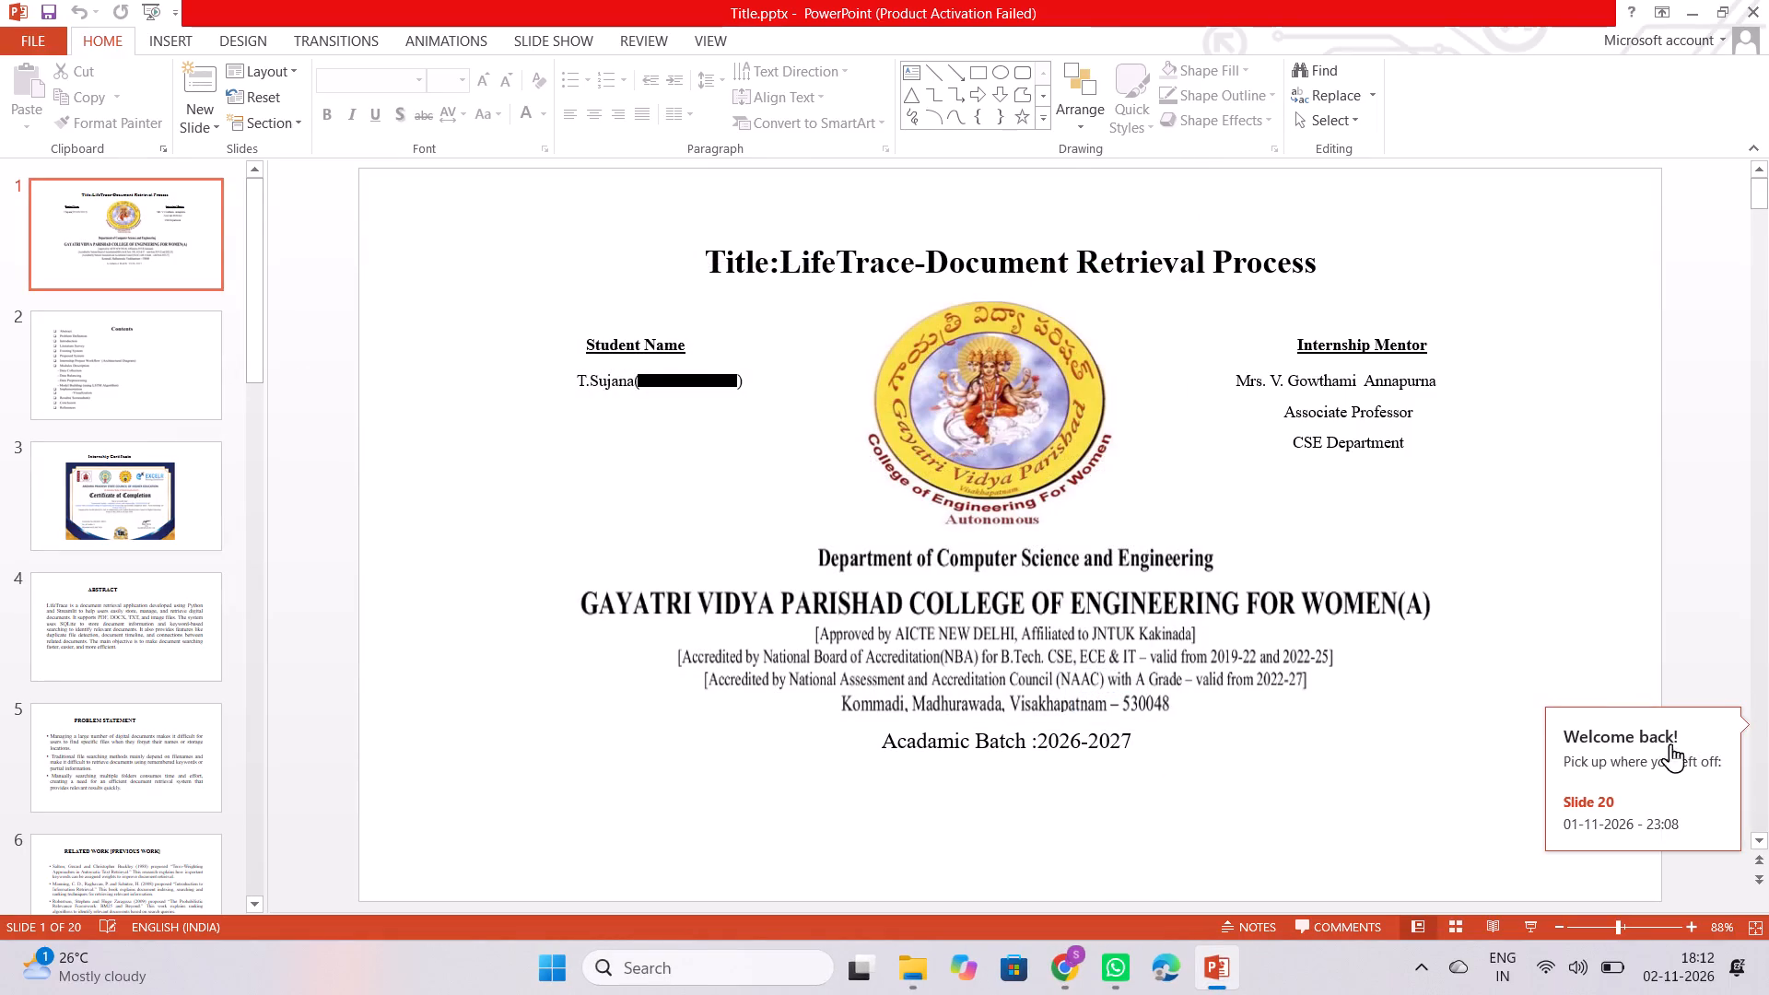
# Cut the Contents list picture from slide 2, leaving its title and text placeholders.
pyautogui.click(150, 381)
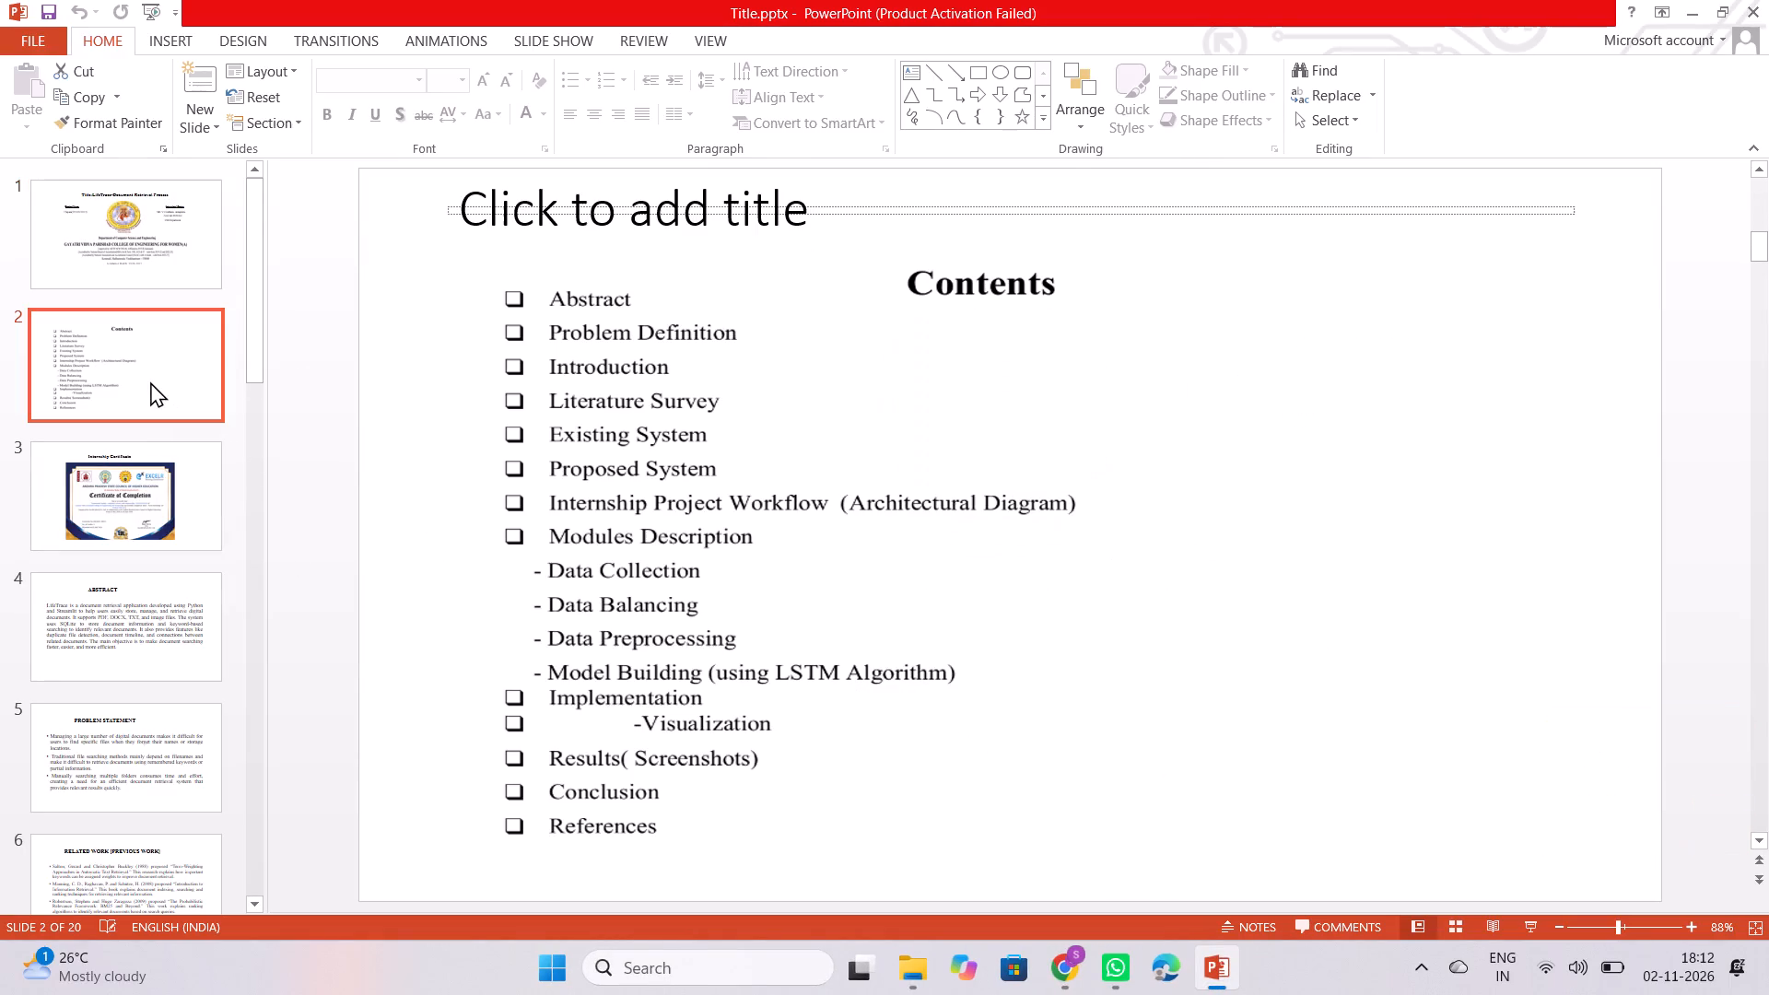
pyautogui.scroll(-1, 559, 554)
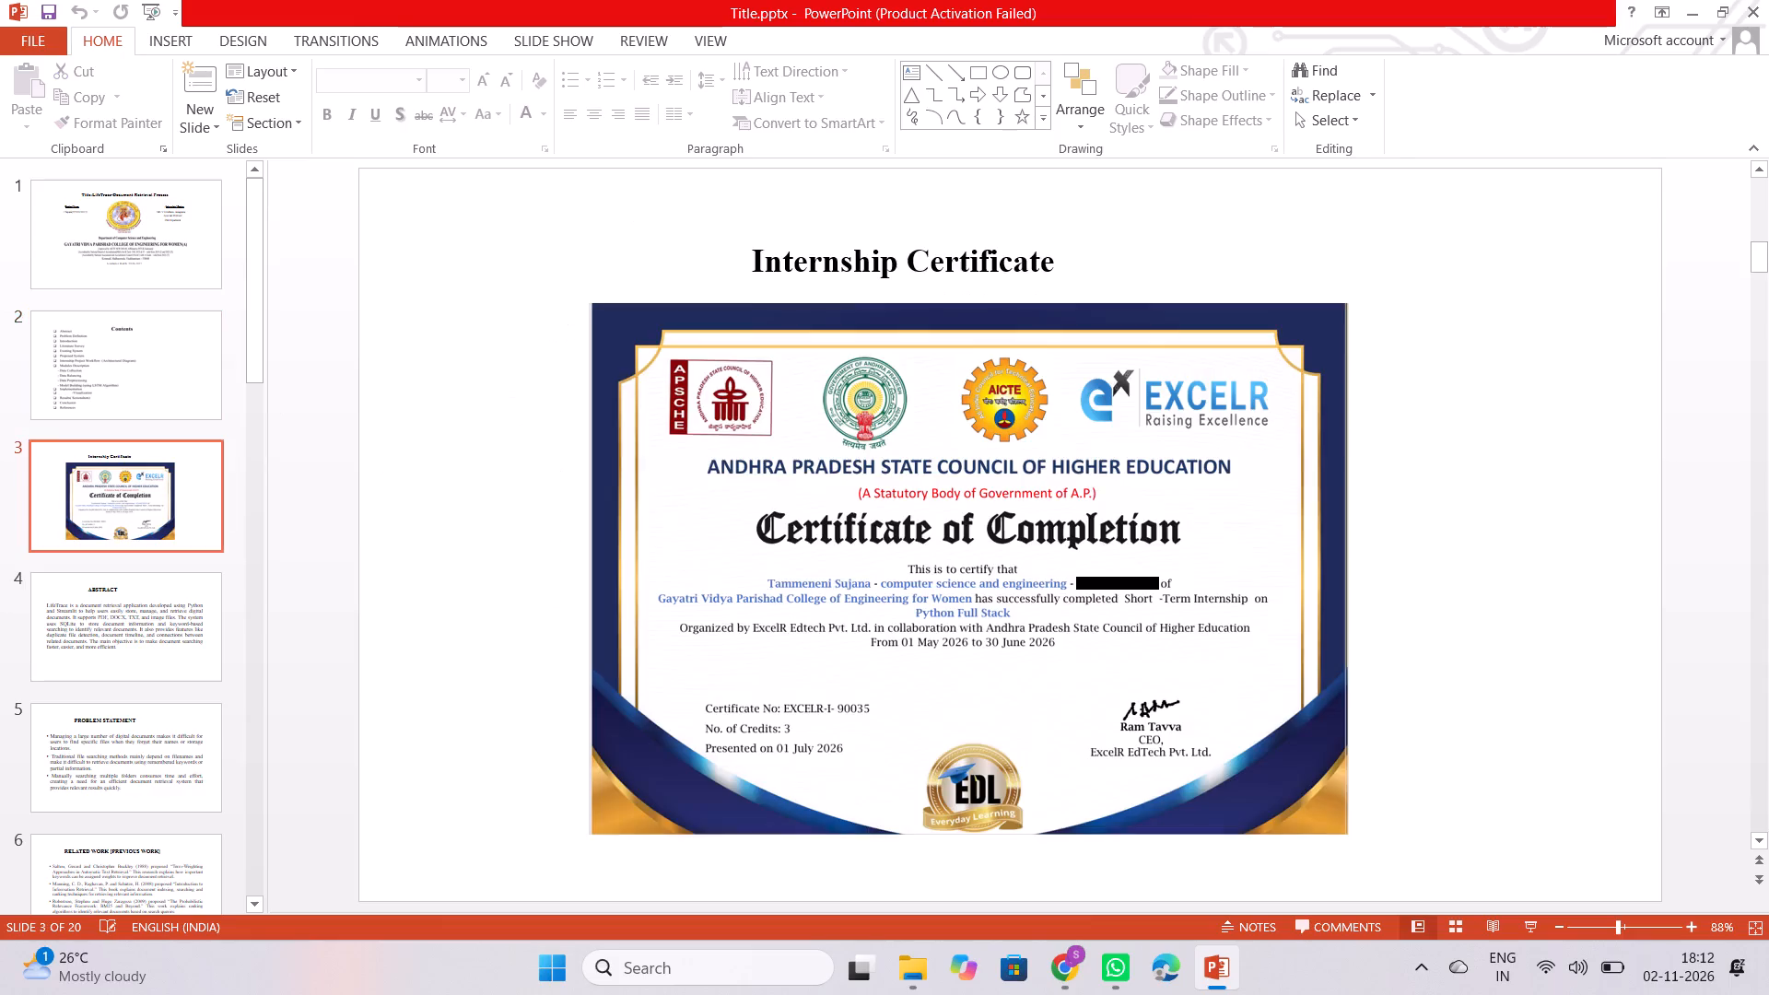
pyautogui.scroll(-1, 559, 554)
pyautogui.click(123, 338)
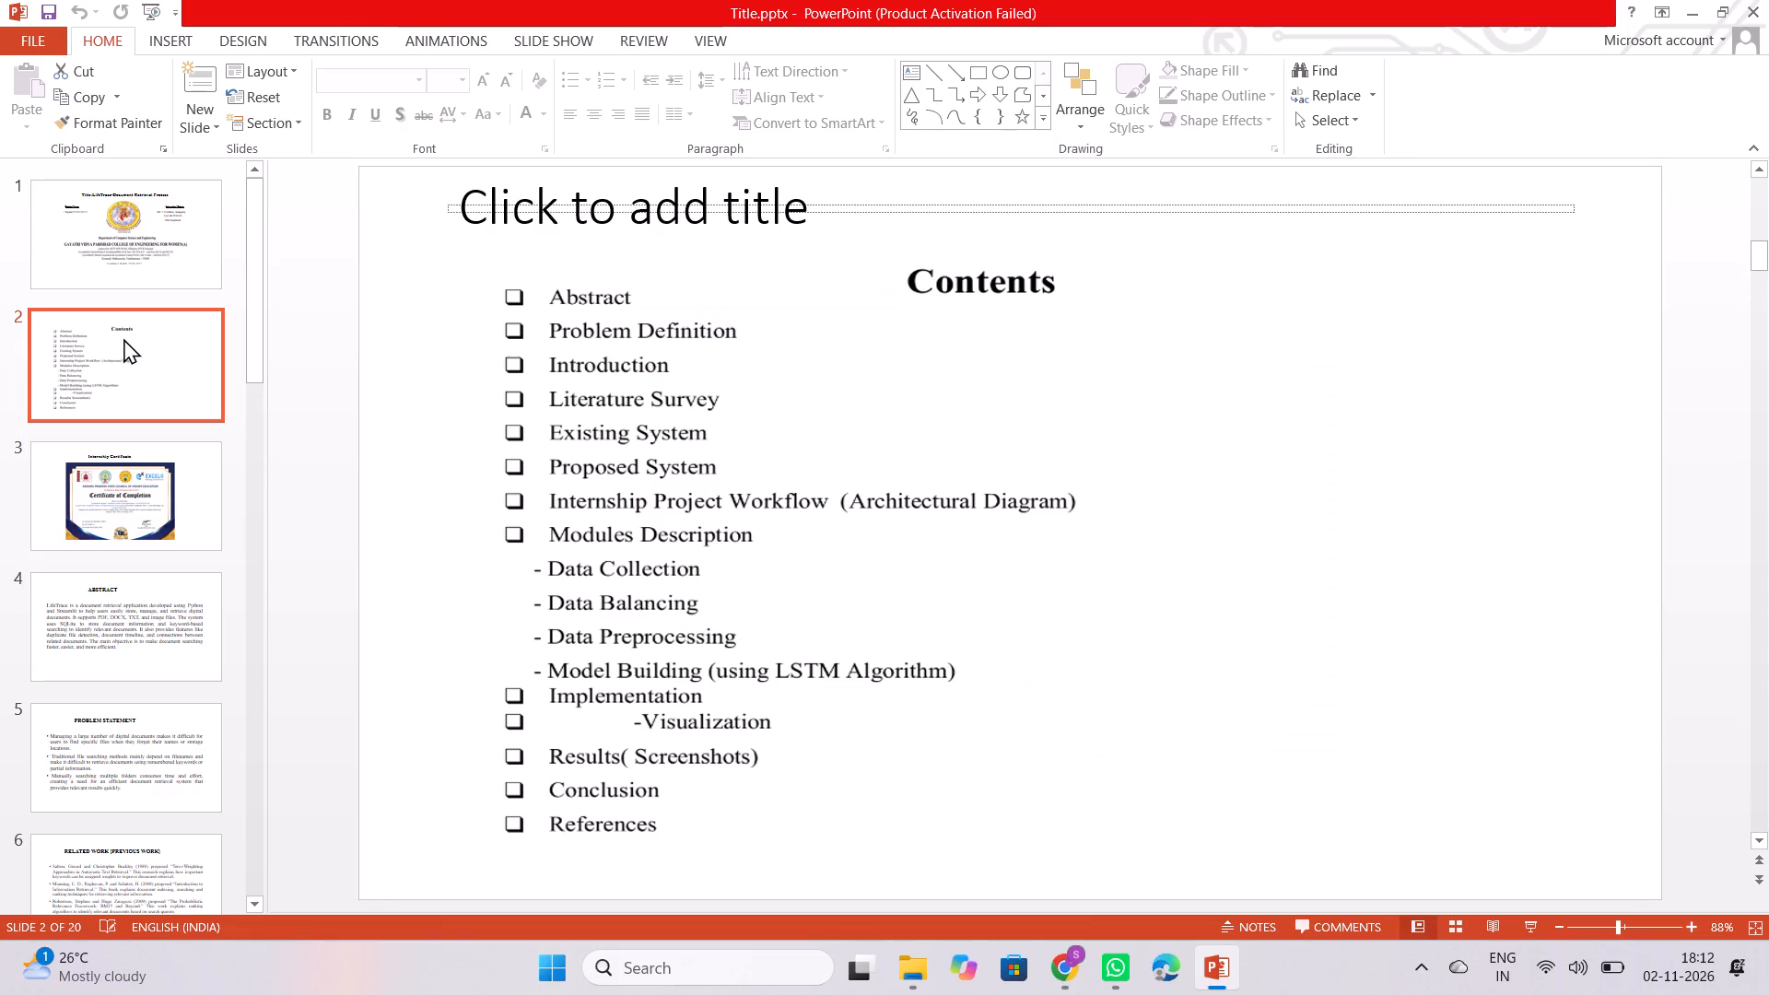
pyautogui.rightClick(568, 425)
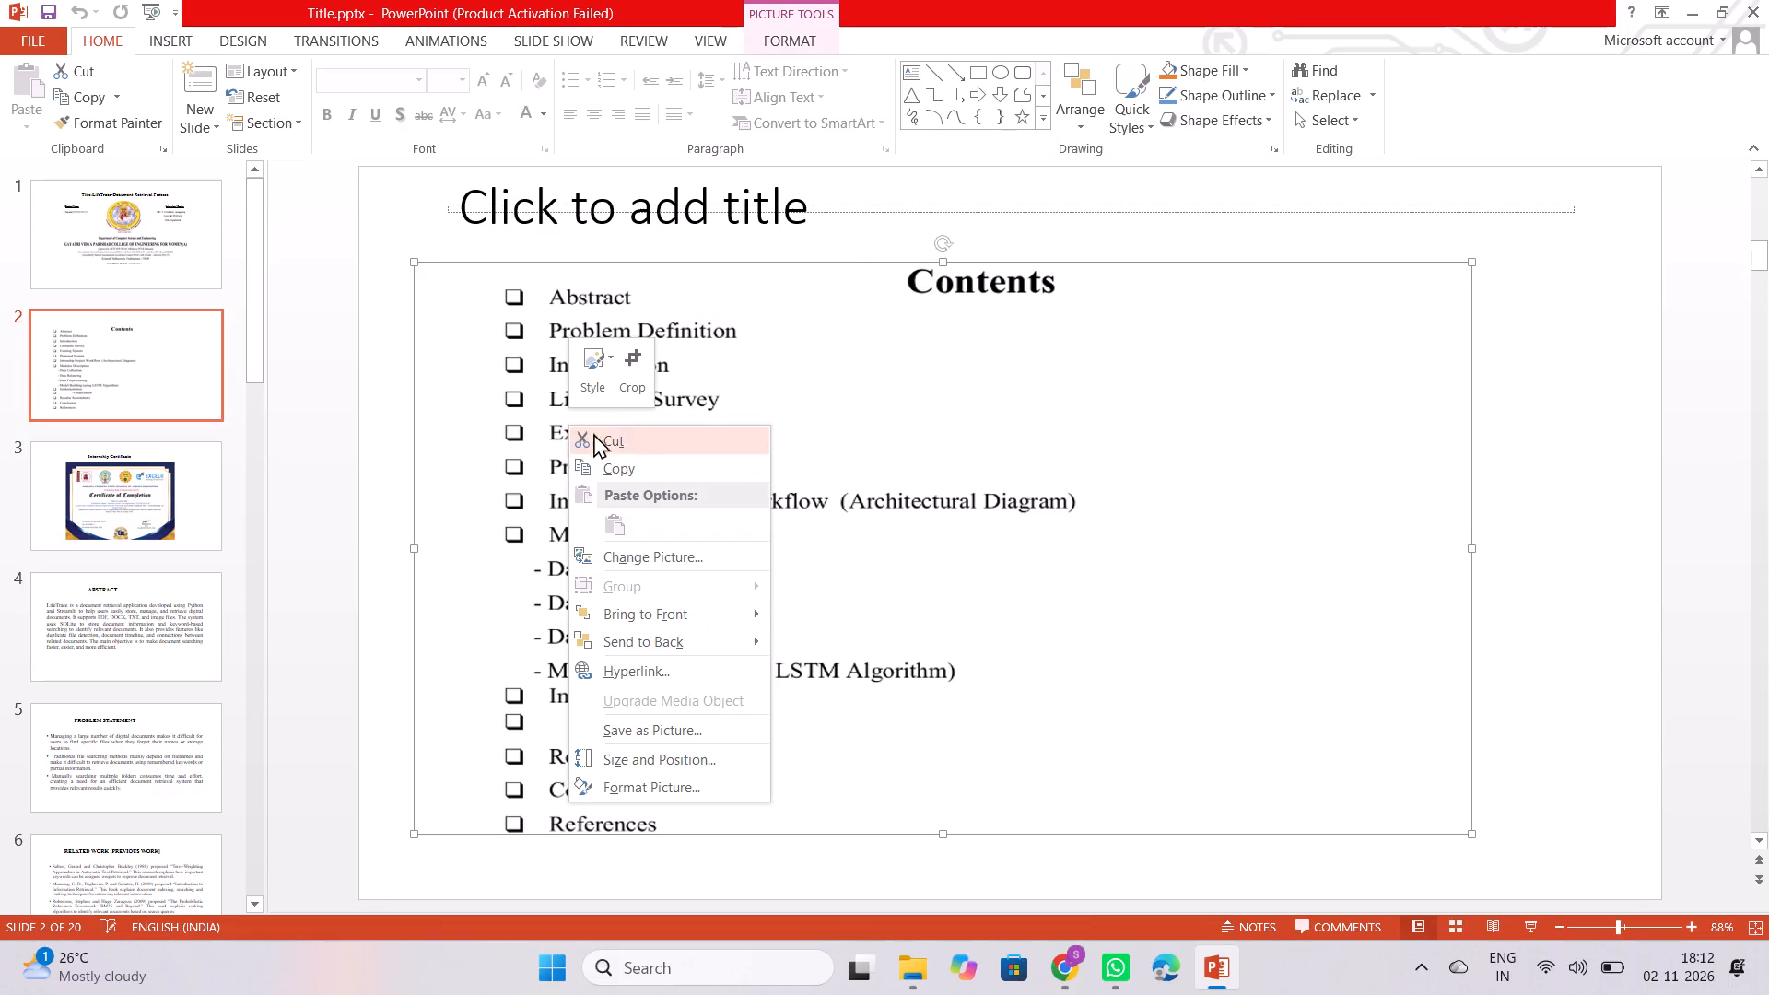
pyautogui.click(615, 431)
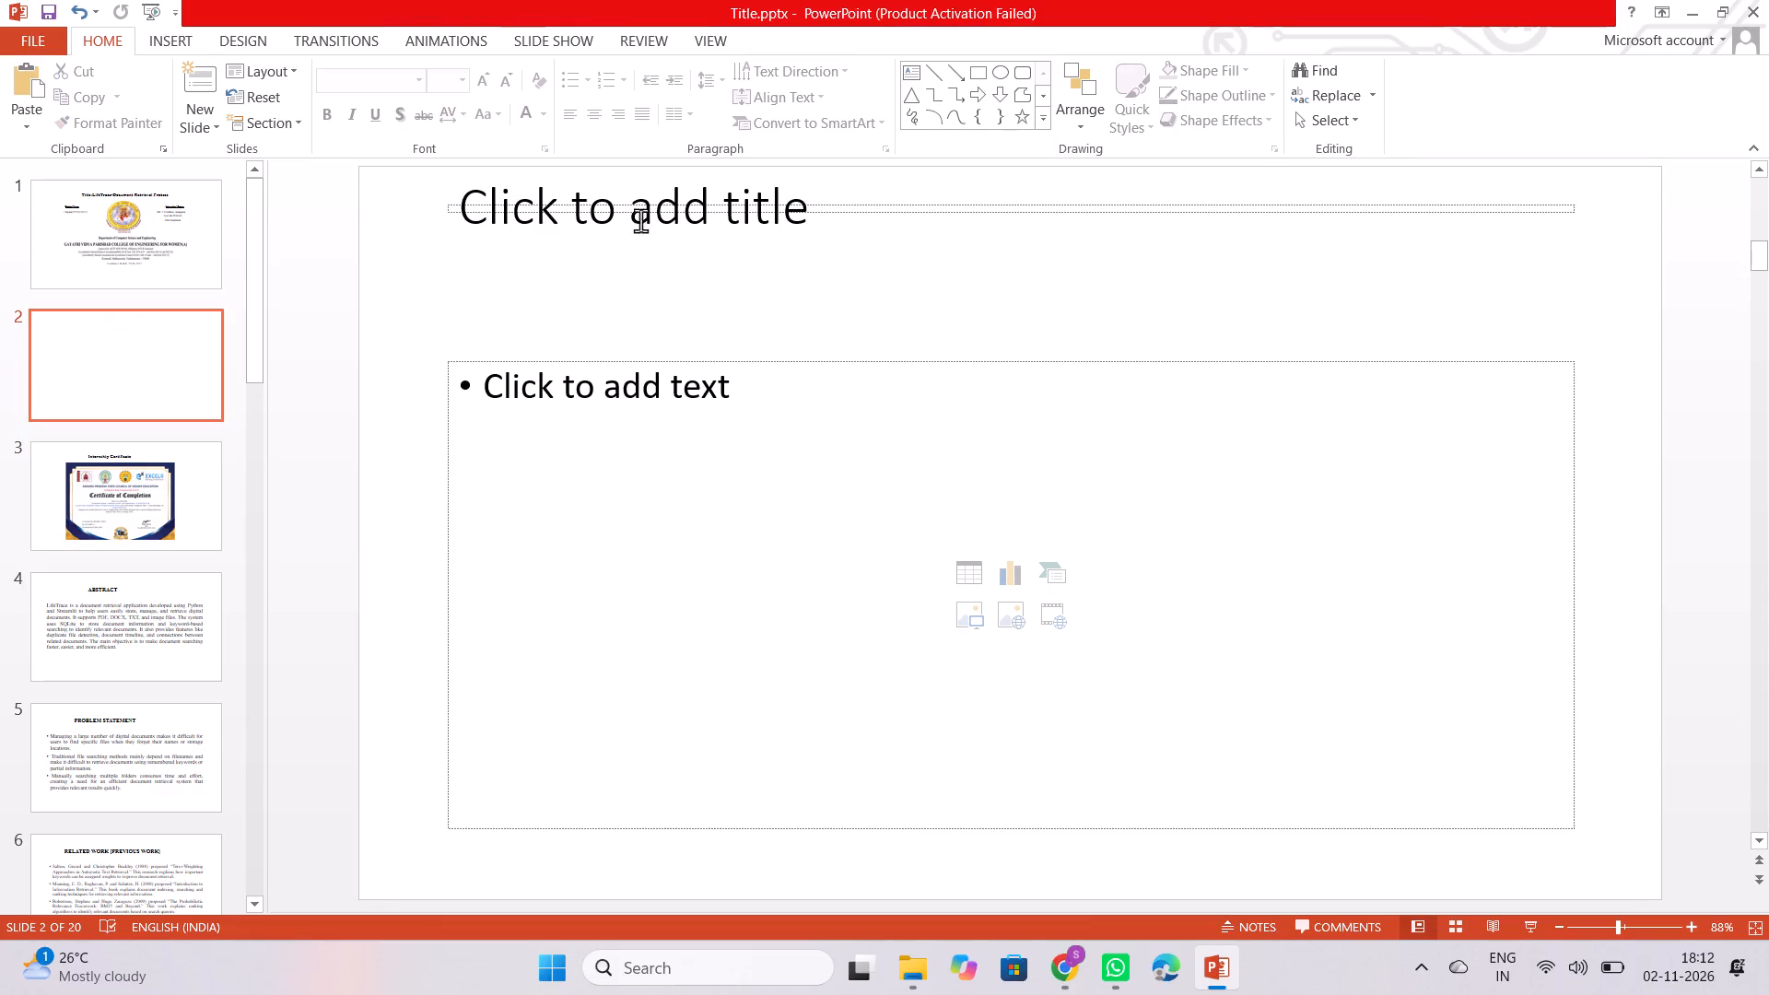
# Stretch the collapsed title placeholder on slide 2 downward to give it a usable height.
pyautogui.click(653, 211)
pyautogui.hscroll(1, 838, 205)
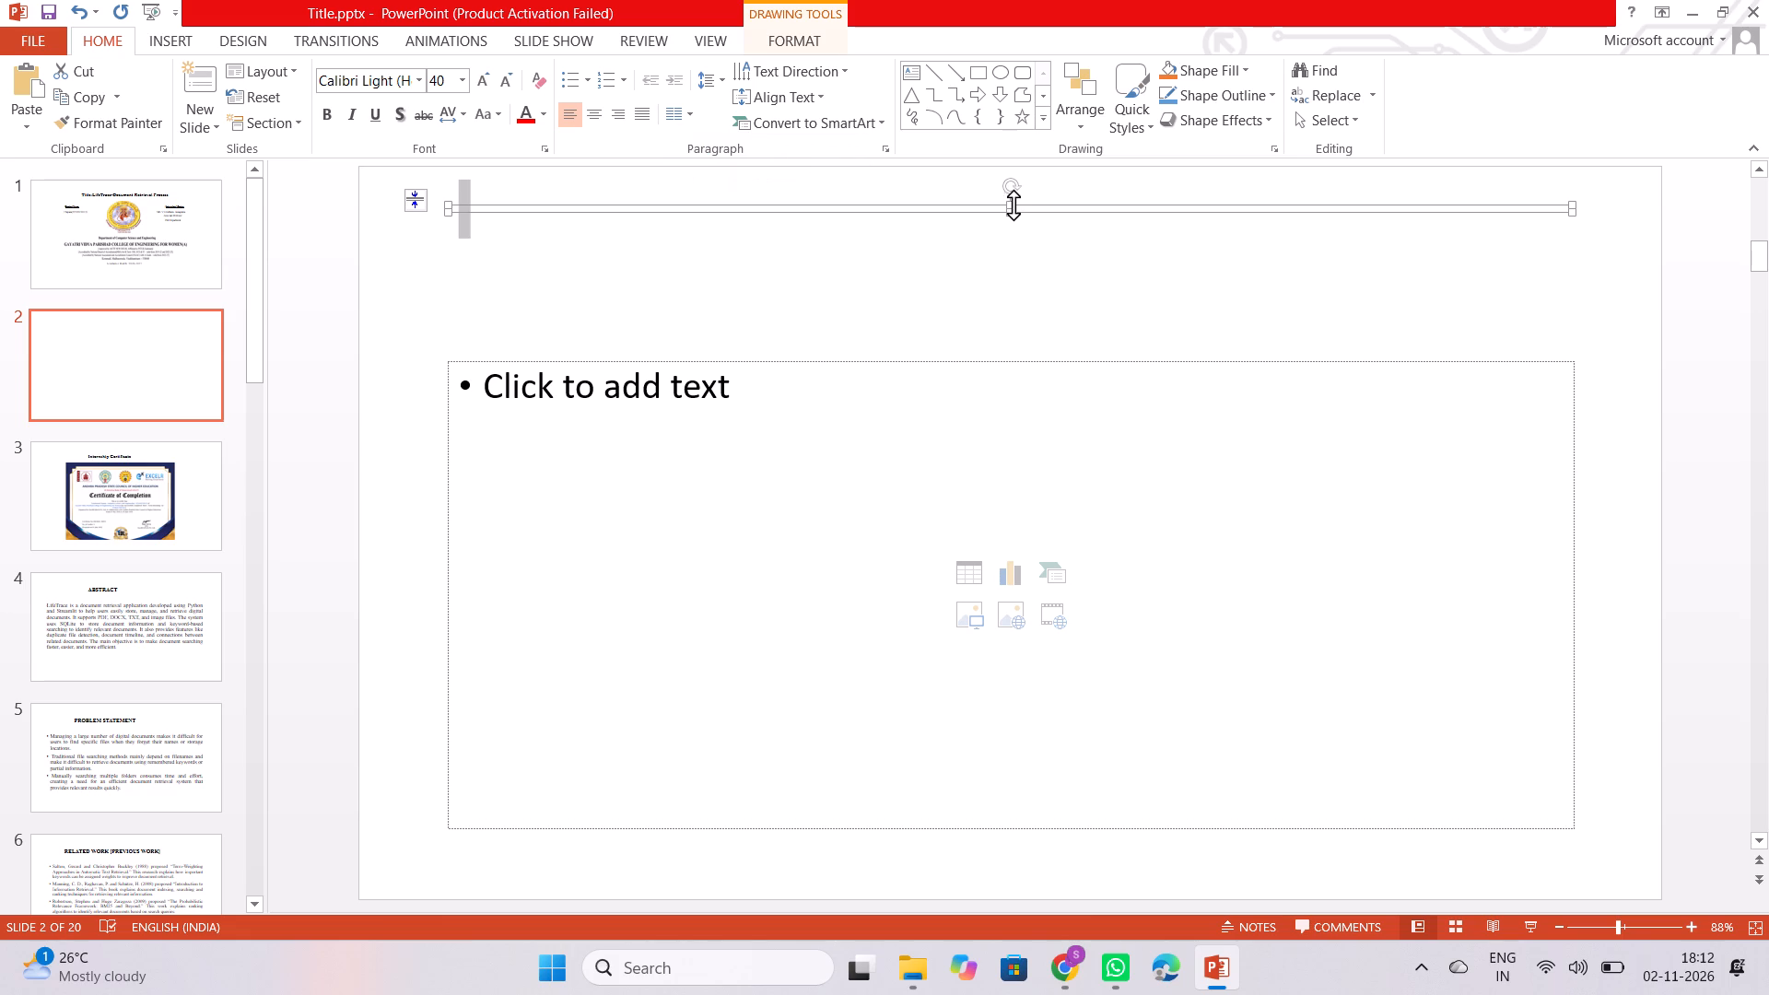
pyautogui.hscroll(1, 1013, 205)
pyautogui.moveTo(1013, 206); pyautogui.dragTo(1011, 291)
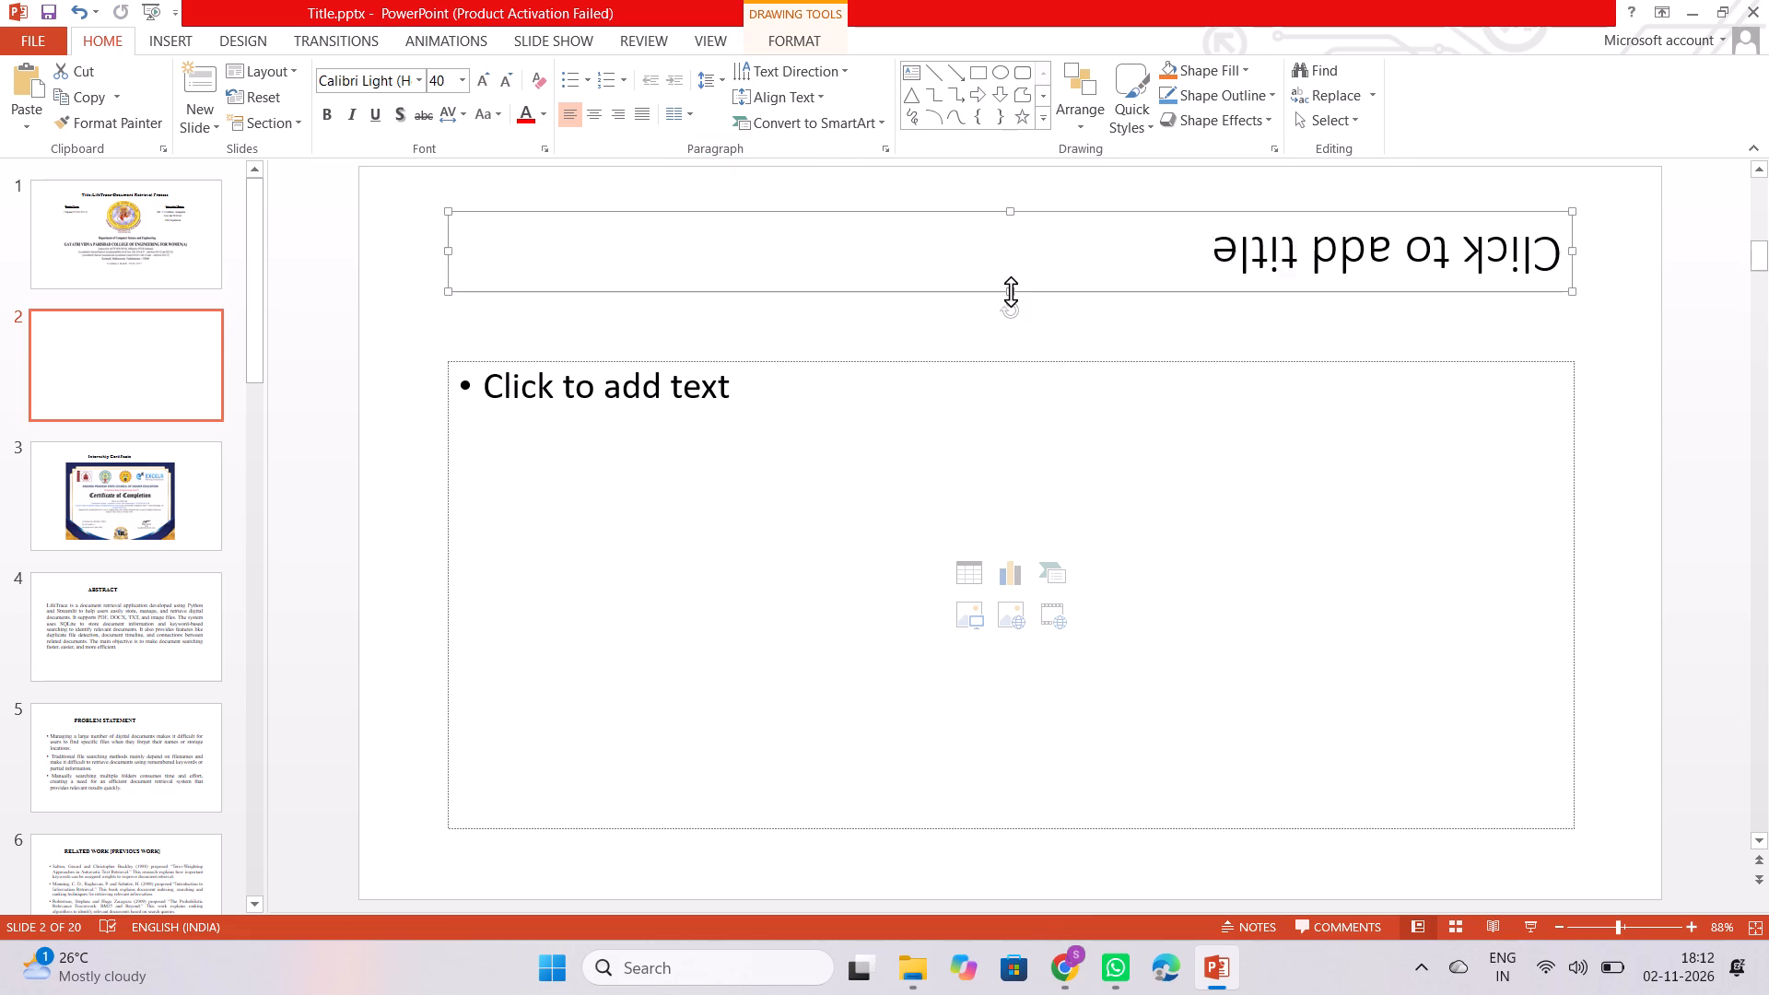
# Move slide 2's body text placeholder up so it sits just below the title placeholder.
pyautogui.click(887, 397)
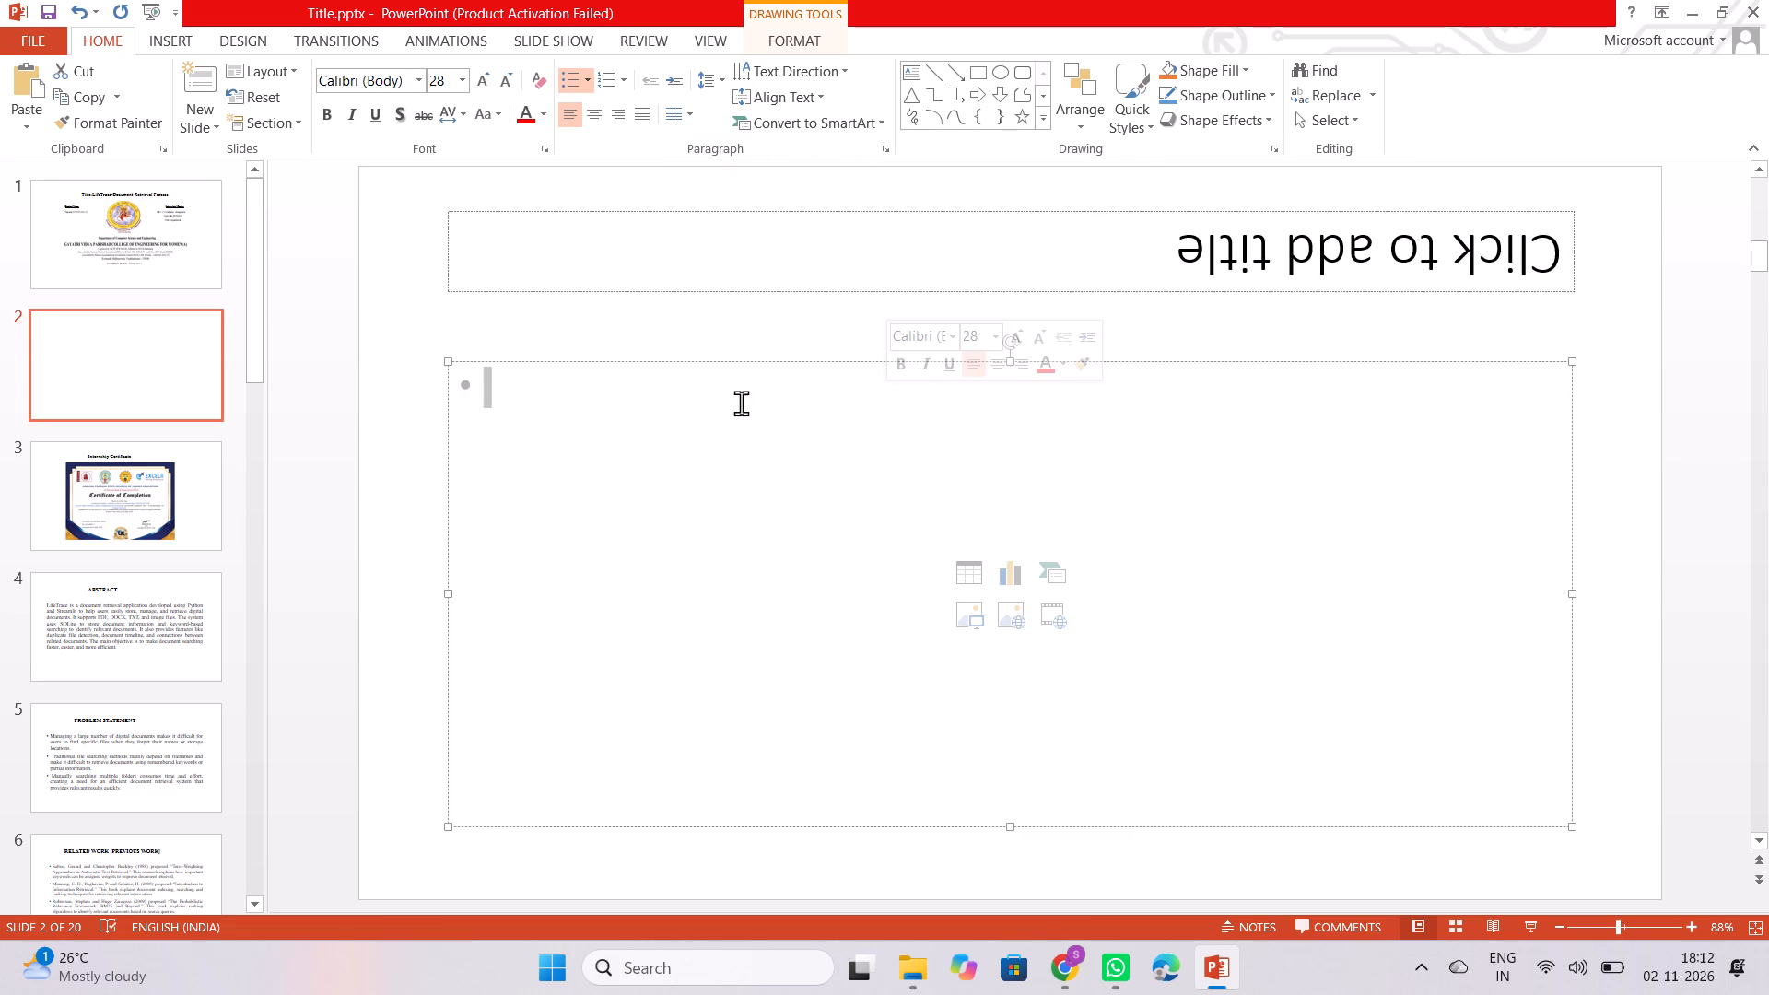
pyautogui.click(732, 411)
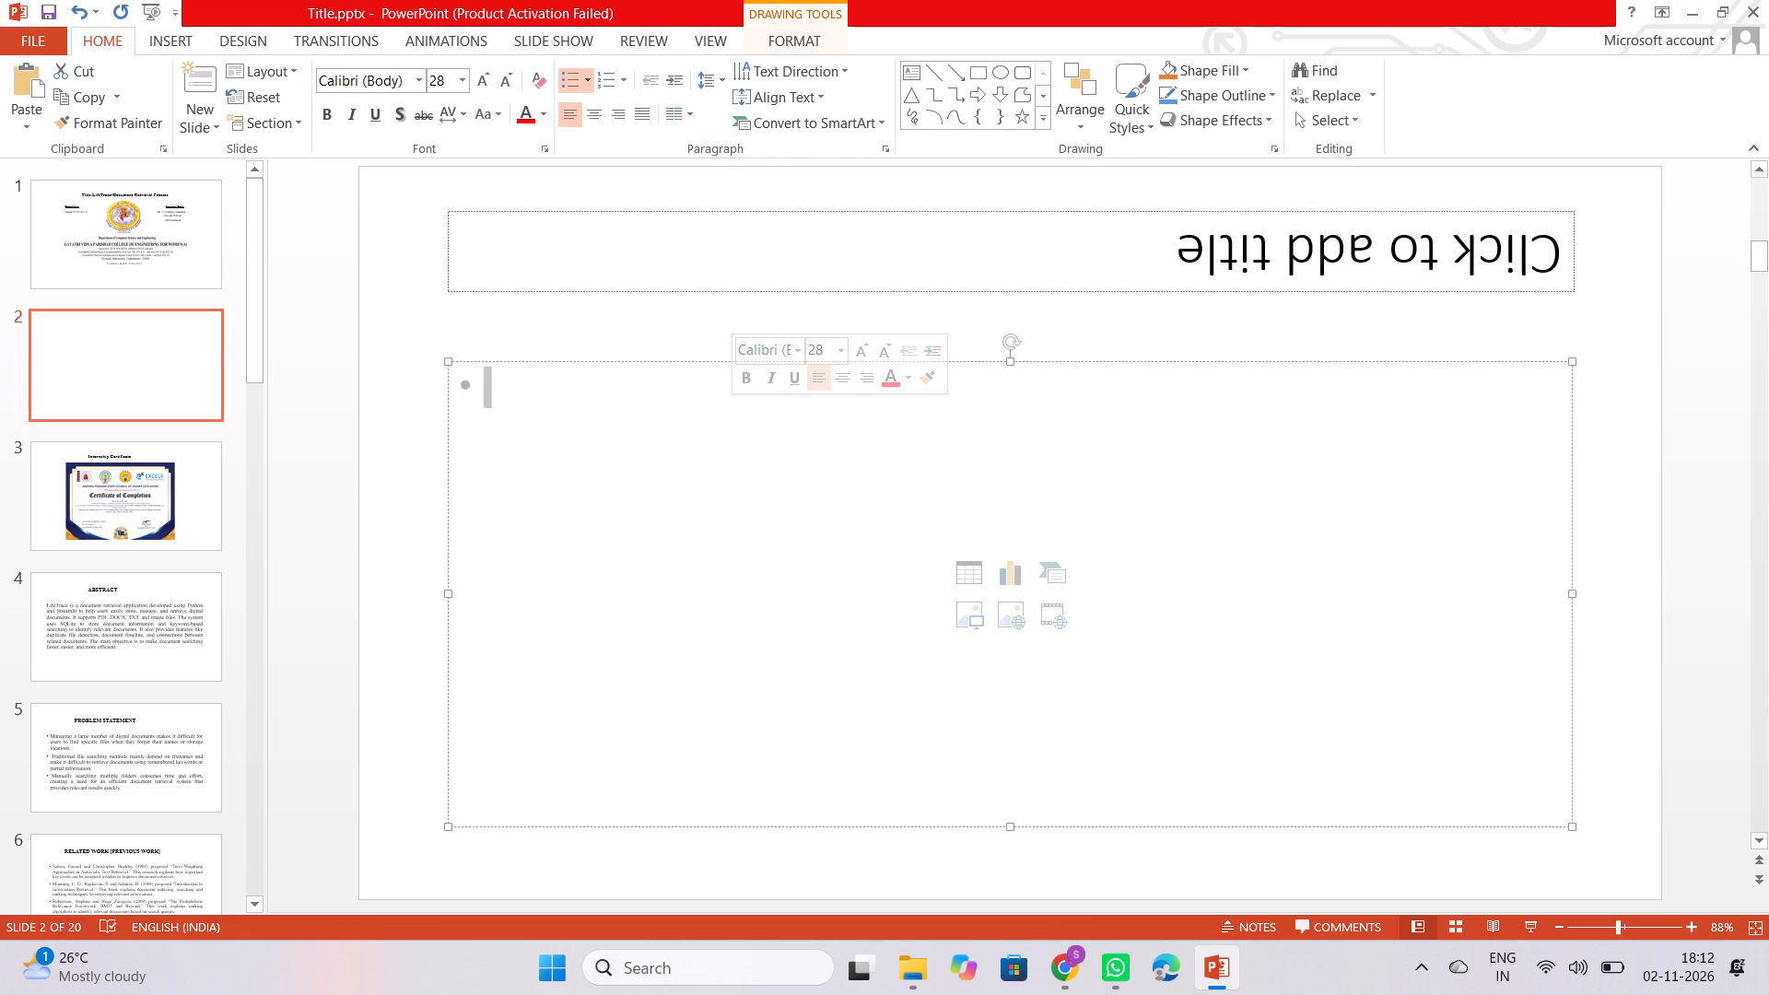
pyautogui.moveTo(1011, 357); pyautogui.dragTo(1009, 305)
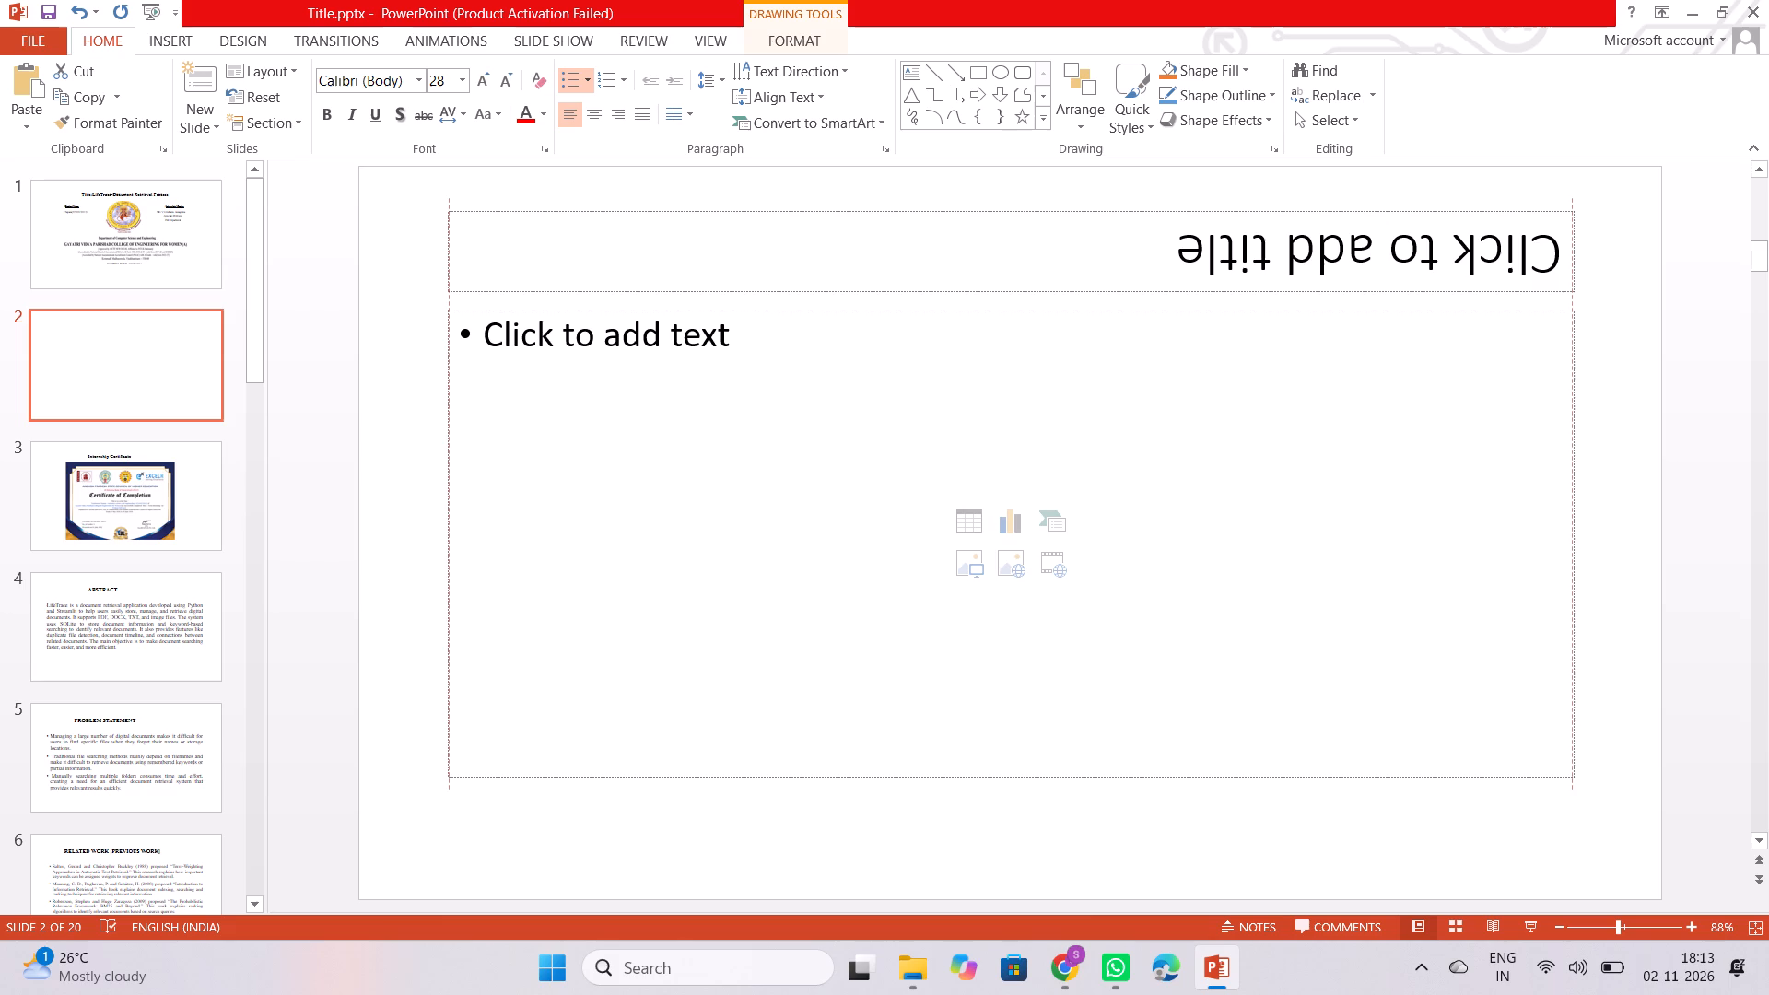
pyautogui.moveTo(1009, 305); pyautogui.dragTo(978, 599)
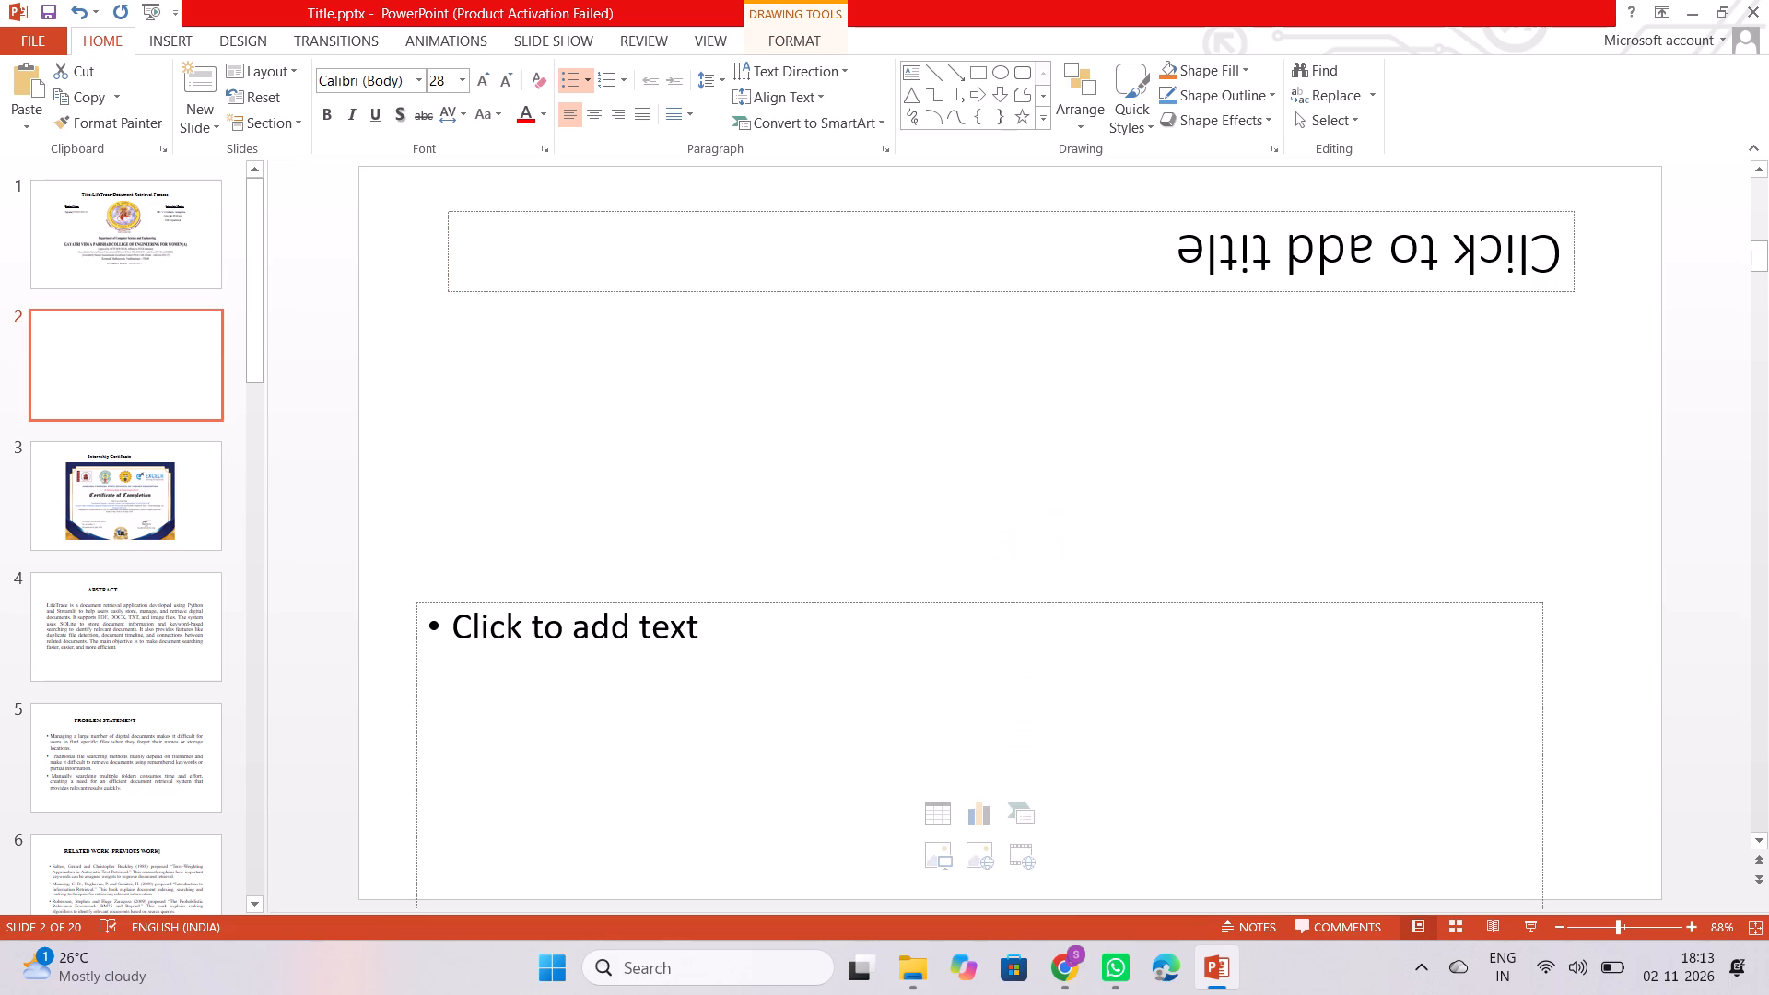
pyautogui.moveTo(978, 599); pyautogui.dragTo(1023, 334)
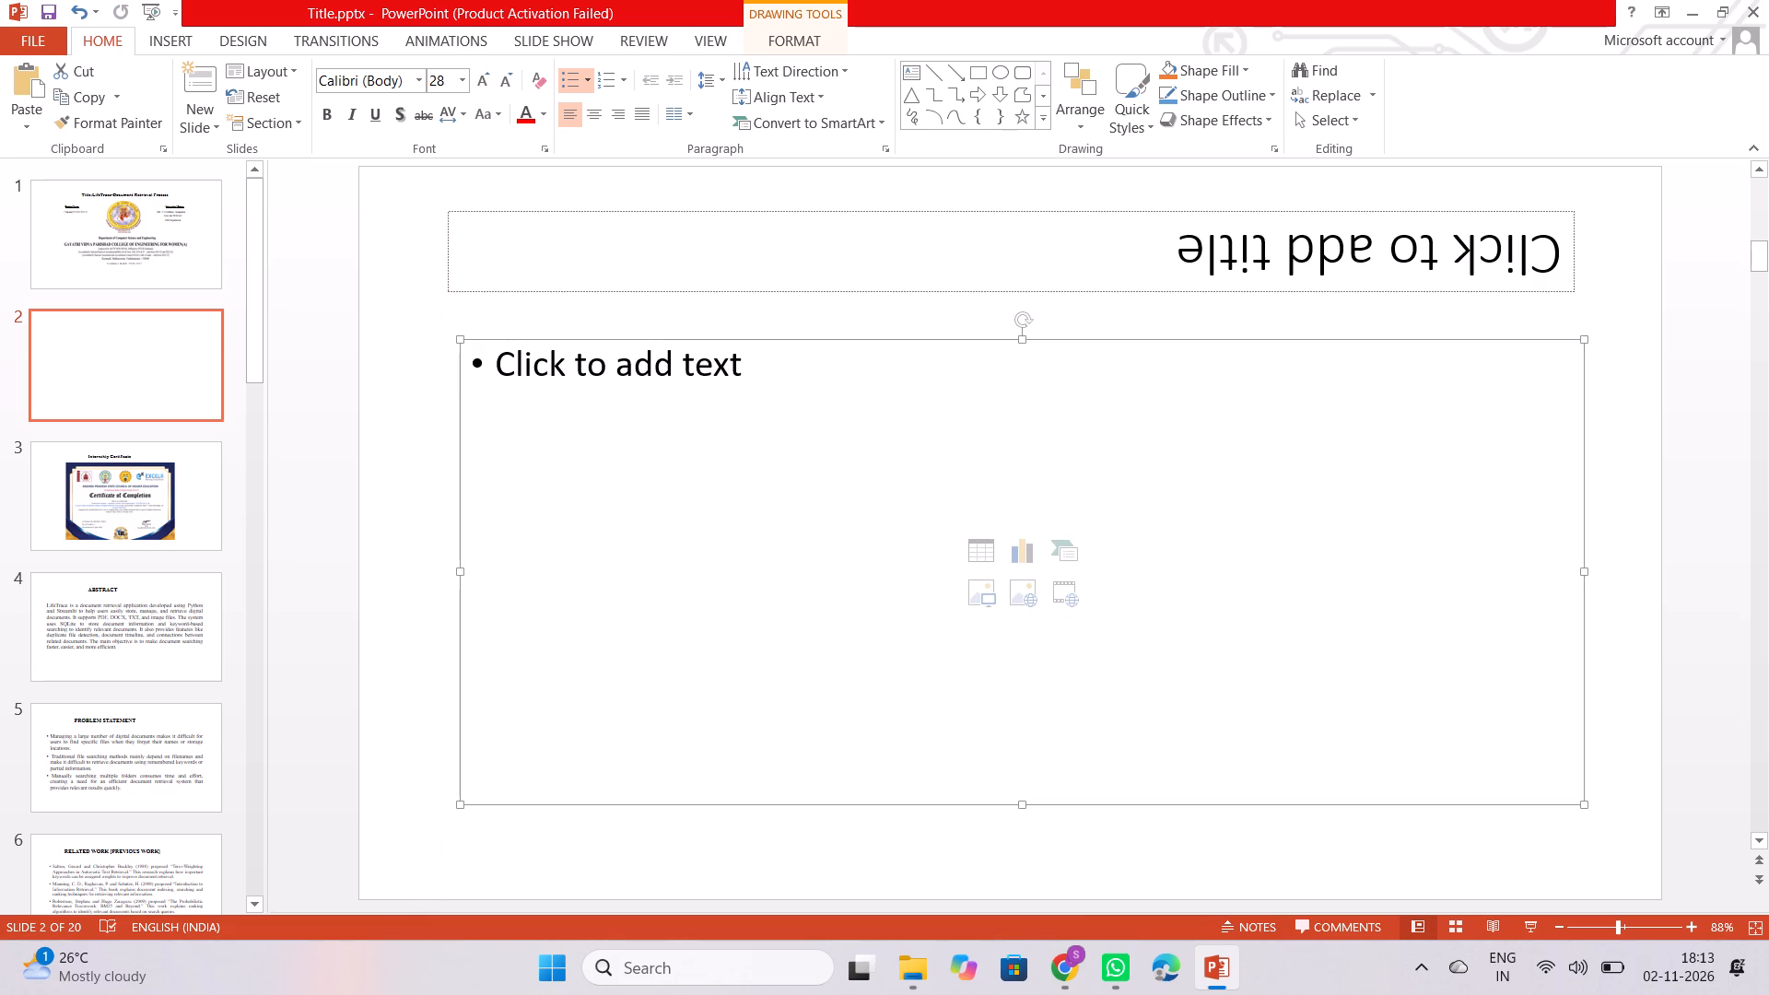
# Rotate slide 2's upside-down title placeholder by 180 degrees so it reads upright.
pyautogui.click(1036, 291)
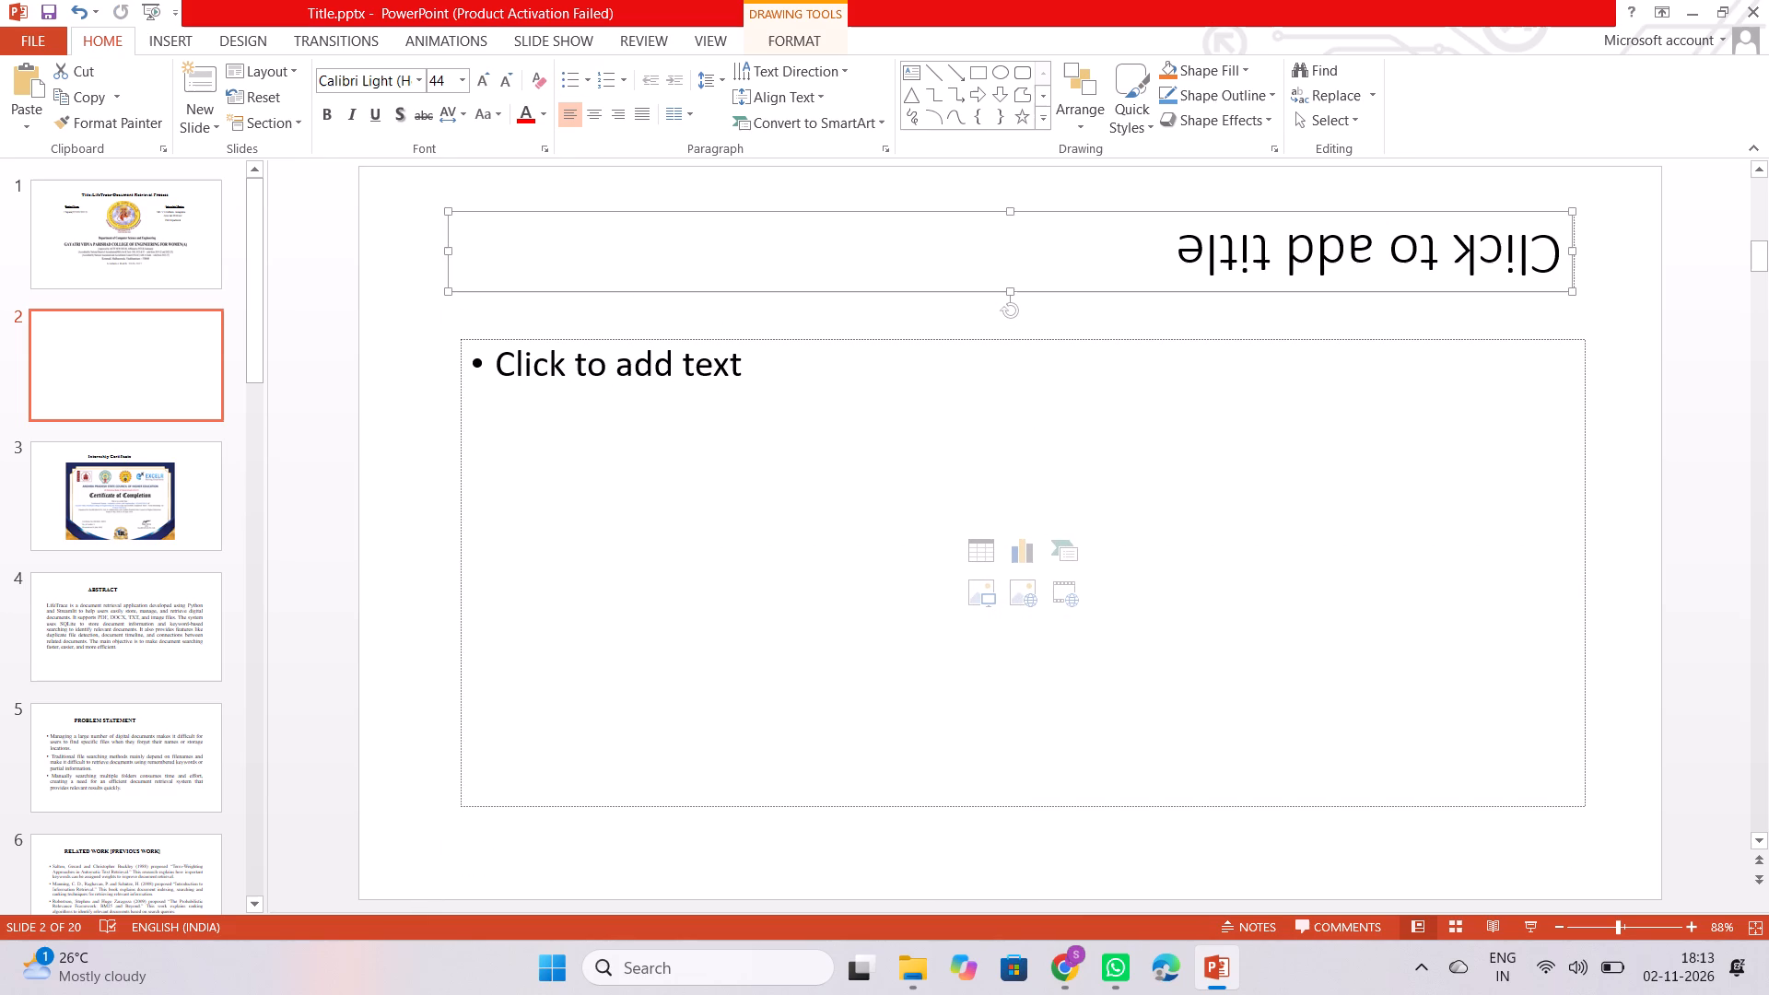
pyautogui.click(1011, 306)
pyautogui.click(1009, 310)
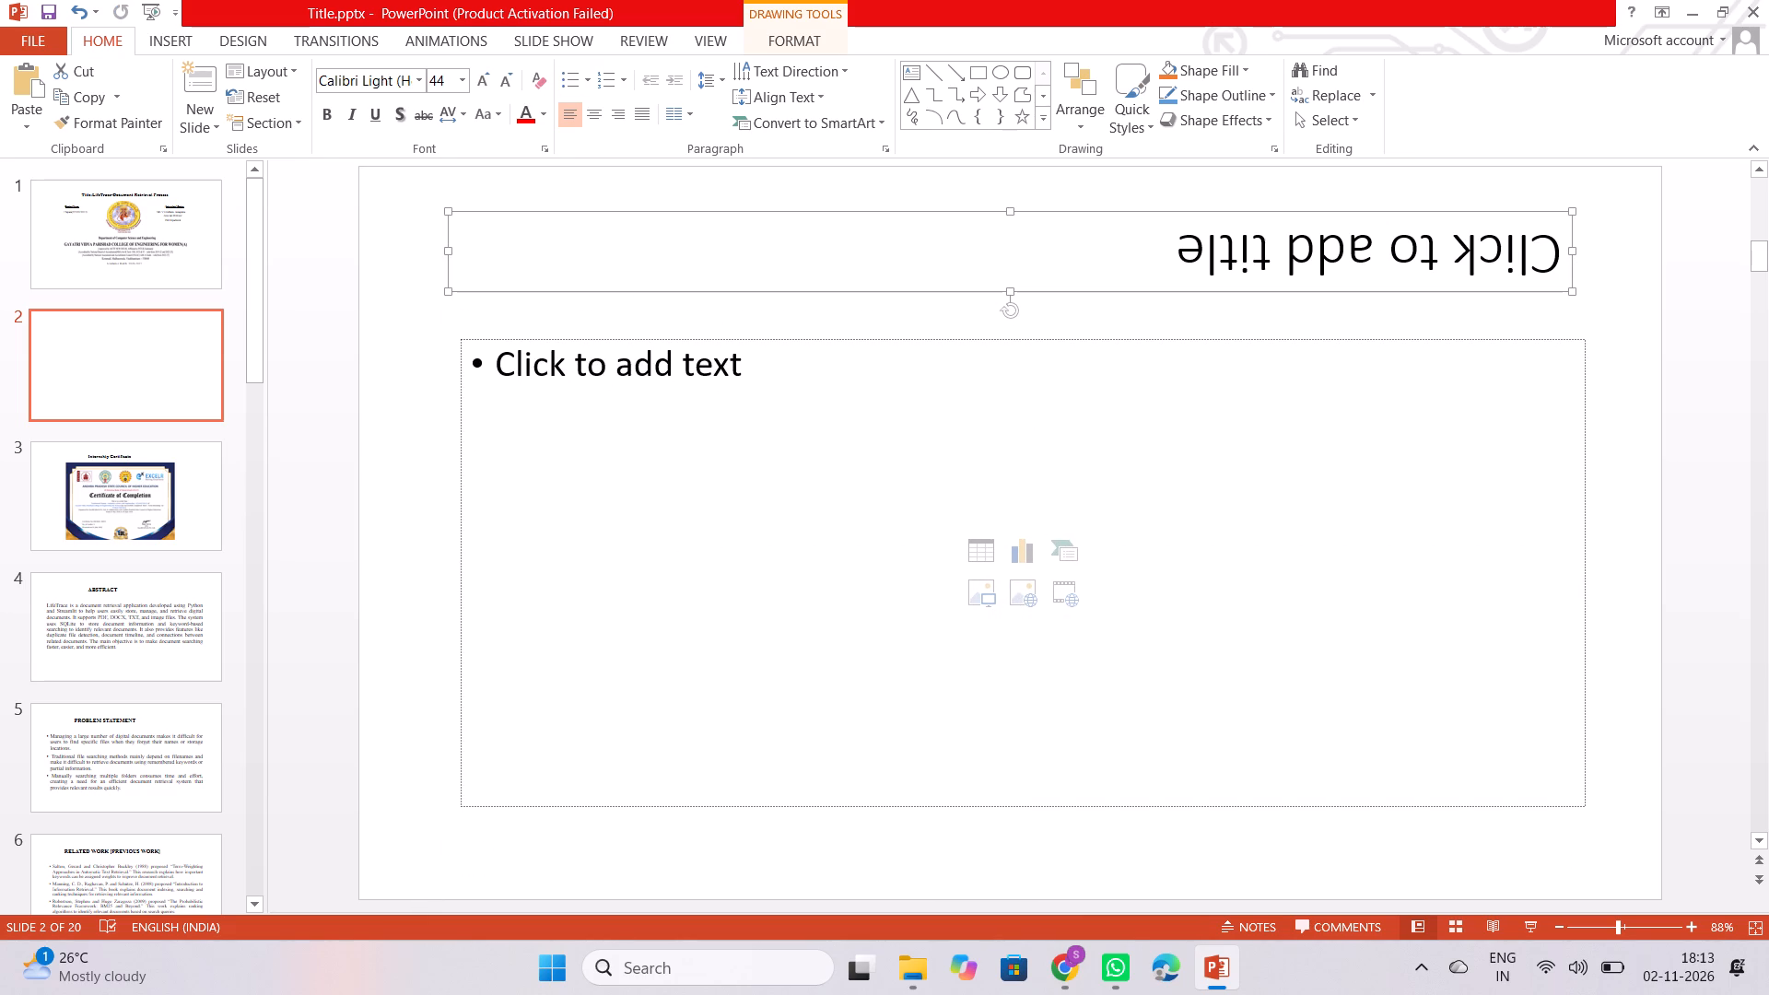
pyautogui.click(1009, 310)
pyautogui.click(1009, 307)
pyautogui.moveTo(1009, 307); pyautogui.dragTo(1002, 232)
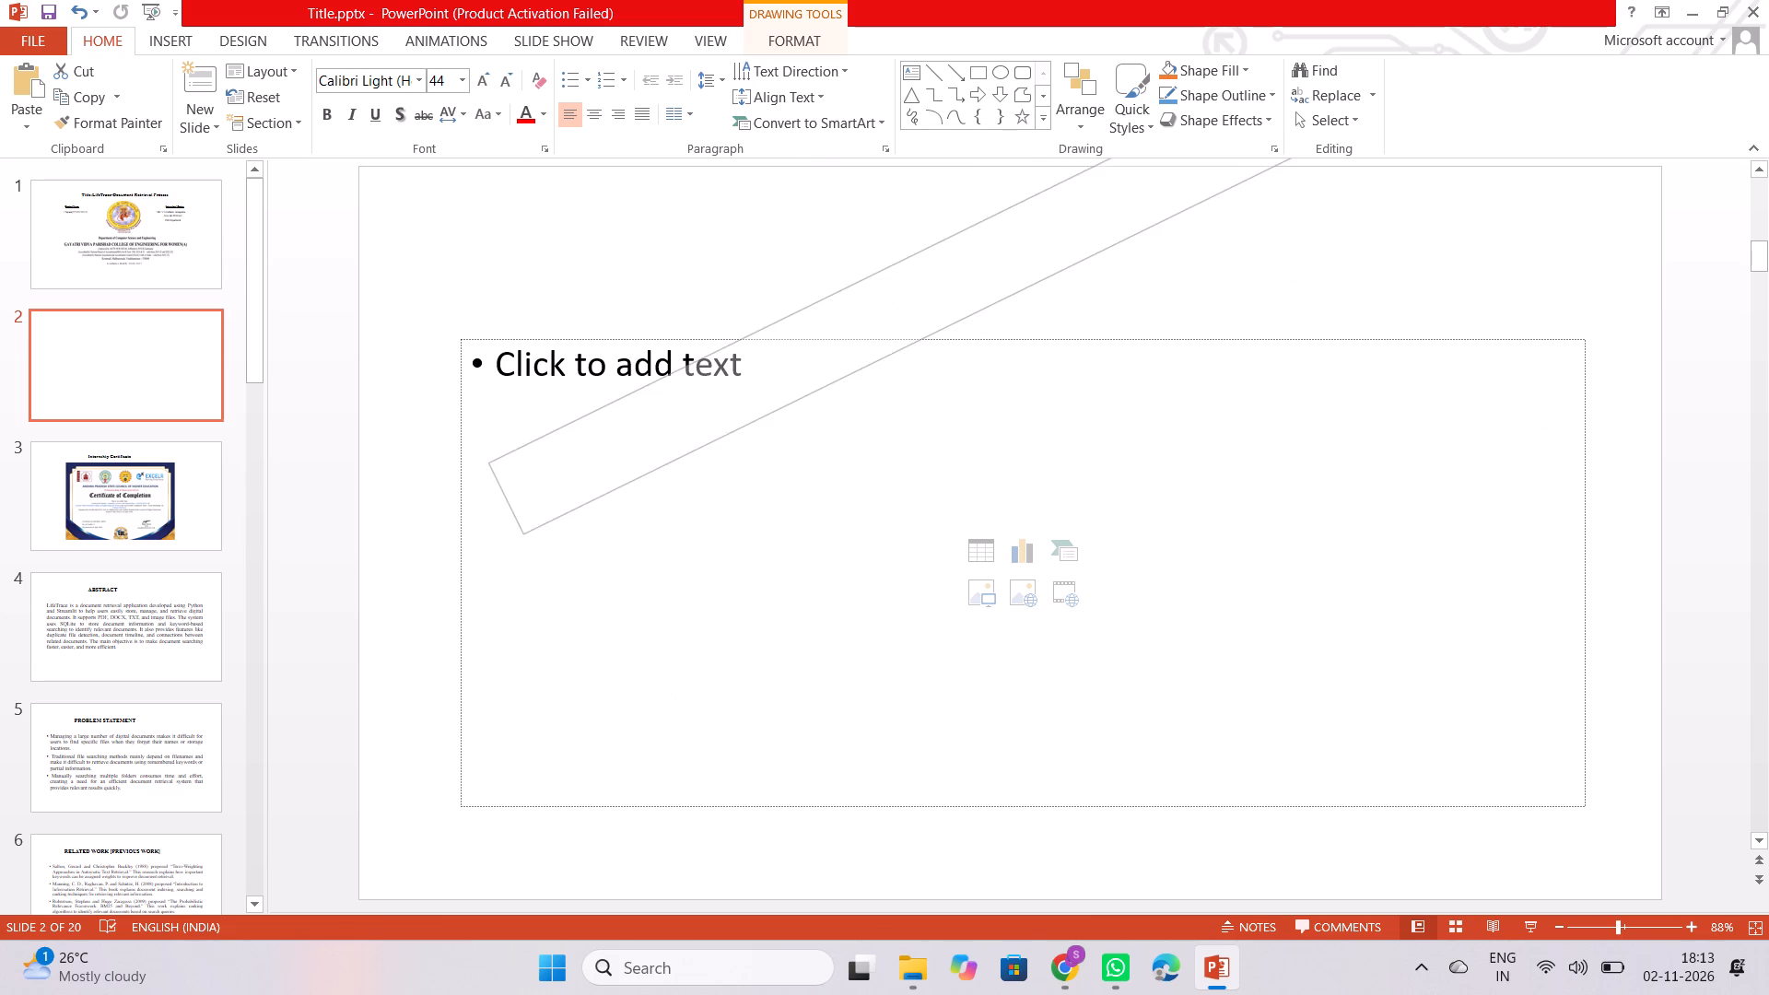
pyautogui.moveTo(1002, 232); pyautogui.dragTo(1011, 222)
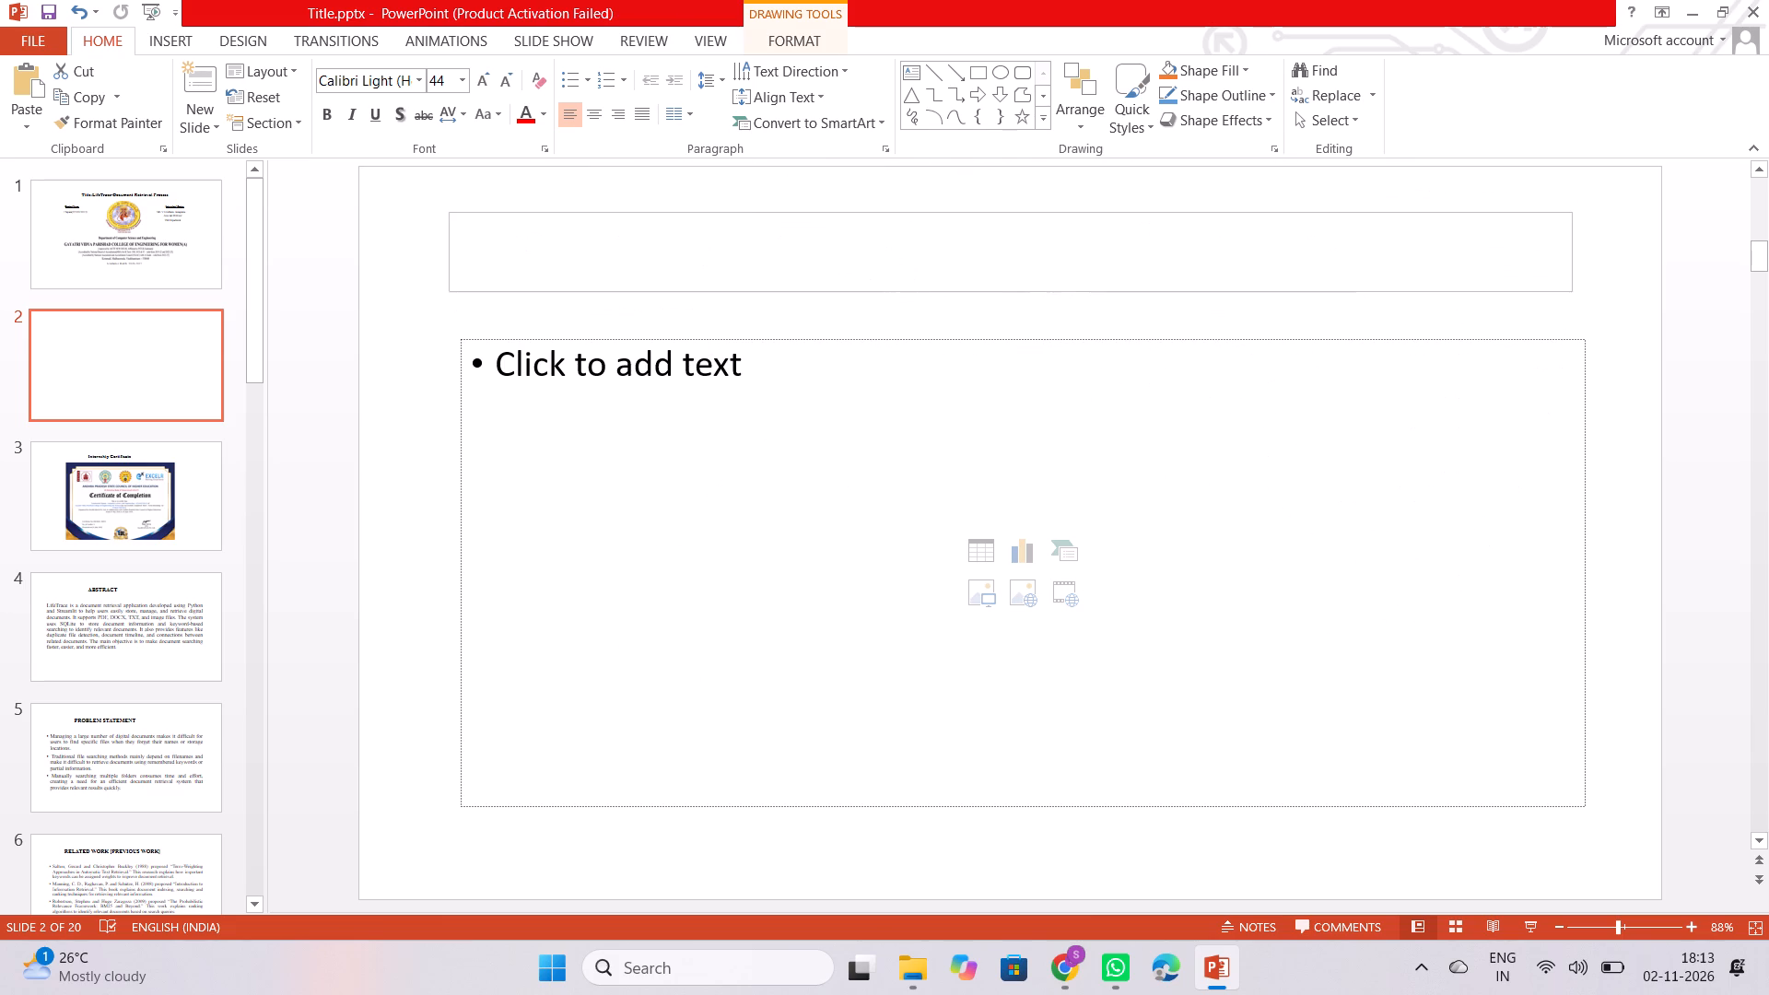
pyautogui.moveTo(1011, 222); pyautogui.dragTo(1012, 222)
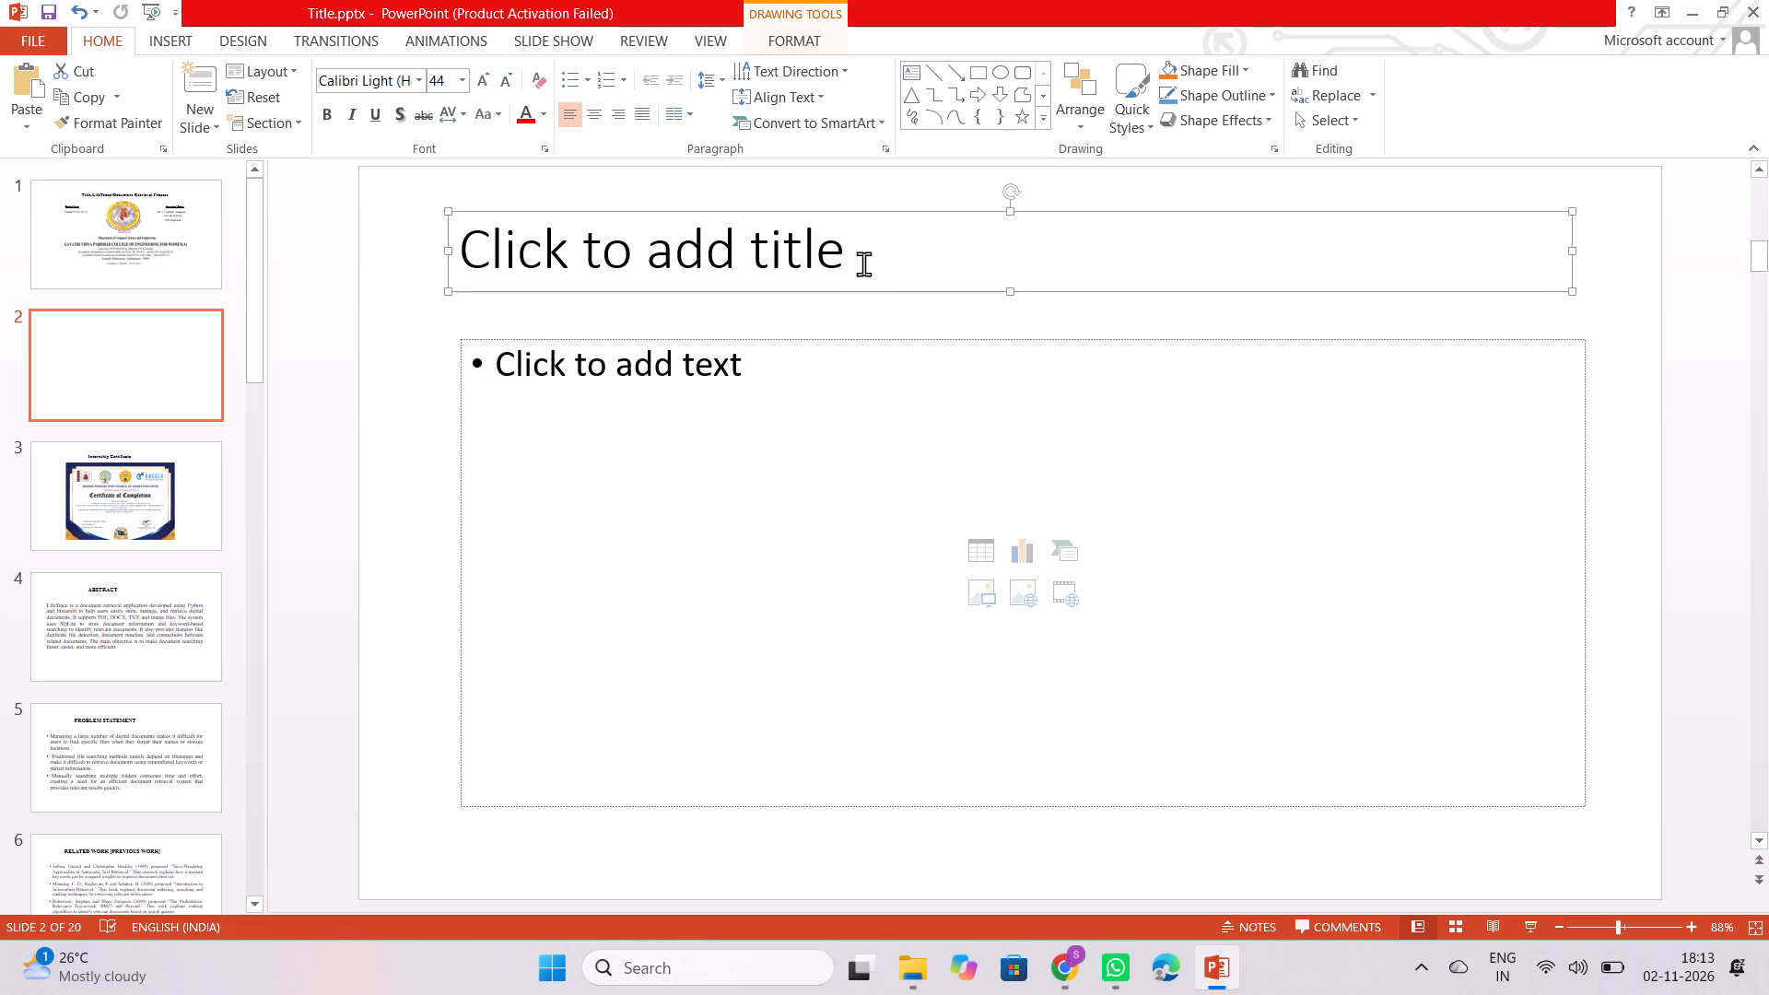
# Widen slide 2's title and body placeholders until their left and right edges align with each other.
pyautogui.moveTo(914, 234); pyautogui.dragTo(941, 227)
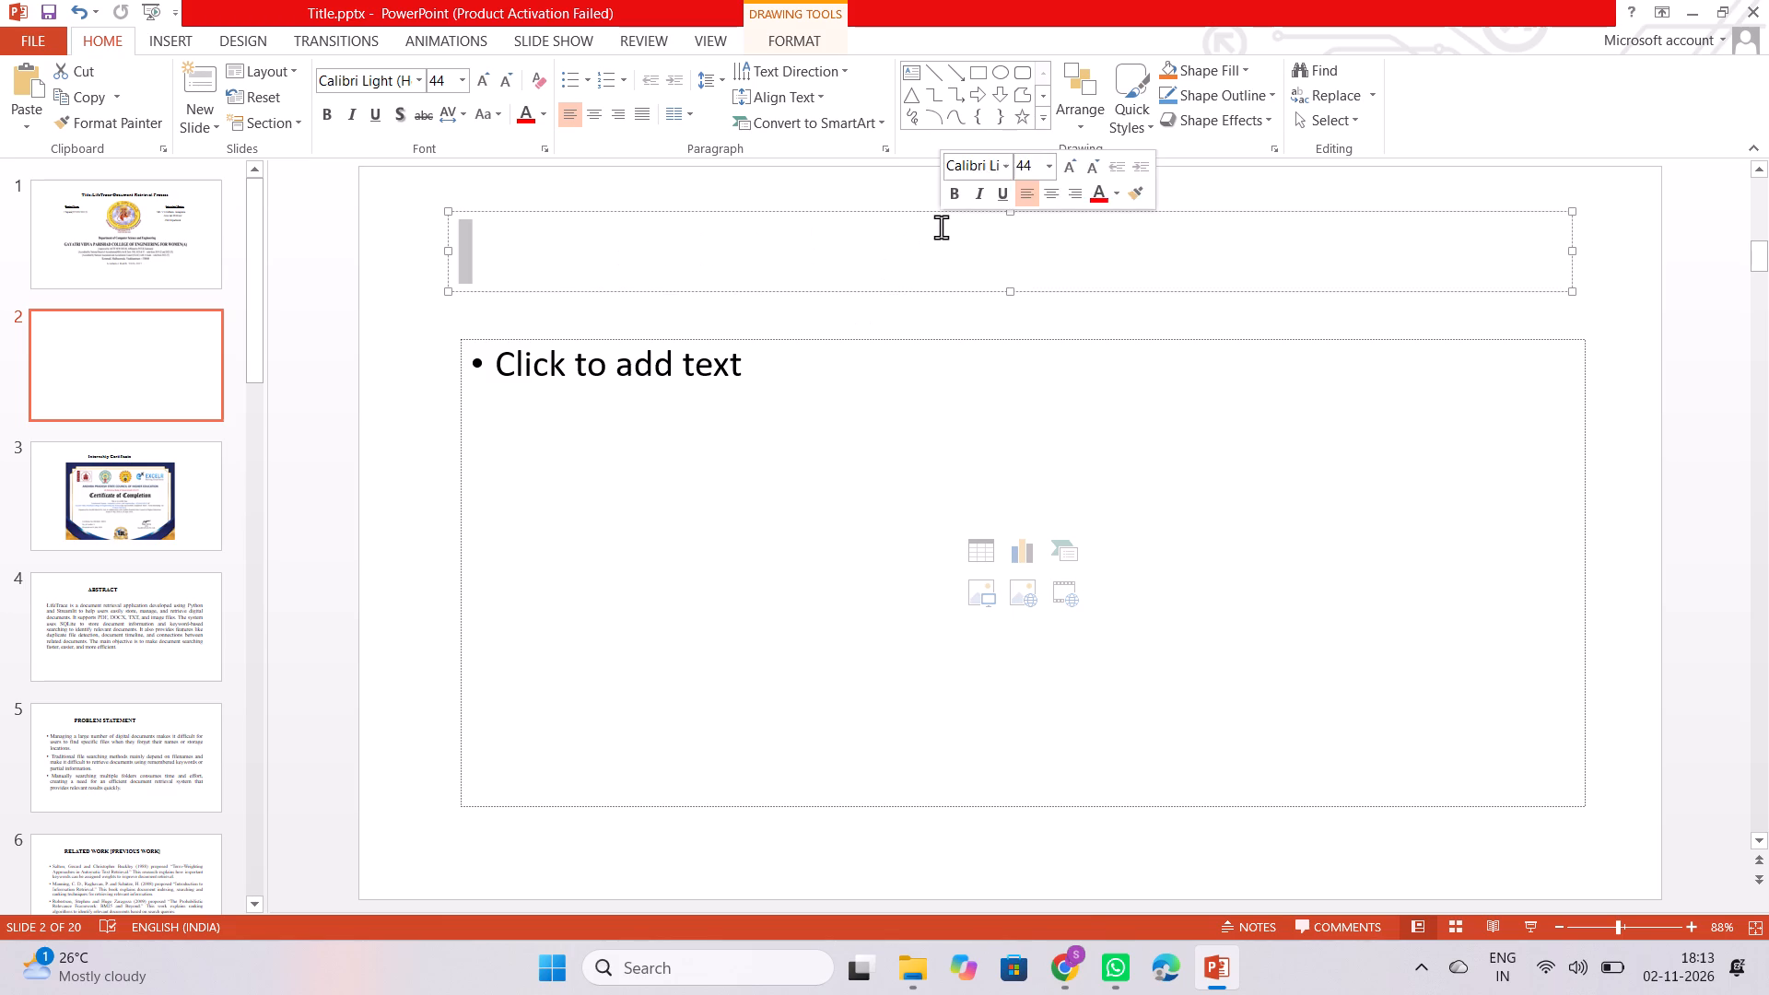
pyautogui.click(506, 505)
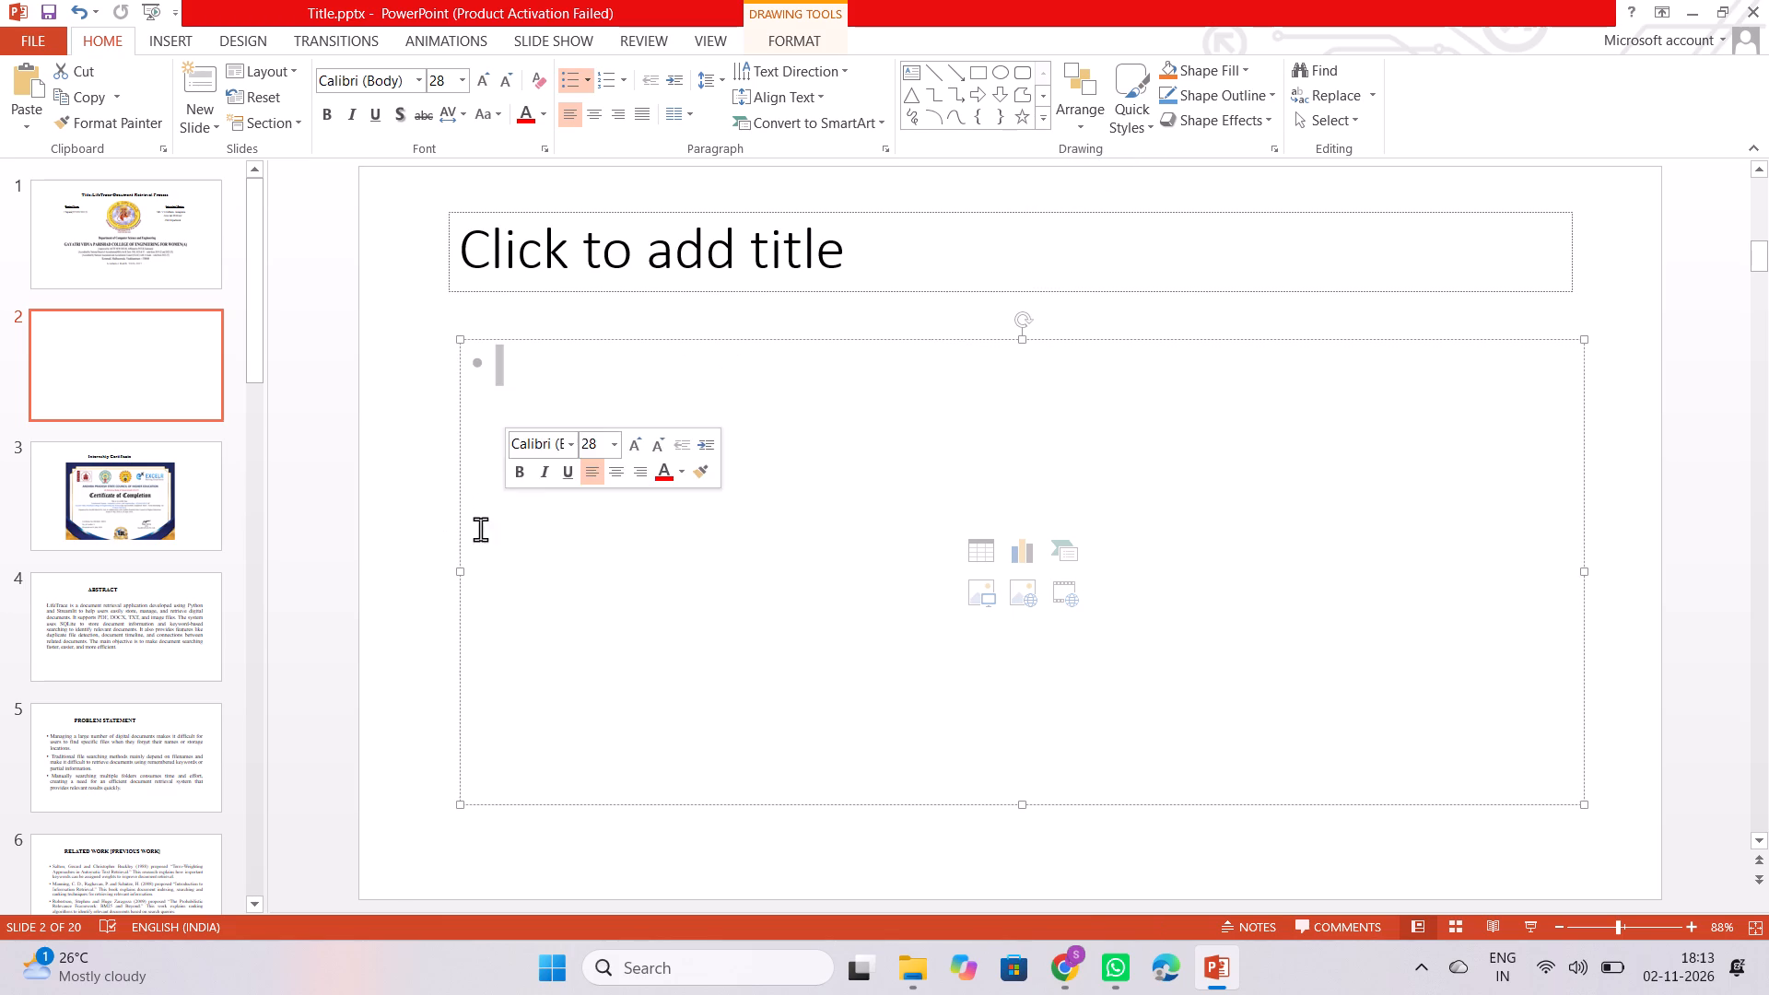
pyautogui.moveTo(463, 572); pyautogui.dragTo(439, 560)
pyautogui.click(556, 263)
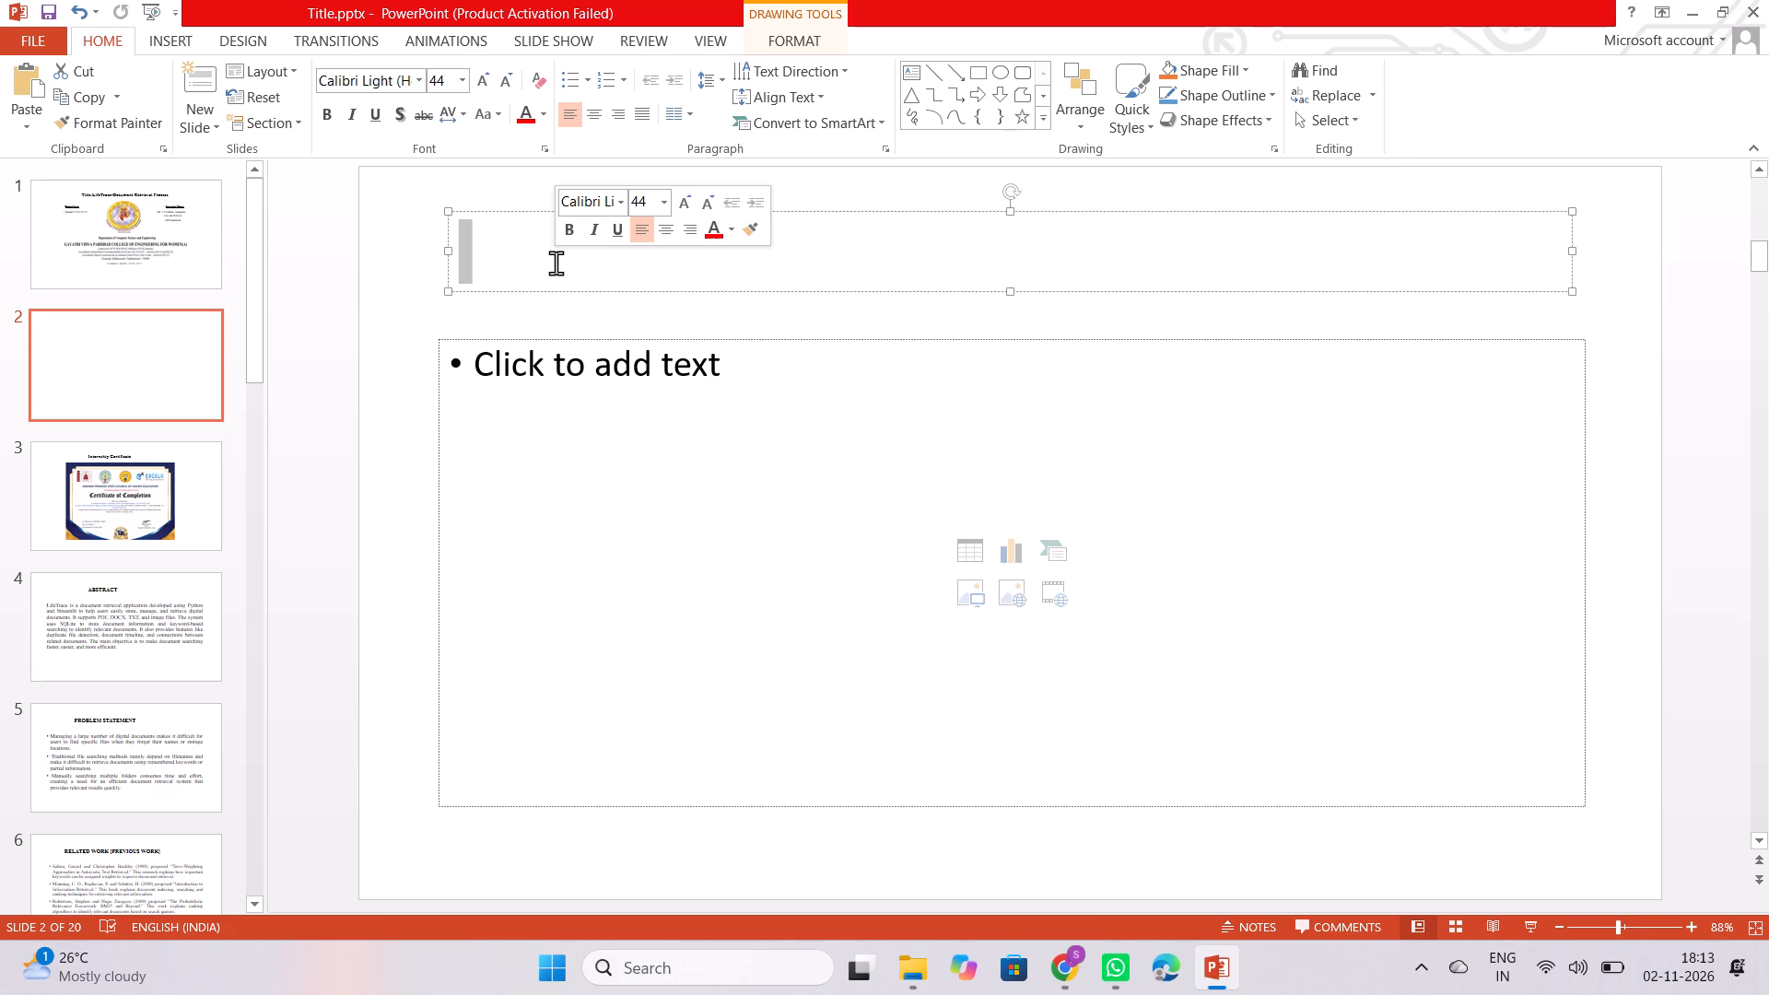
pyautogui.hscroll(-1, 445, 252)
pyautogui.moveTo(445, 252); pyautogui.dragTo(435, 254)
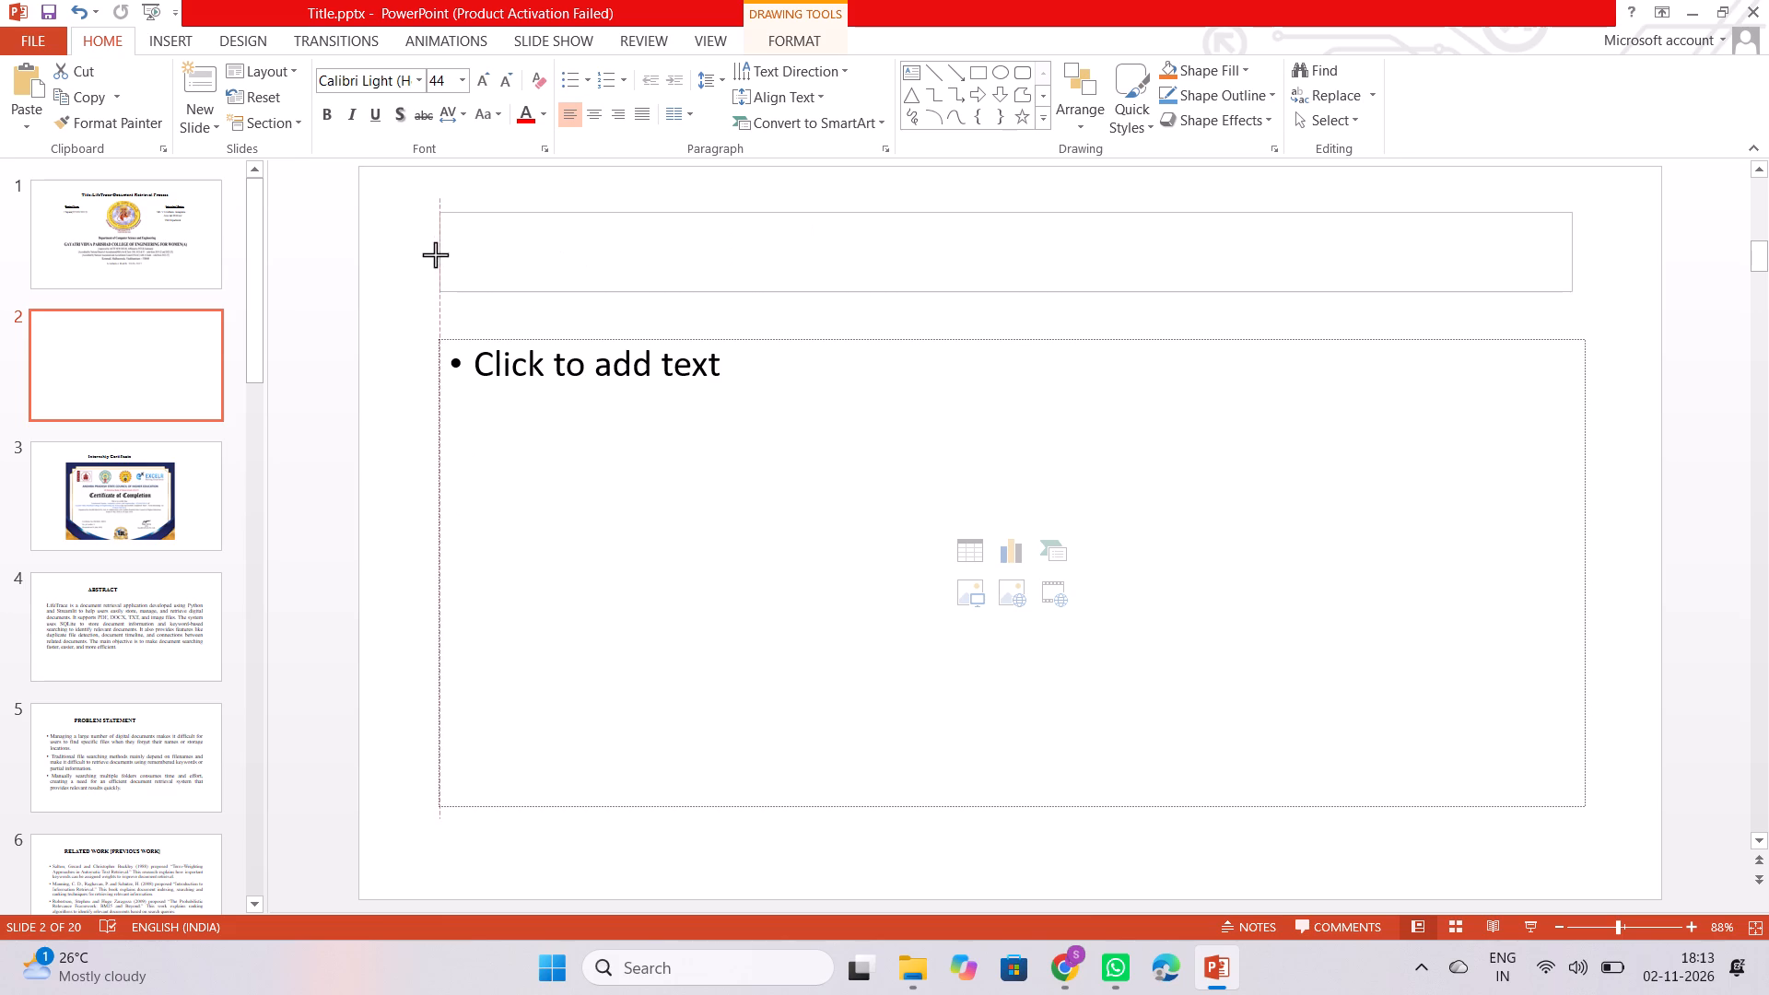
pyautogui.moveTo(435, 254); pyautogui.dragTo(434, 254)
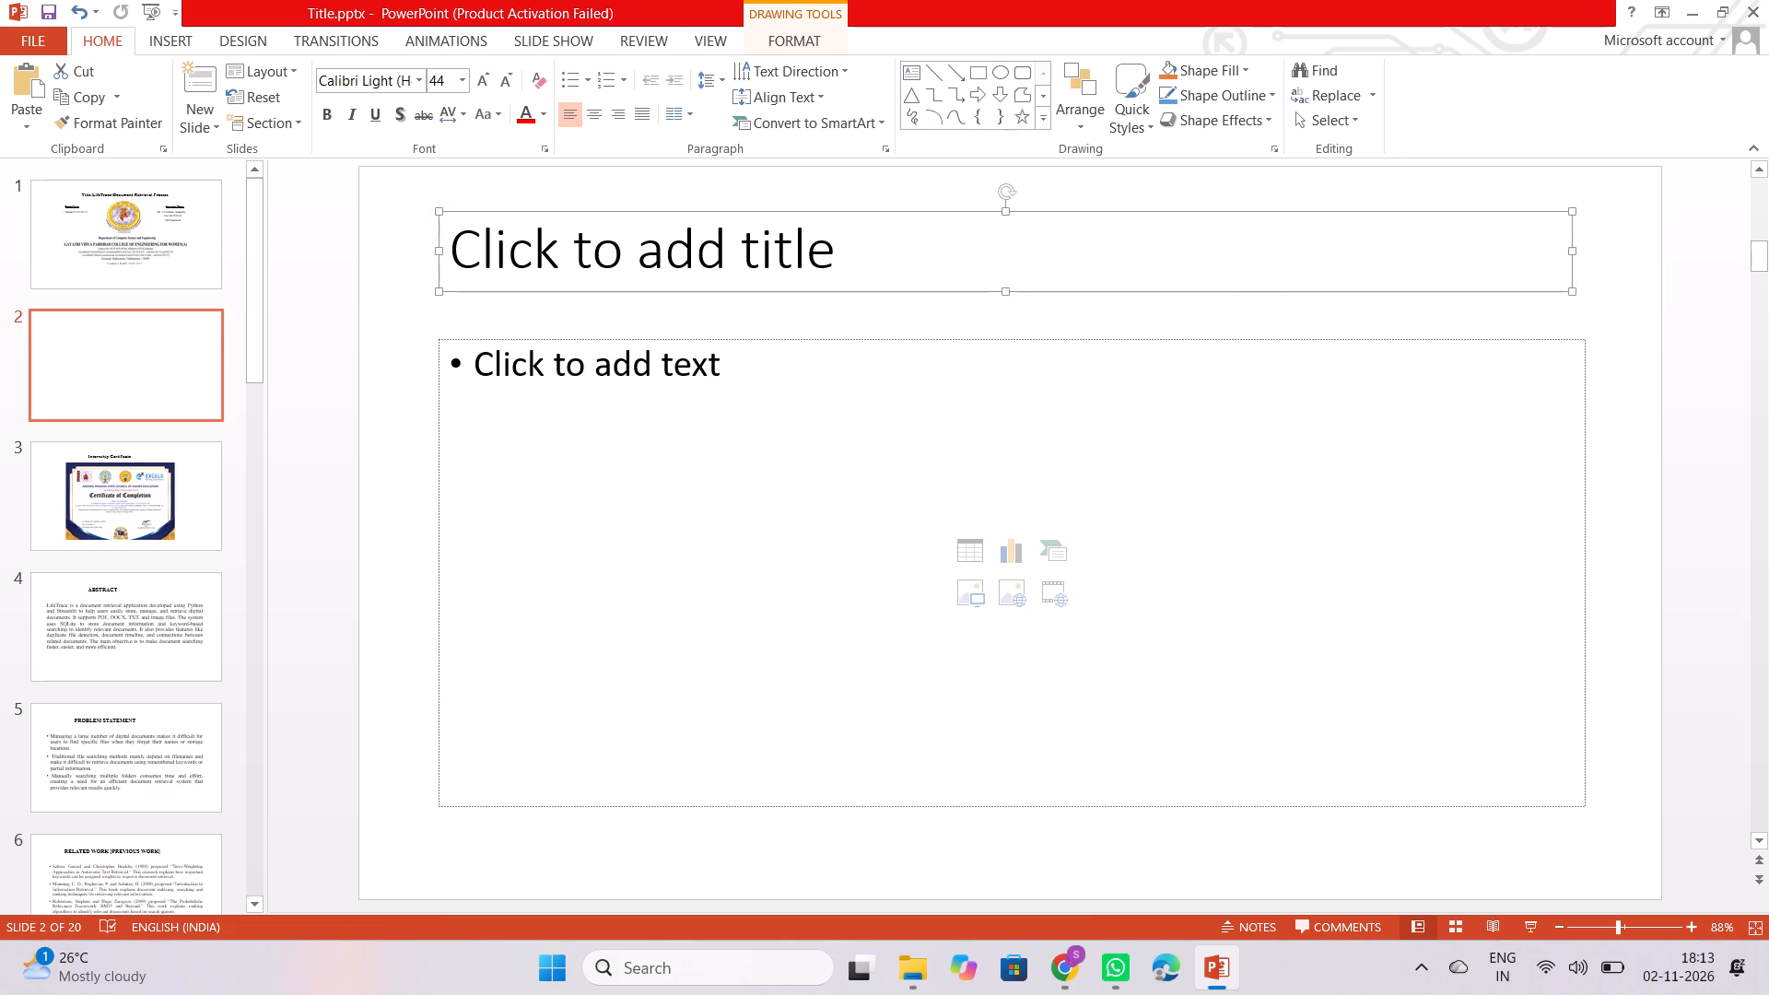
pyautogui.moveTo(1574, 247); pyautogui.dragTo(1582, 252)
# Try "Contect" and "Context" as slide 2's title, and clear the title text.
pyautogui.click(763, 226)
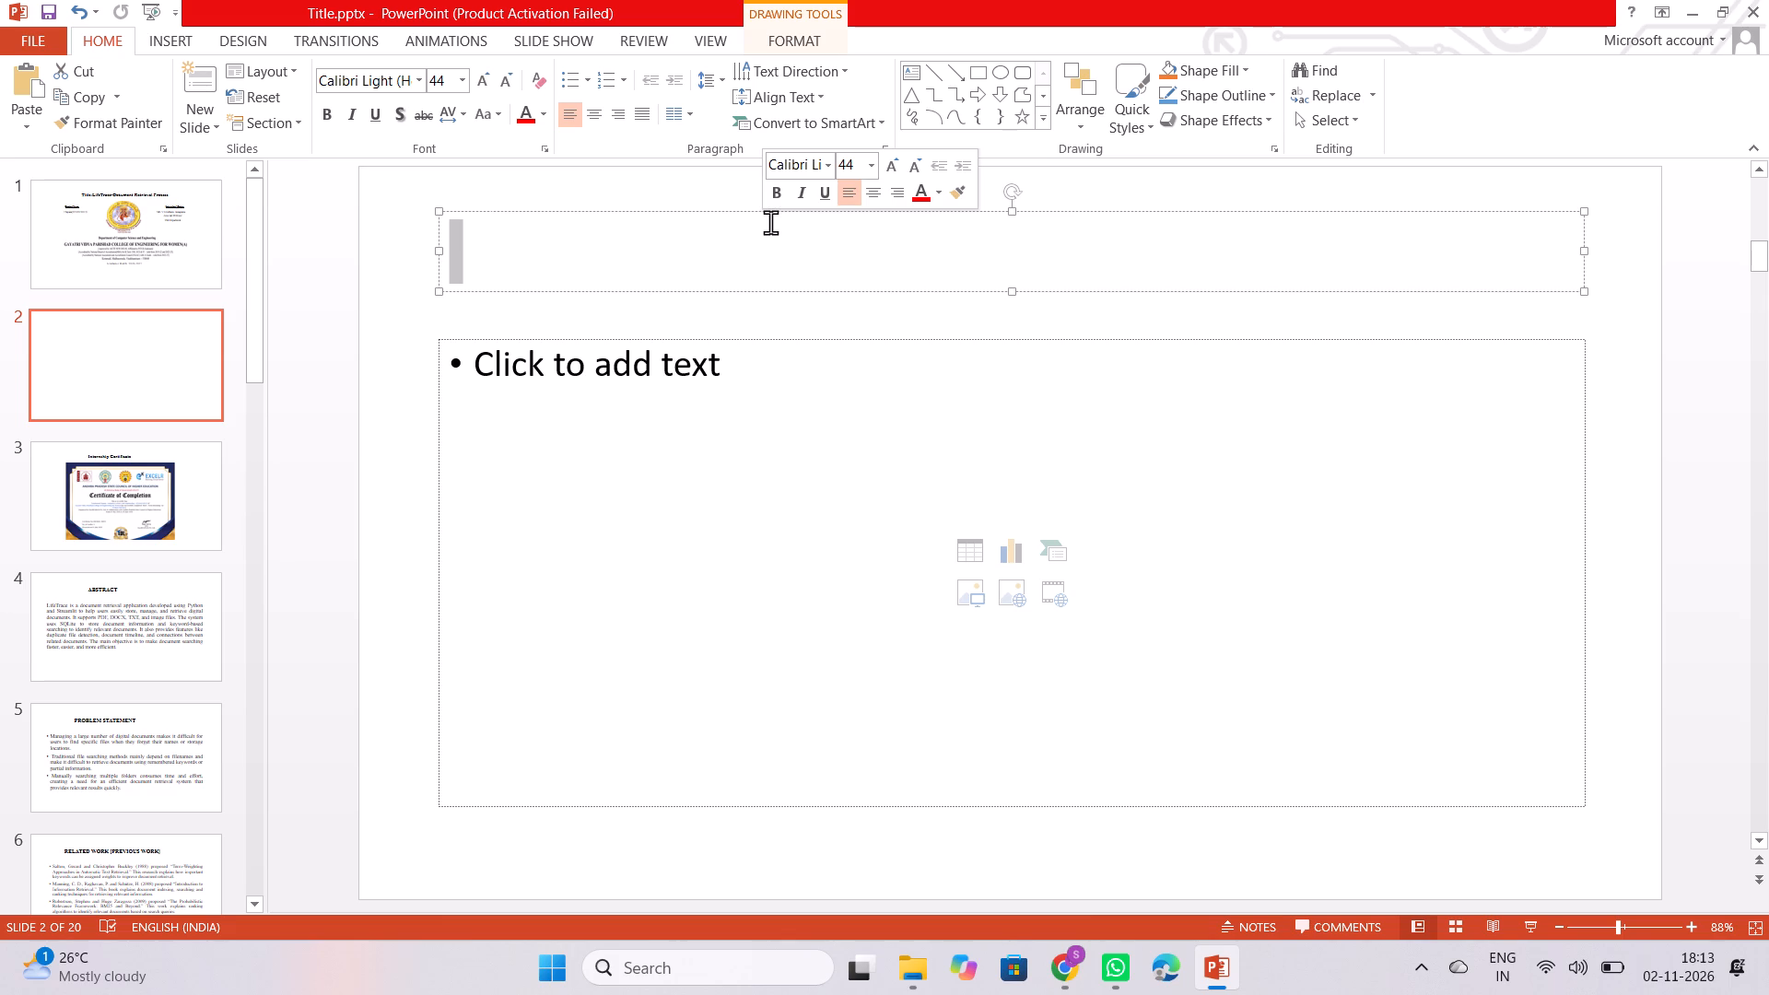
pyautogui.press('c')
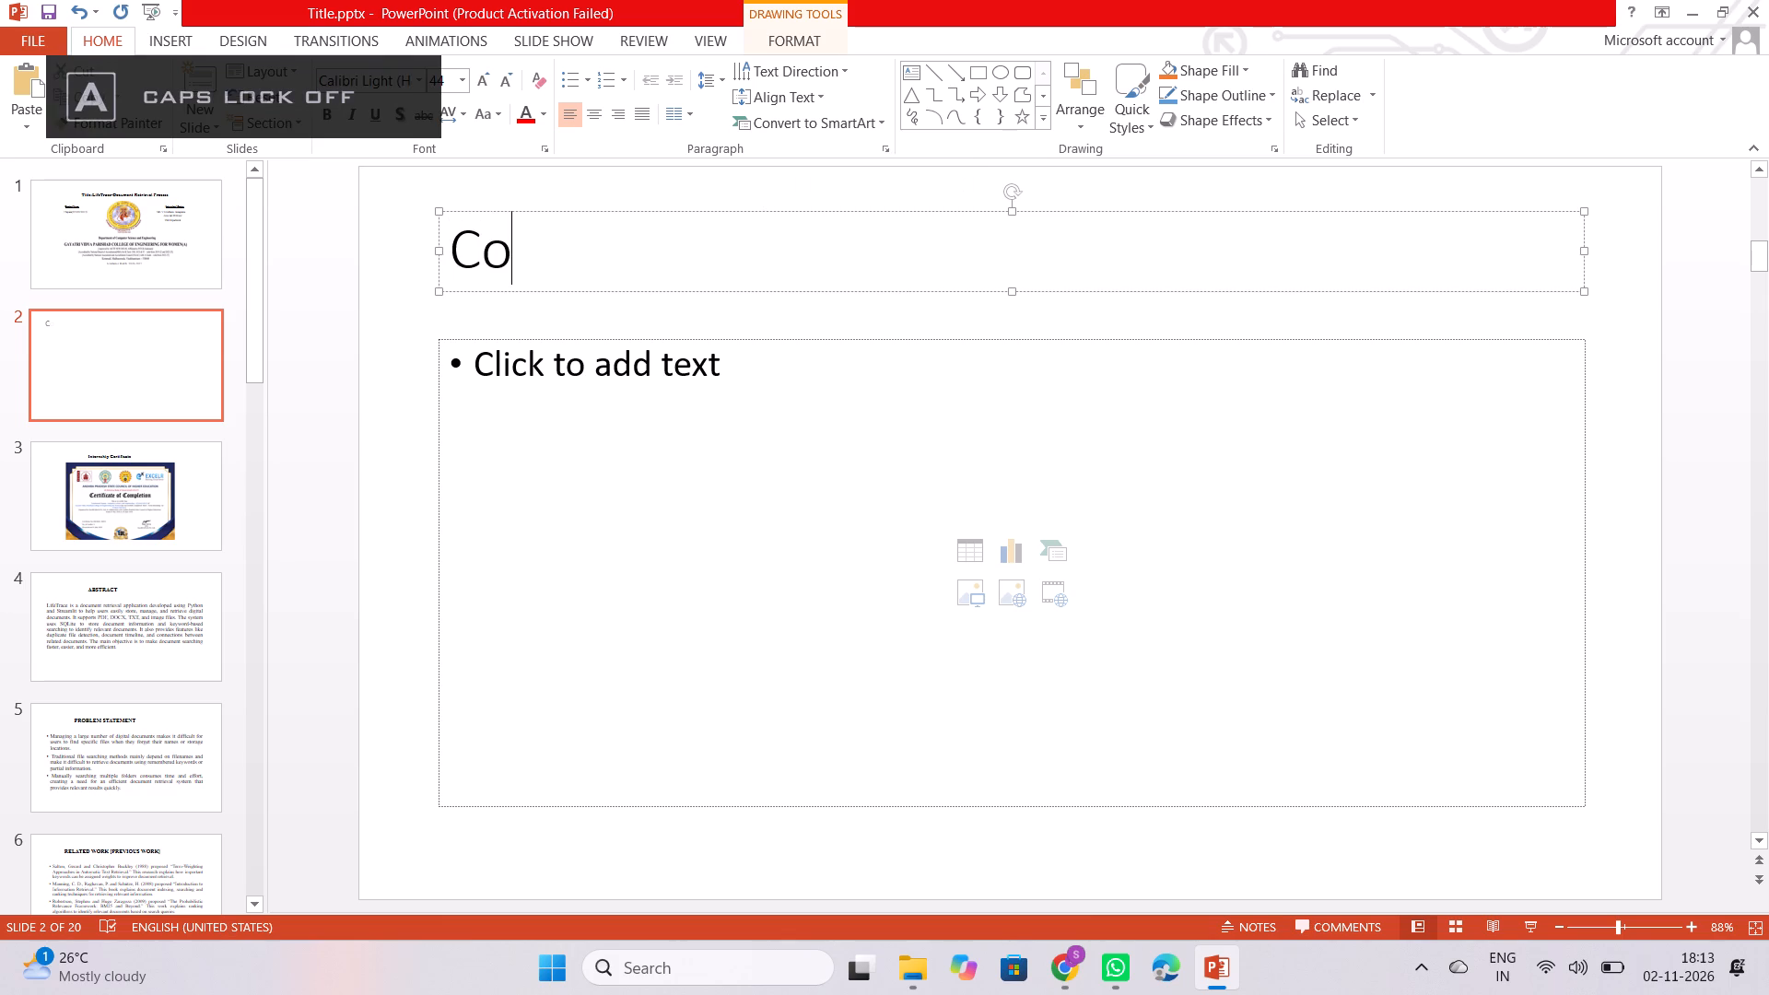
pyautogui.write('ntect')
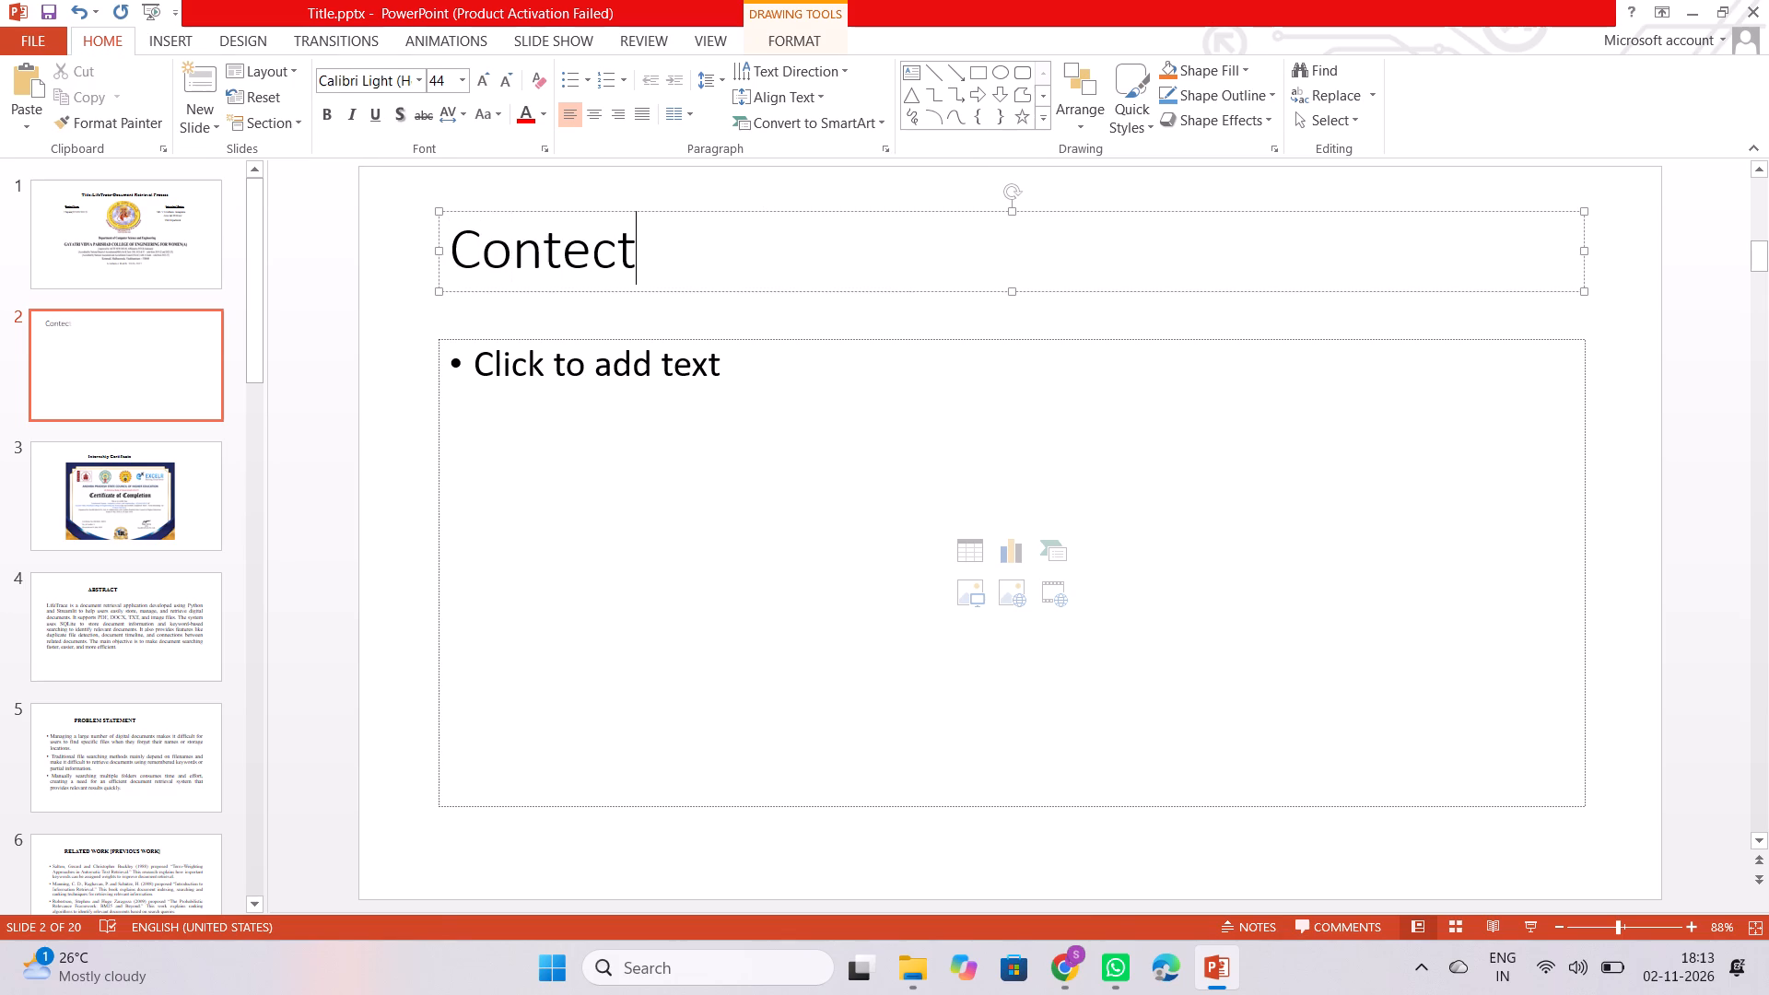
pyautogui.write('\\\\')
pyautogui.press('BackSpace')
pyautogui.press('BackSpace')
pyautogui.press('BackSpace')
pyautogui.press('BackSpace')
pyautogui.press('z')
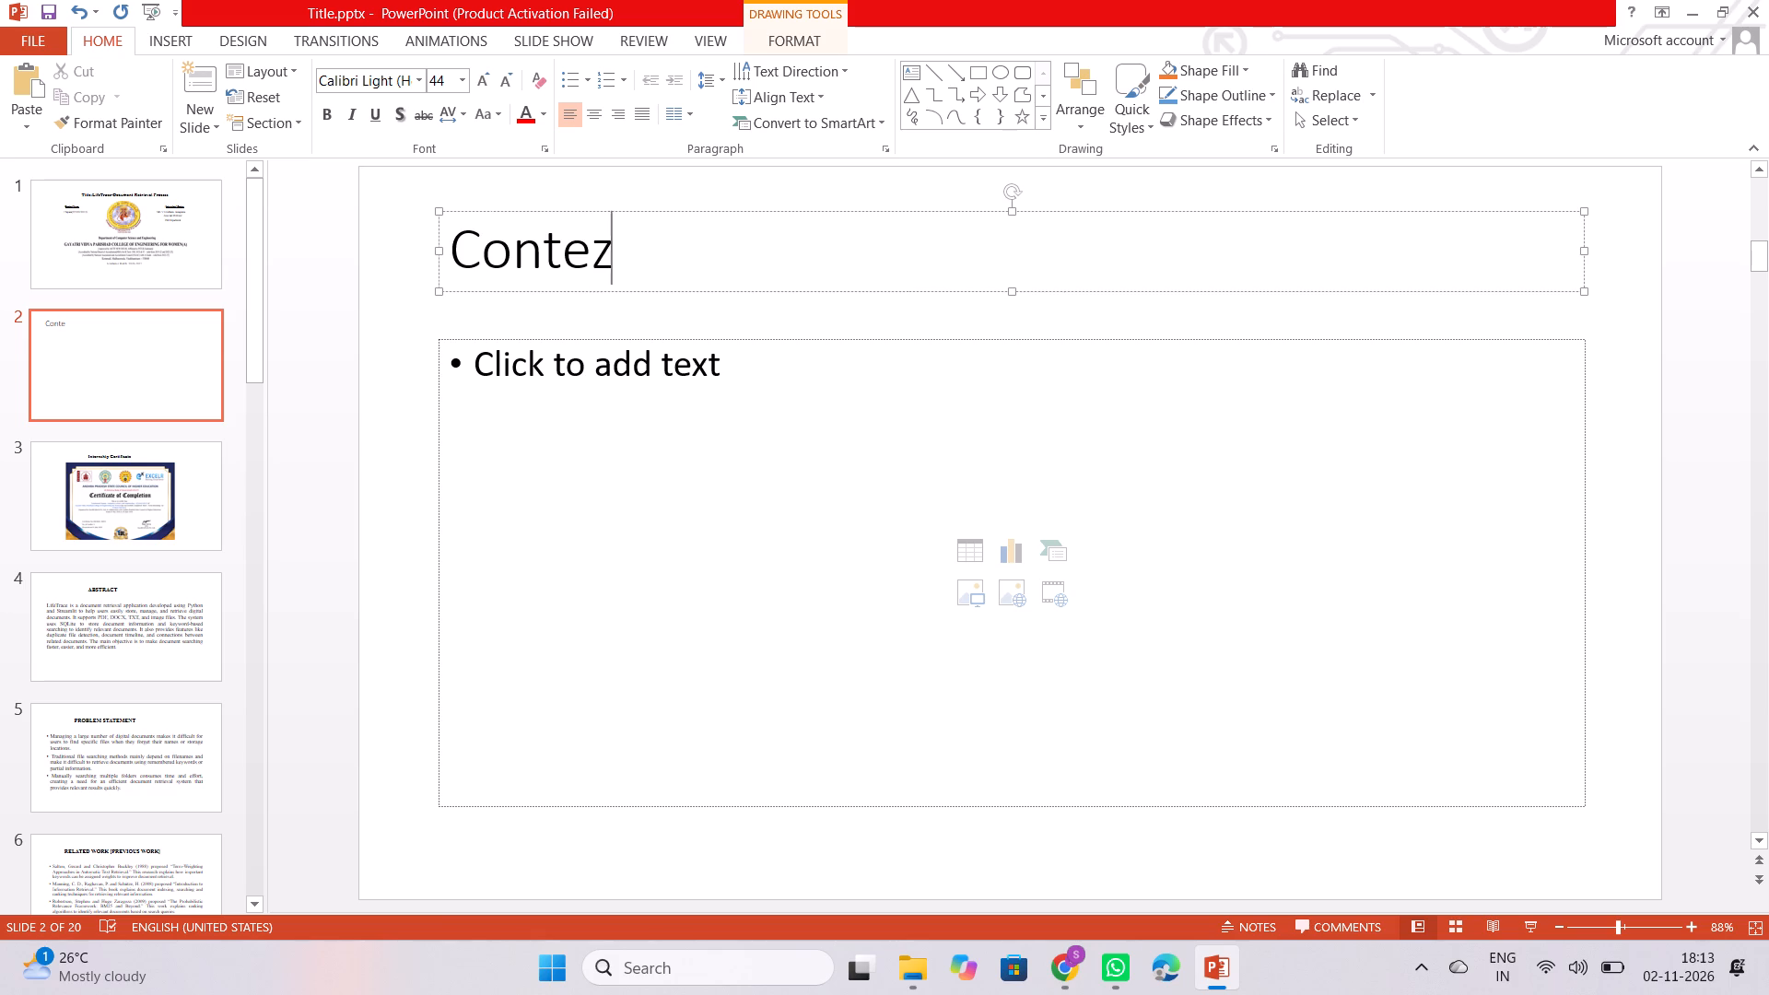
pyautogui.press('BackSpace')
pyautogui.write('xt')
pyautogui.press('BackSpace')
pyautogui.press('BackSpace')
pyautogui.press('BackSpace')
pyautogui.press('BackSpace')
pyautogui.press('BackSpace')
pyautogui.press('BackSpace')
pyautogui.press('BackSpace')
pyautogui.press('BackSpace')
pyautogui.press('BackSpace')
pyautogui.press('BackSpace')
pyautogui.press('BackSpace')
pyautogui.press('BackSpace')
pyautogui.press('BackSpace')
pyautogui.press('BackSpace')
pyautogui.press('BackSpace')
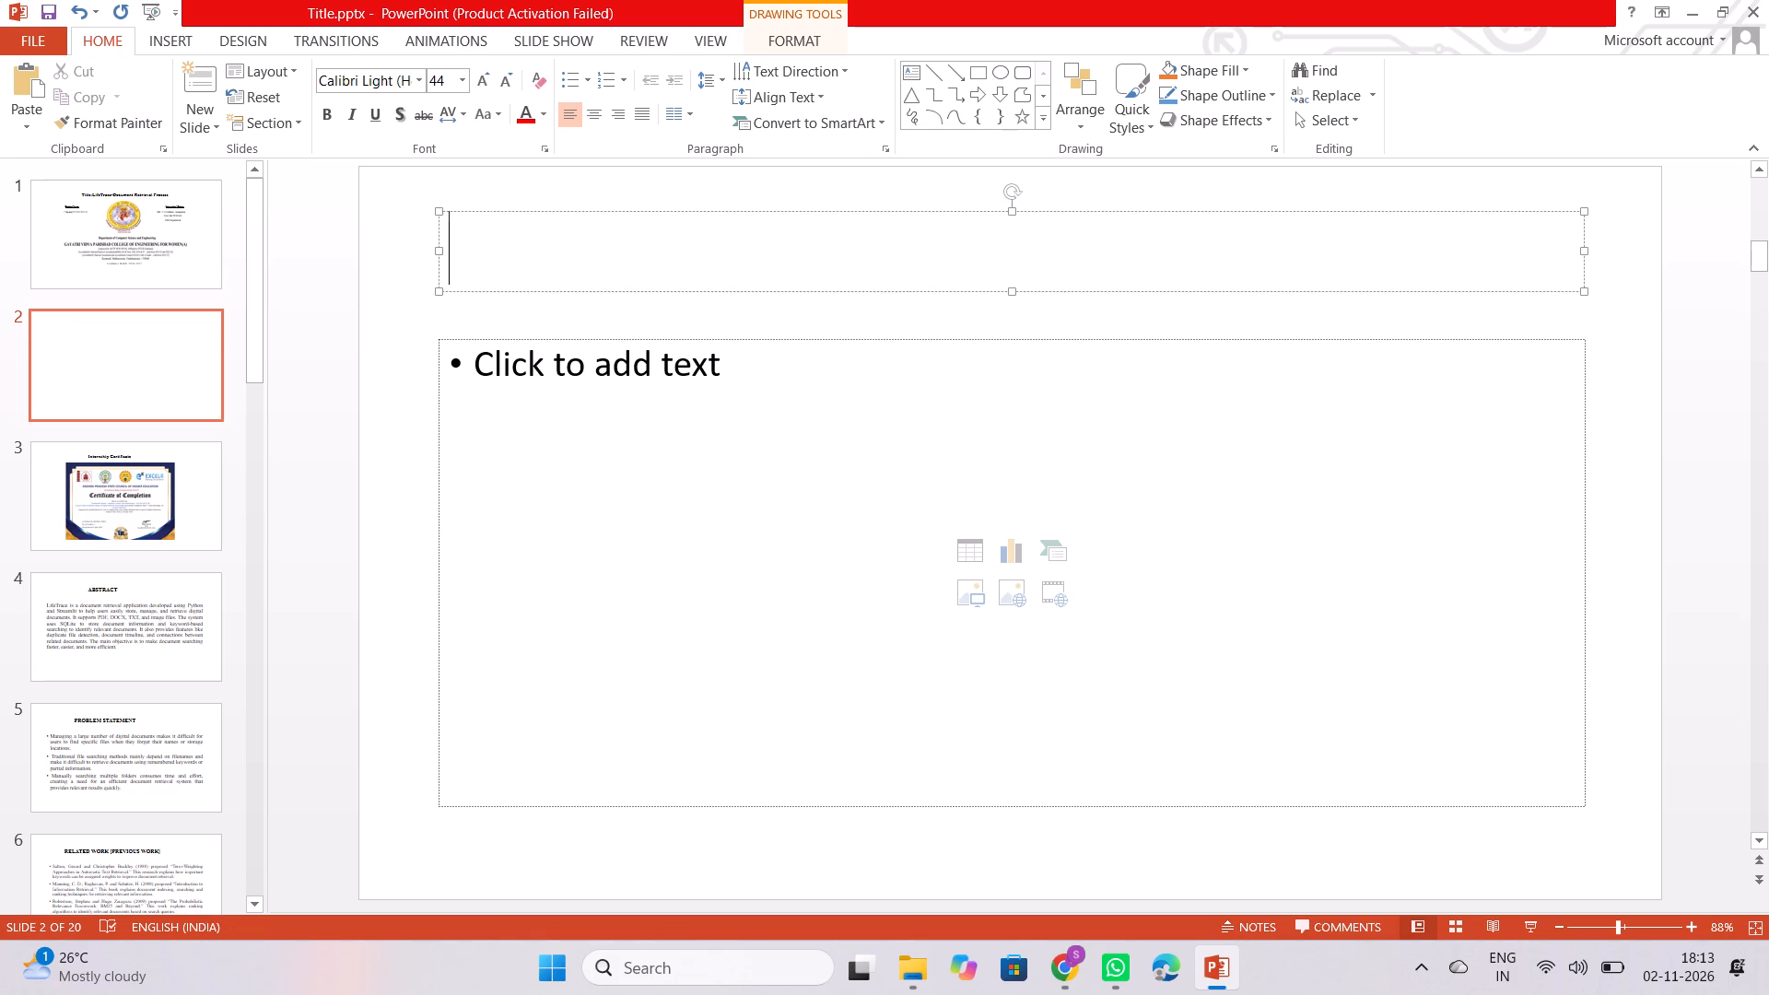
# Undo slide 2's title text entries and the widening of its title and body placeholders.
pyautogui.hotkey('ctrl', 'z')
pyautogui.hotkey('ctrl', 'z')
pyautogui.hotkey('ctrl', 'z')
pyautogui.hotkey('ctrl', 'z')
pyautogui.hotkey('ctrl', 'z')
pyautogui.hotkey('ctrl', 'z')
pyautogui.hotkey('ctrl', 'z')
pyautogui.hotkey('ctrl', 'z')
pyautogui.hotkey('ctrl', 'z')
pyautogui.hotkey('ctrl', 'z')
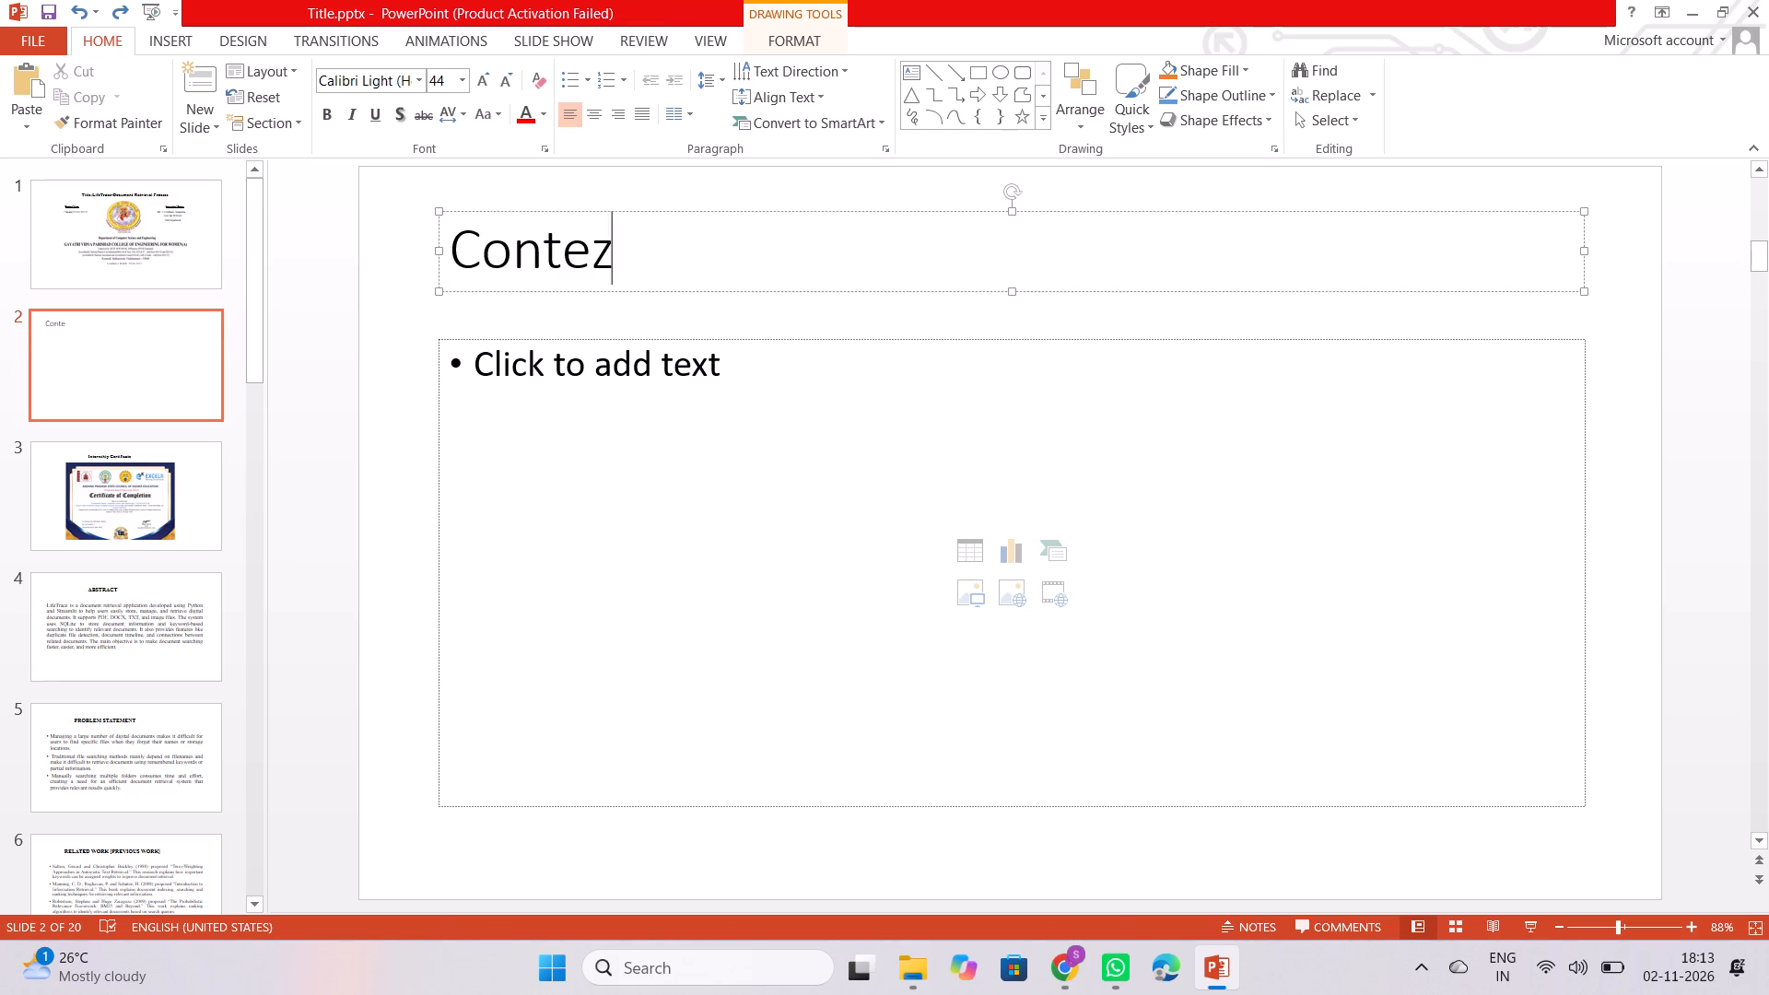
pyautogui.hotkey('ctrl', 'z')
pyautogui.hotkey('ctrl', 'z')
pyautogui.hotkey('ctrl', 'z')
pyautogui.hotkey('ctrl', 'z')
pyautogui.hotkey('ctrl', 'z')
pyautogui.hotkey('ctrl', 'z')
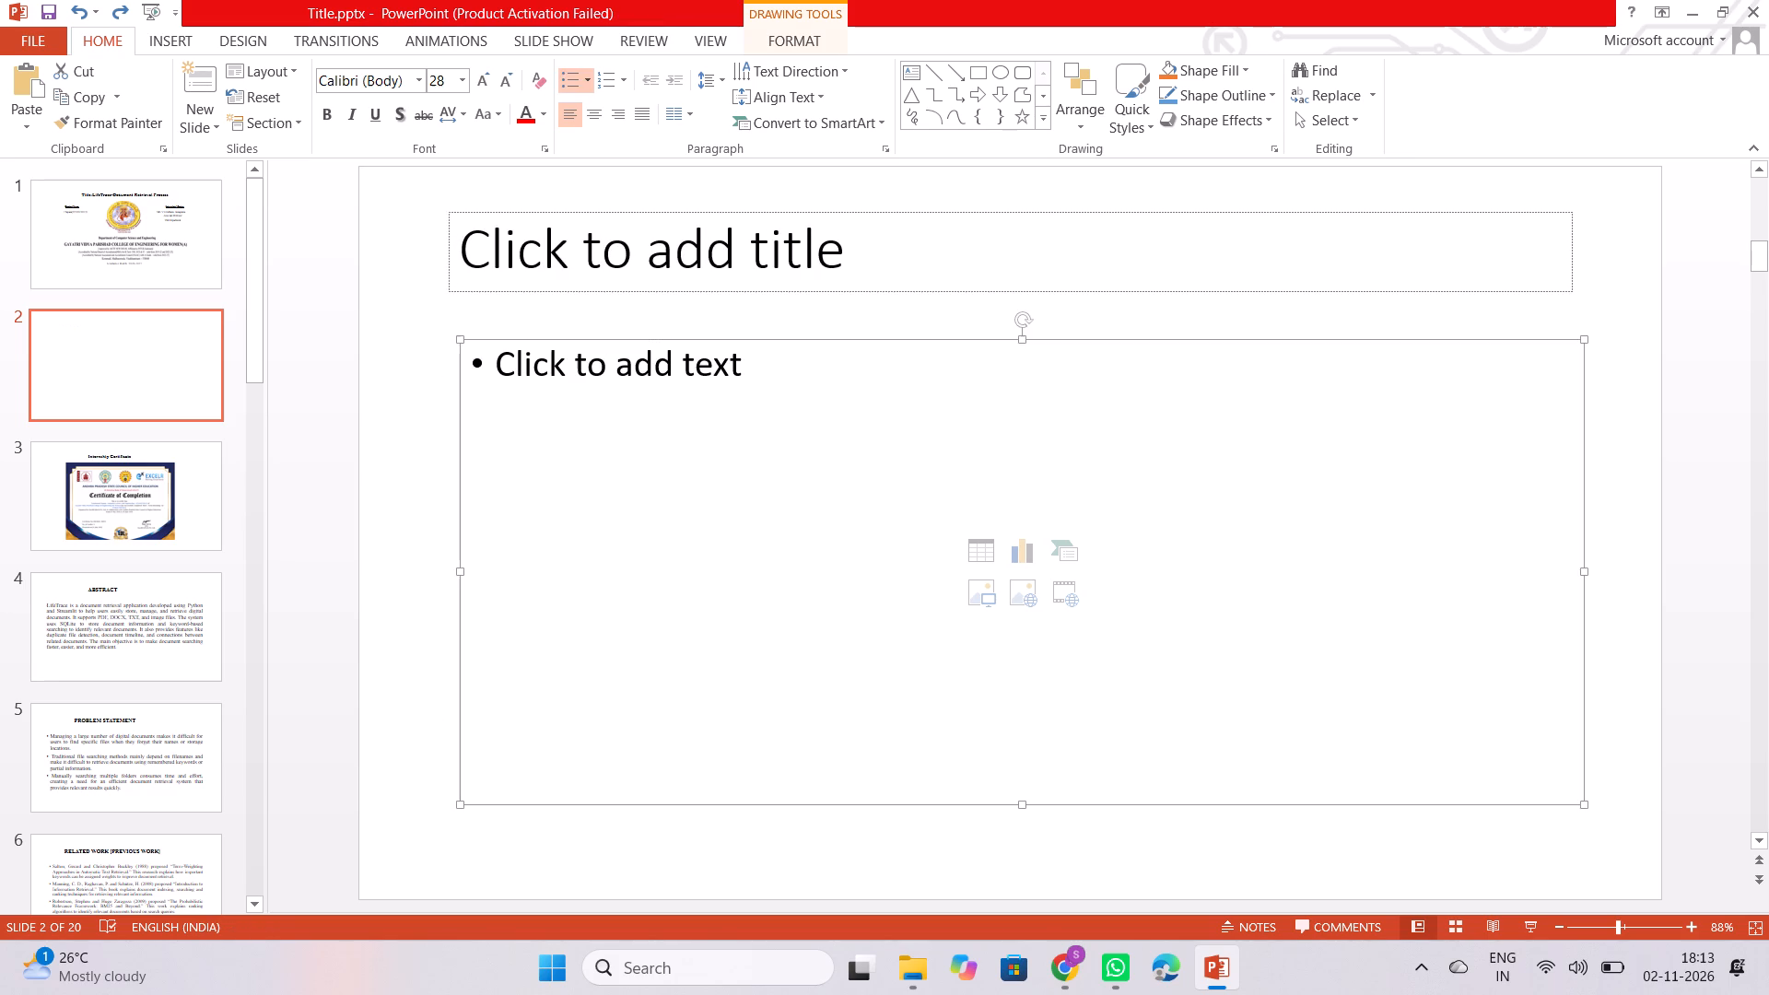
# Undo the rotation of slide 2's title placeholder.
pyautogui.hotkey('ctrl', 'z')
pyautogui.hotkey('ctrl', 'z')
pyautogui.hotkey('ctrl', 'z')
pyautogui.hotkey('ctrl', 'z')
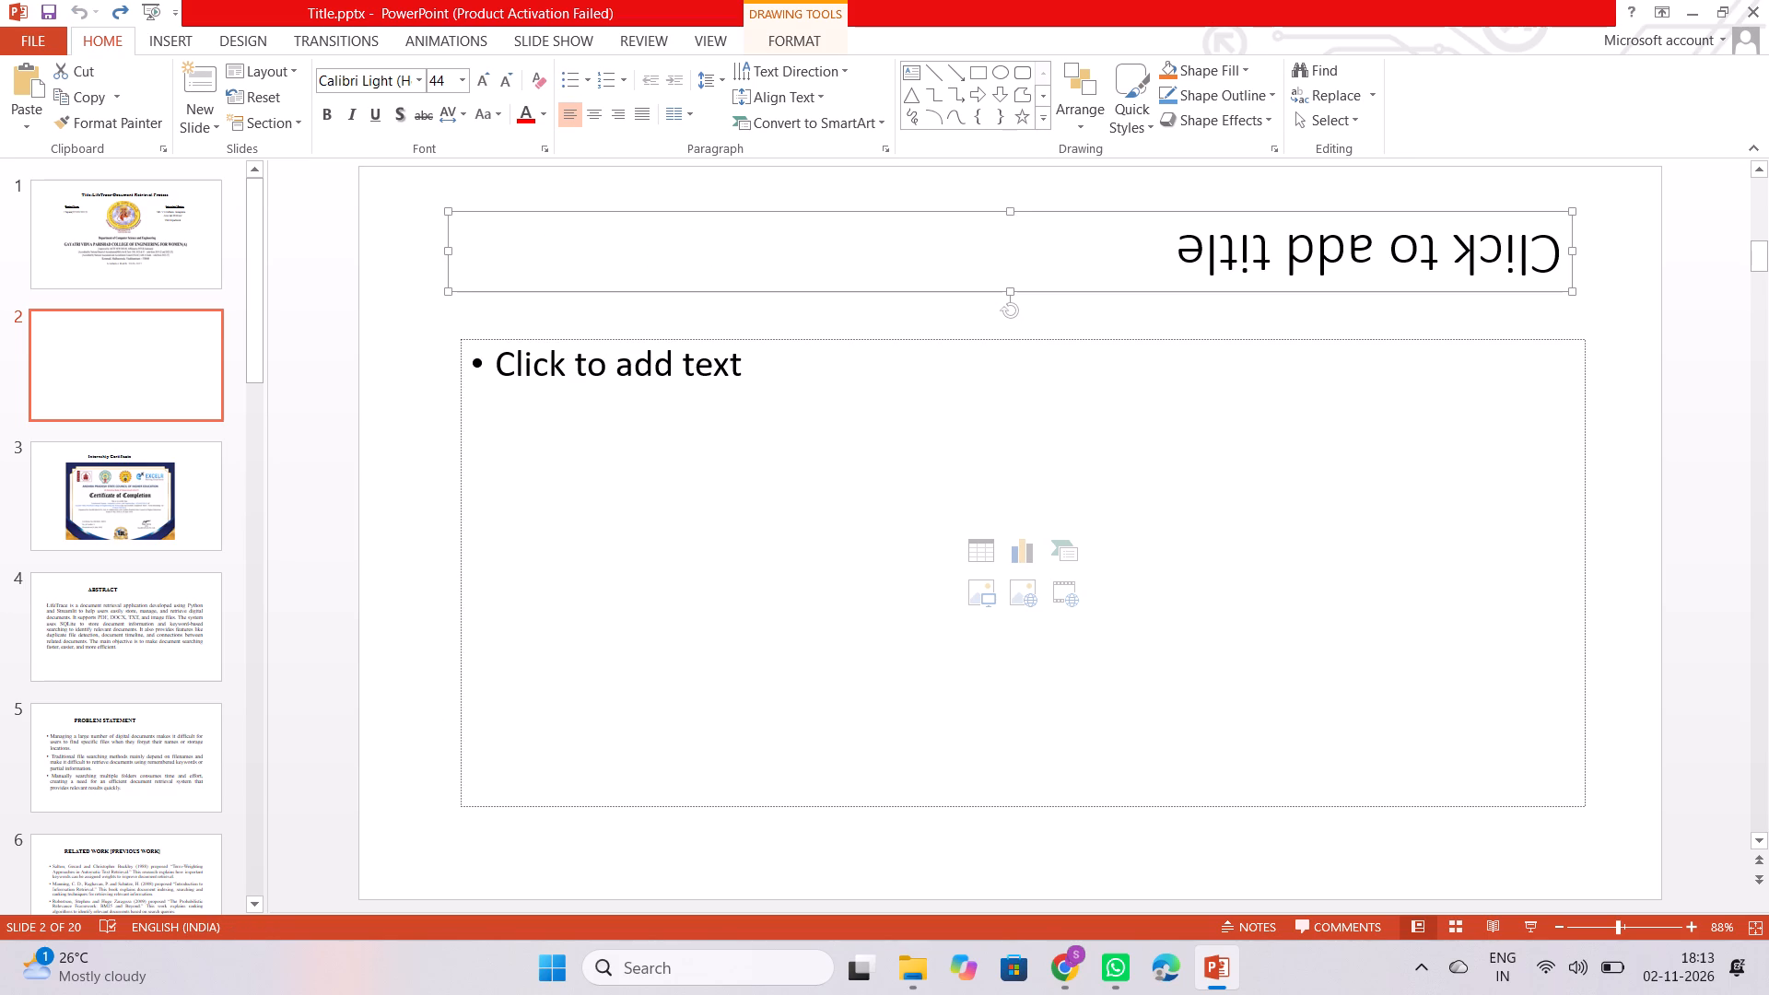
pyautogui.hotkey('ctrl', 'z')
pyautogui.hotkey('ctrl', 'z')
pyautogui.hotkey('ctrl', 'z')
pyautogui.hotkey('ctrl', 'z')
pyautogui.hotkey('ctrl', 'z')
pyautogui.hotkey('ctrl', 'z')
pyautogui.hotkey('ctrl', 'z')
pyautogui.hotkey('ctrl', 'z')
pyautogui.hotkey('ctrl', 'z')
pyautogui.hotkey('ctrl', 'z')
pyautogui.hotkey('ctrl', 'z')
pyautogui.hotkey('ctrl', 'z')
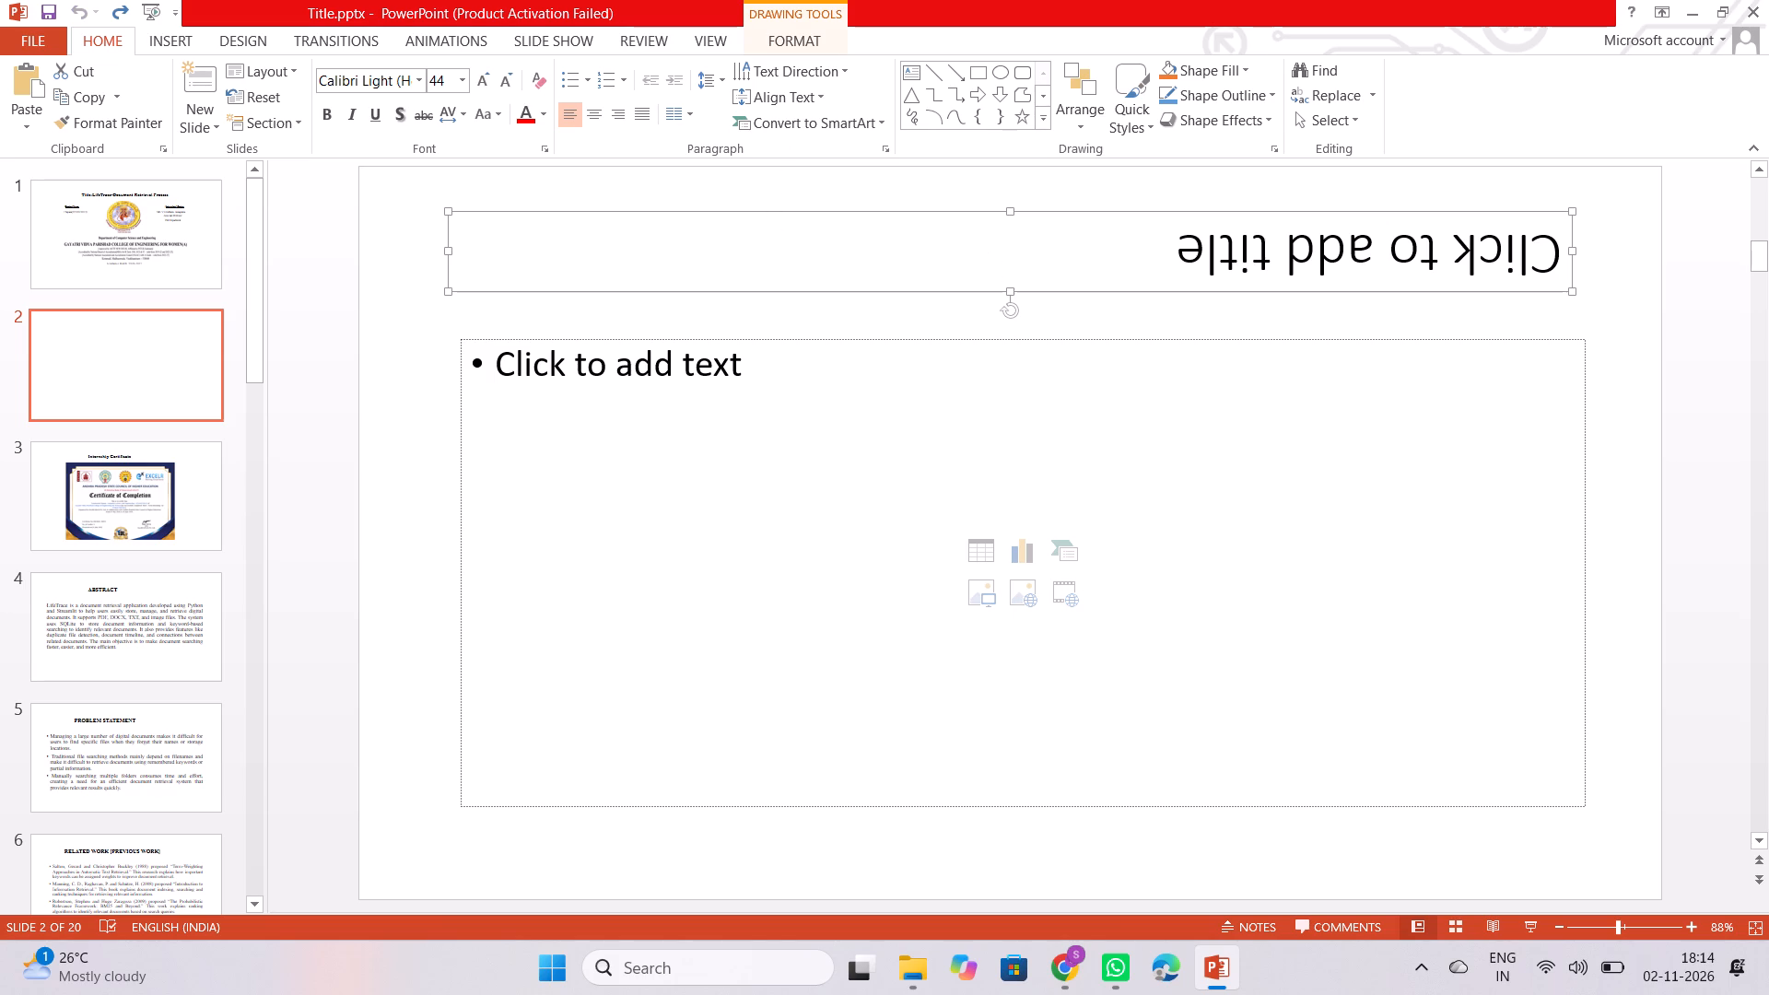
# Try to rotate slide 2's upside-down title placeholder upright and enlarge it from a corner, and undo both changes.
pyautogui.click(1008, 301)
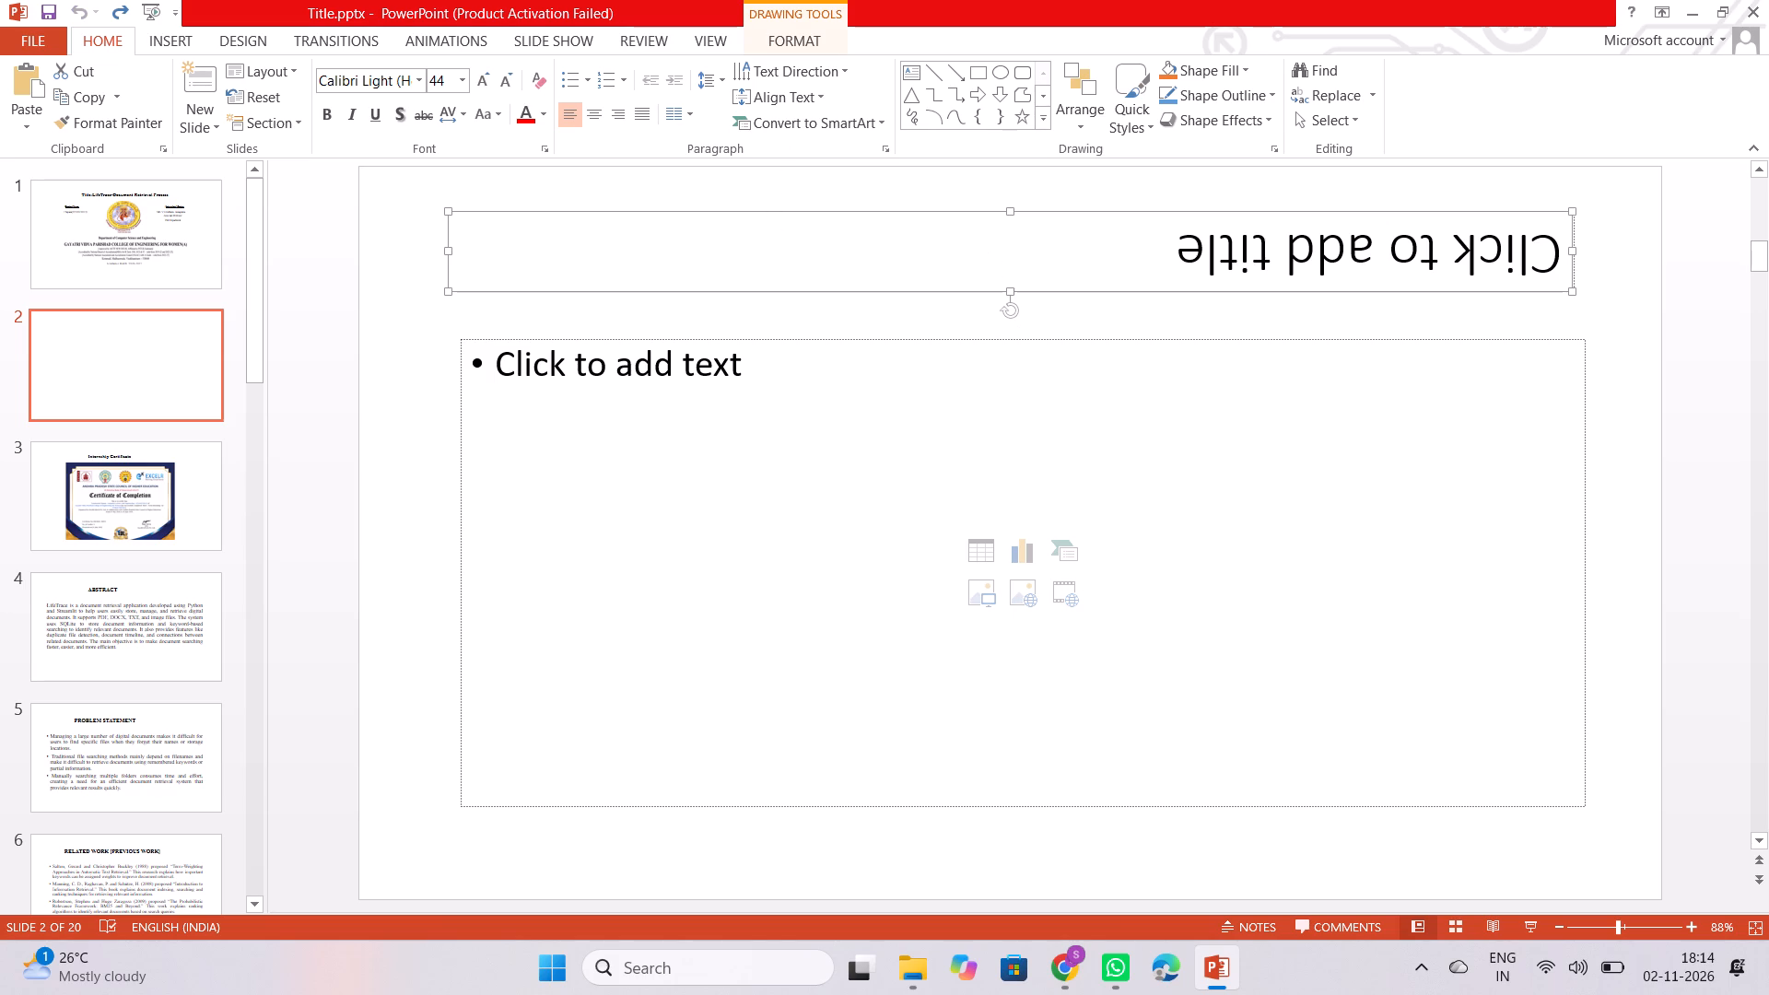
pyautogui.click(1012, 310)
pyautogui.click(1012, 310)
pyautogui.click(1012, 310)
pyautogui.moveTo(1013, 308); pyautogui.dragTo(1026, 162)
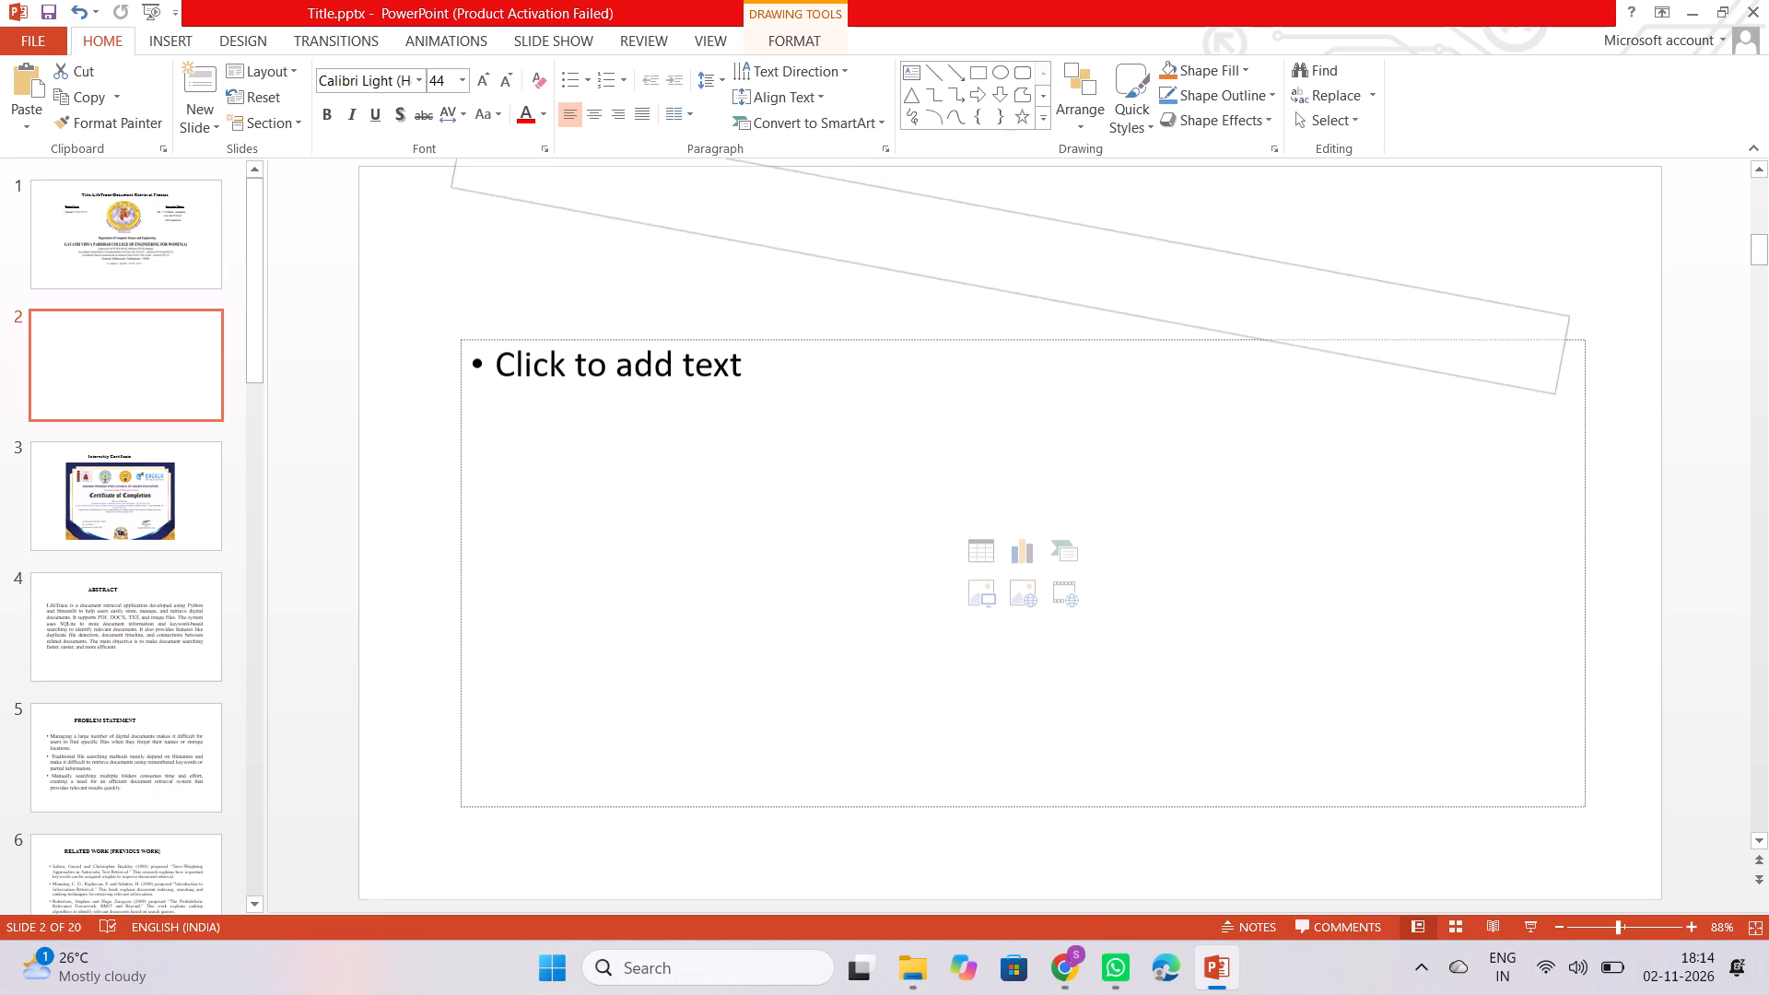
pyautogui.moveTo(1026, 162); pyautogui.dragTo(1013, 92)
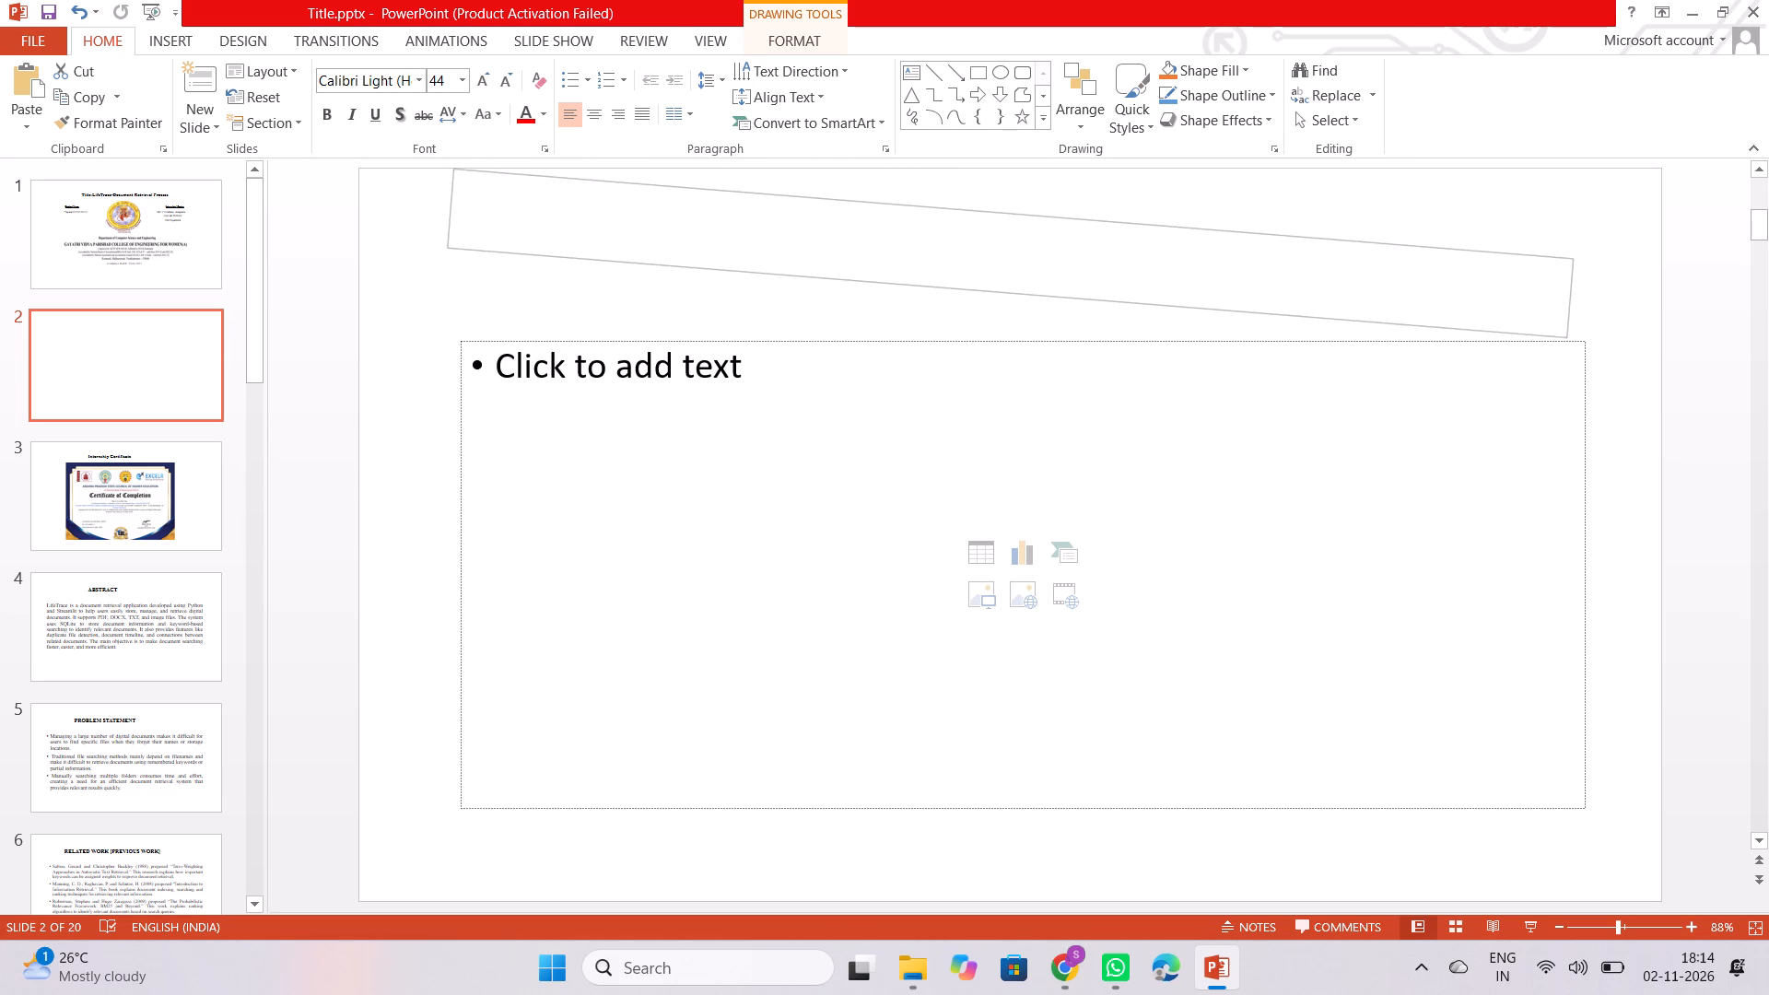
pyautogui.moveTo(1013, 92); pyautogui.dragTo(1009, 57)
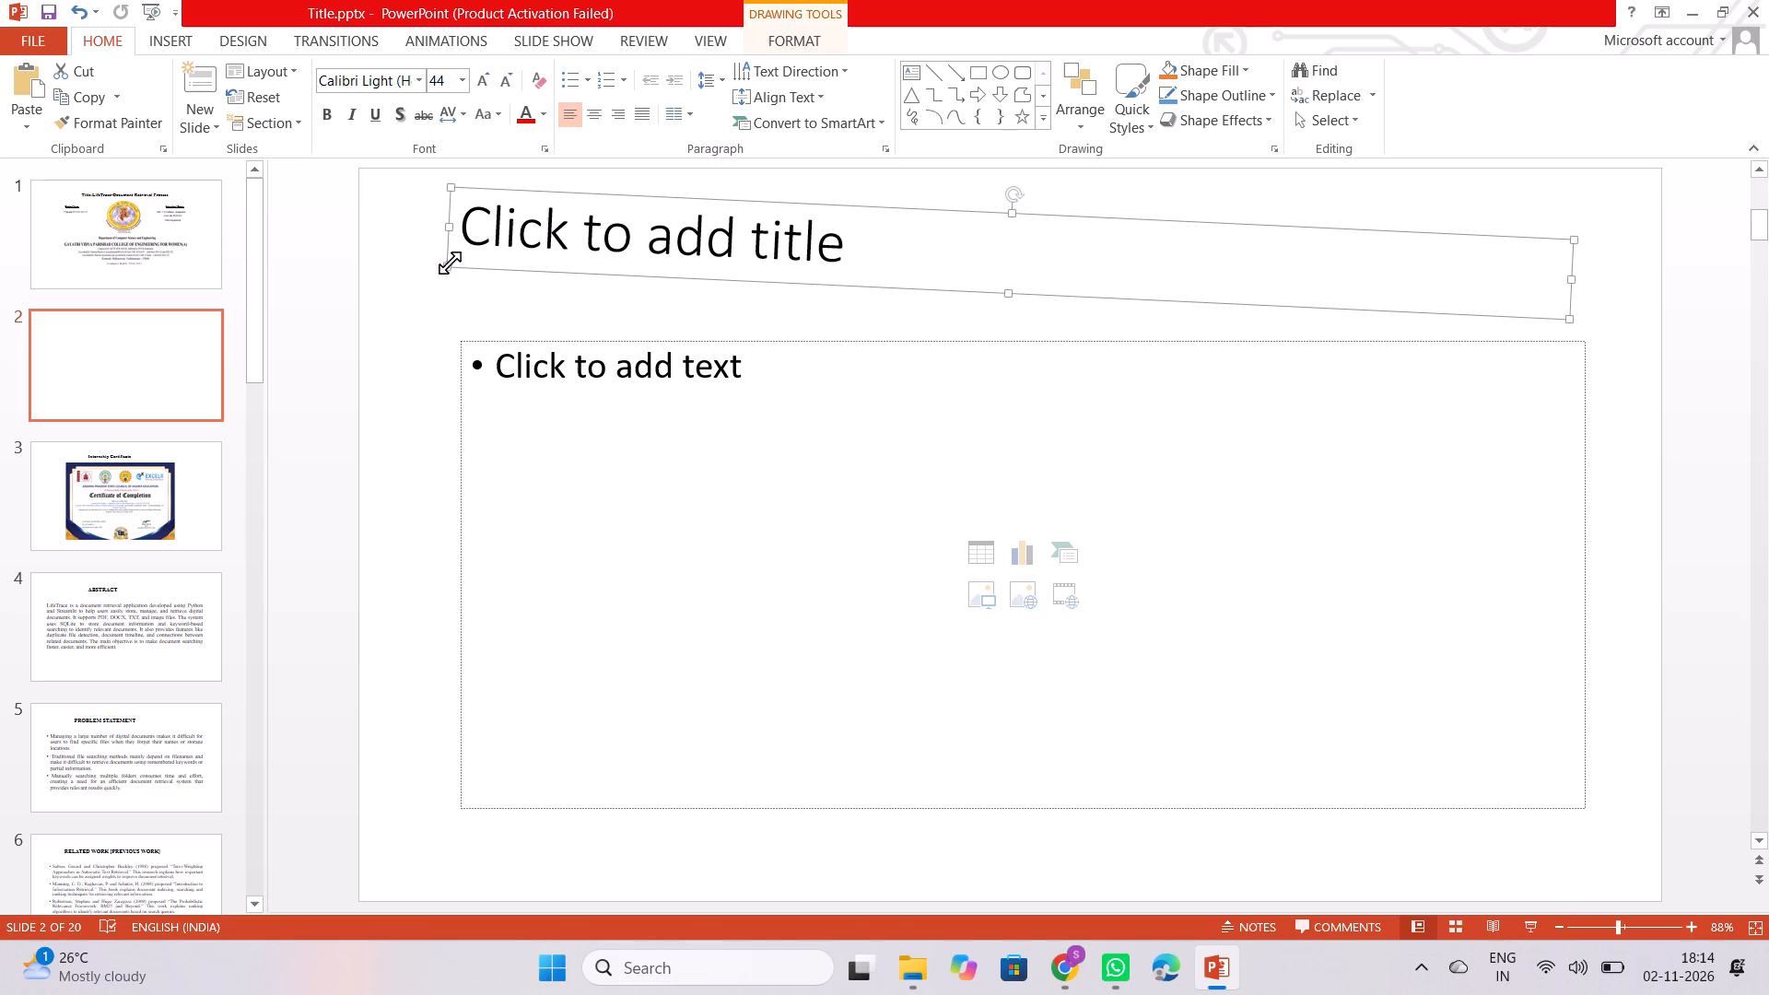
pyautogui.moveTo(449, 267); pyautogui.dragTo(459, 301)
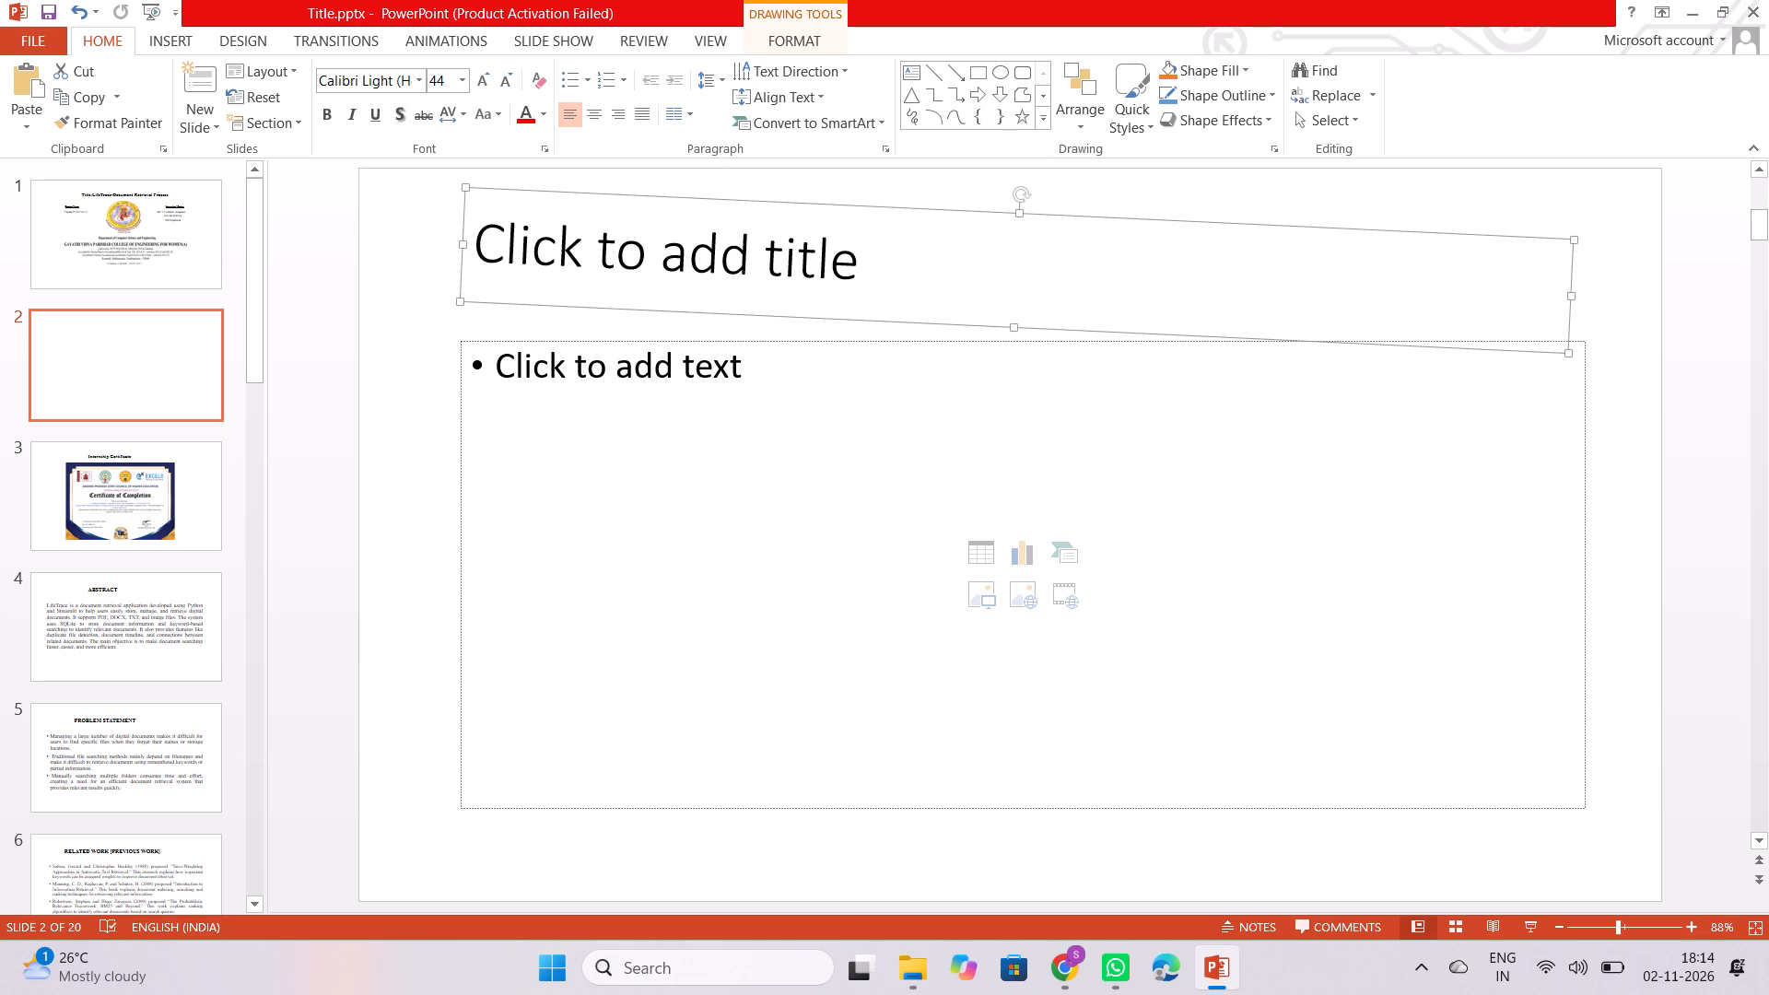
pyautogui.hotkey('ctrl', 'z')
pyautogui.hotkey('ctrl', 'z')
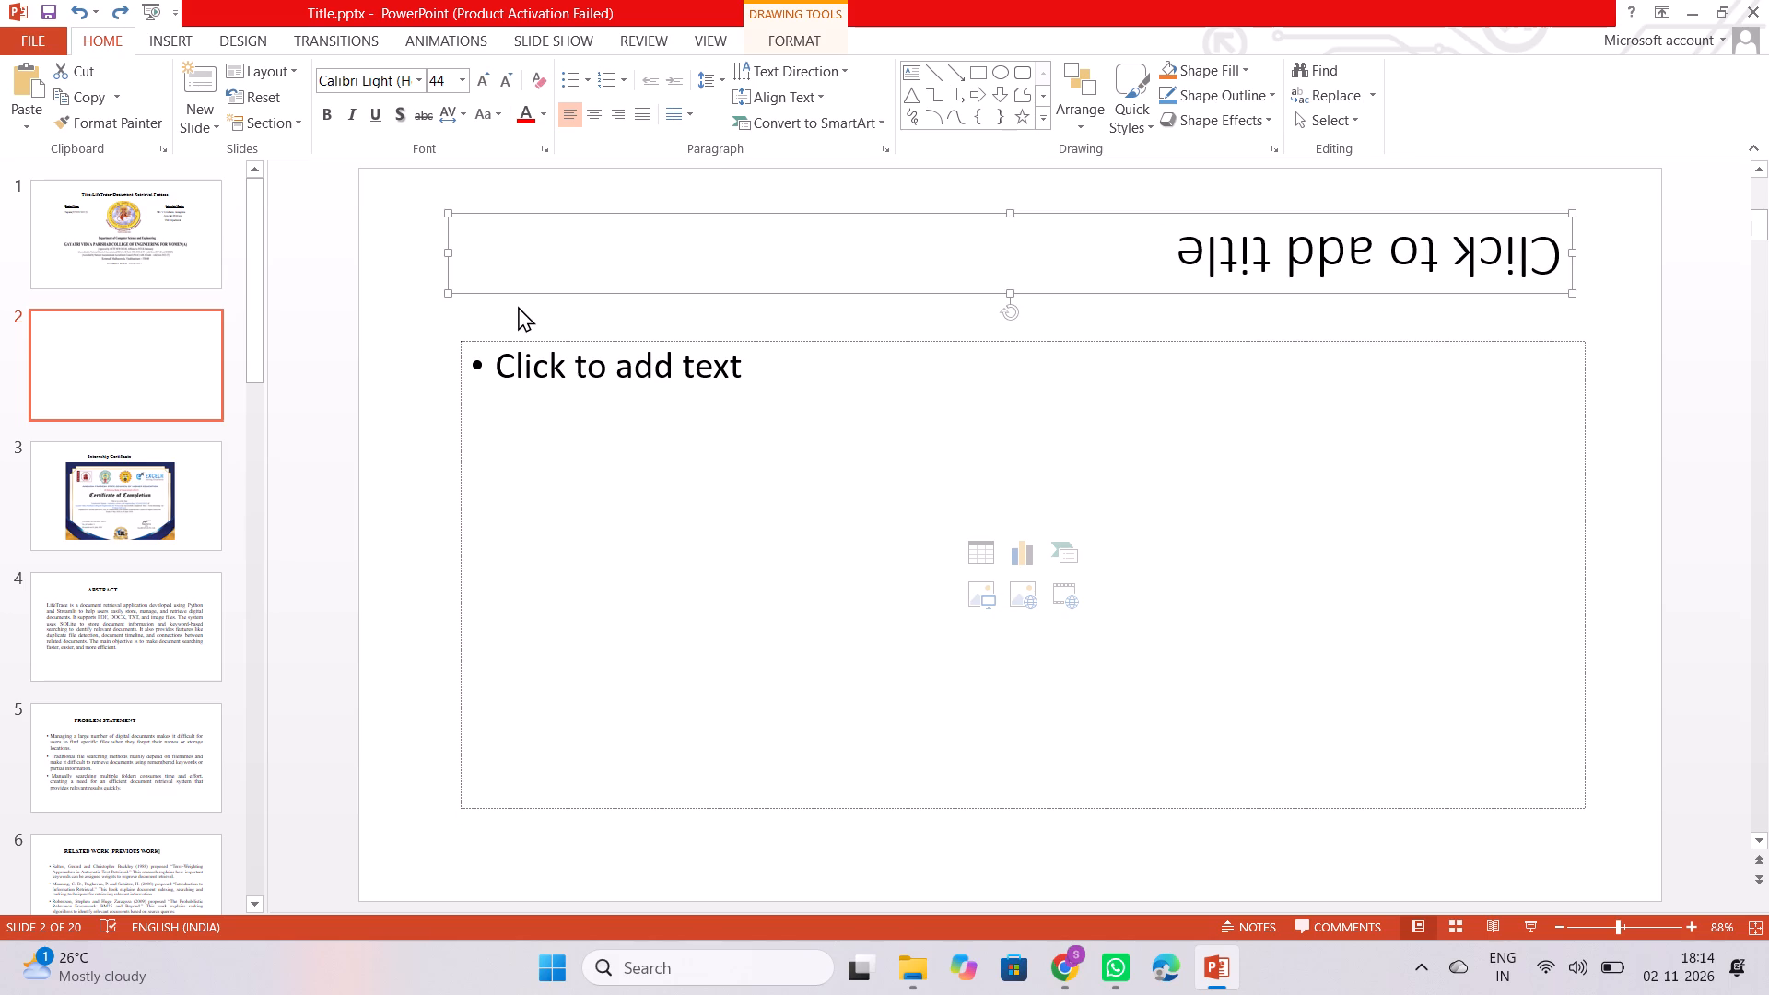
# Rotate slide 2's upside-down title placeholder by 180 degrees so it reads upright and sits level.
pyautogui.doubleClick(1011, 307)
pyautogui.click(1011, 307)
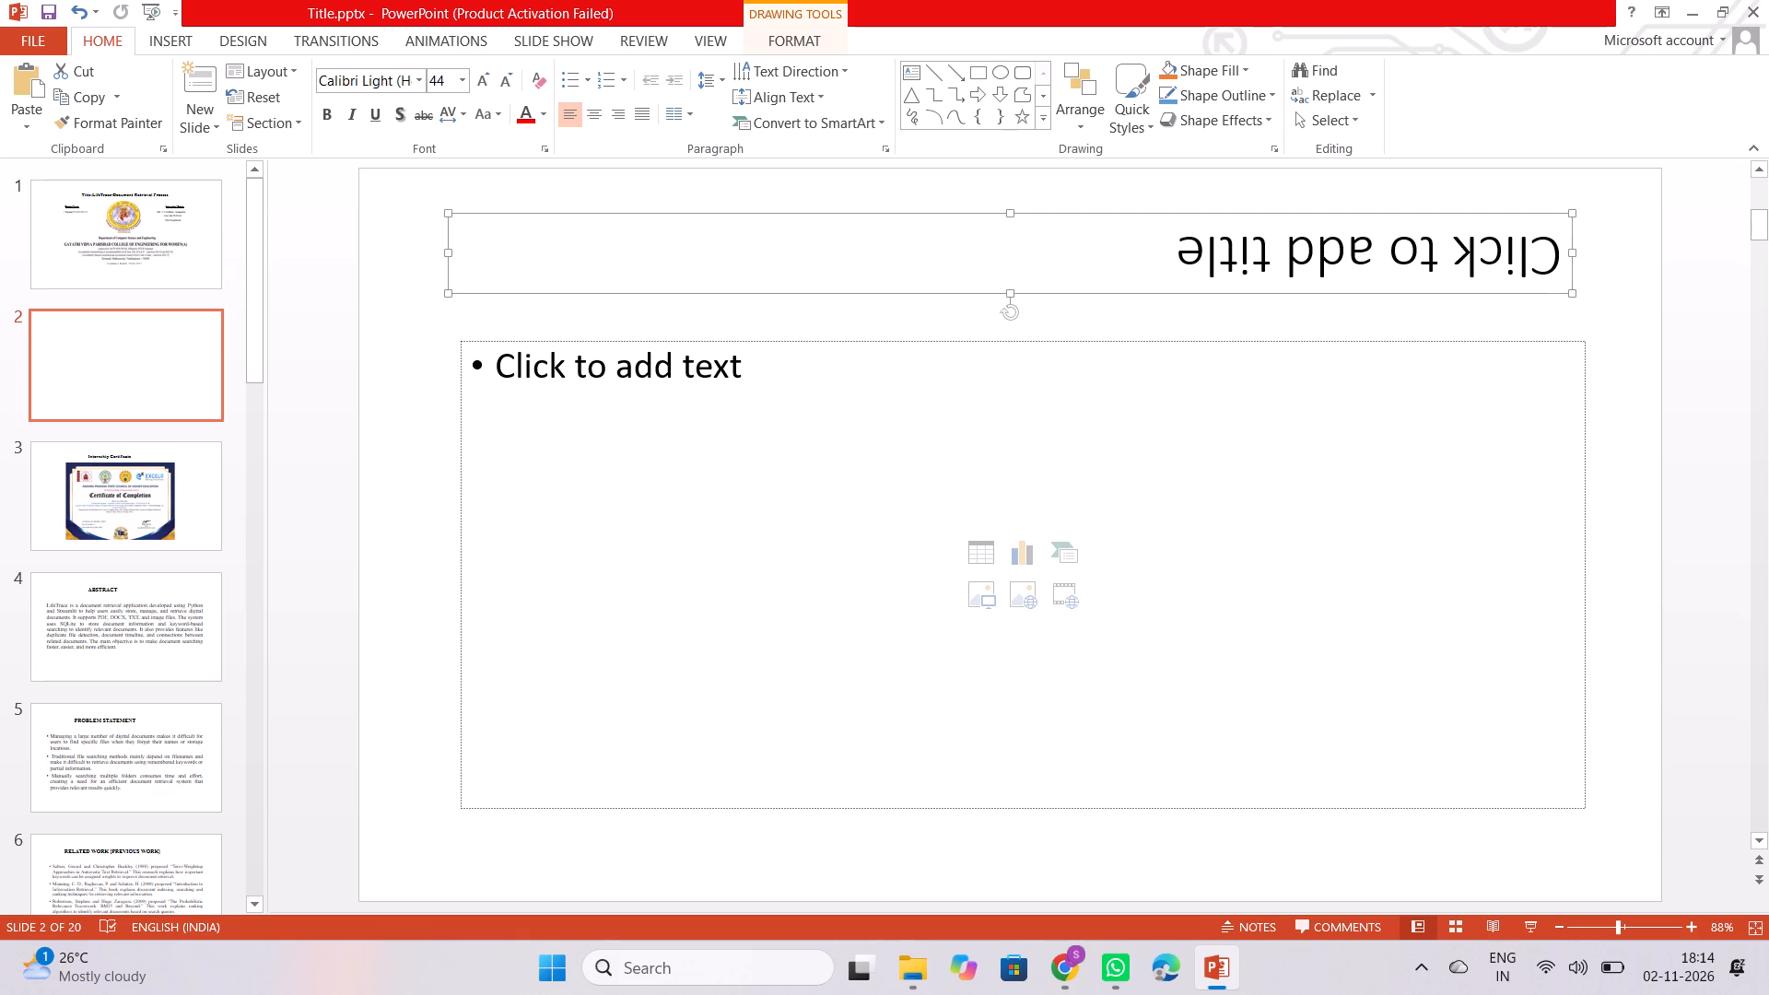
pyautogui.tripleClick(1011, 307)
pyautogui.moveTo(1011, 307); pyautogui.dragTo(1000, 251)
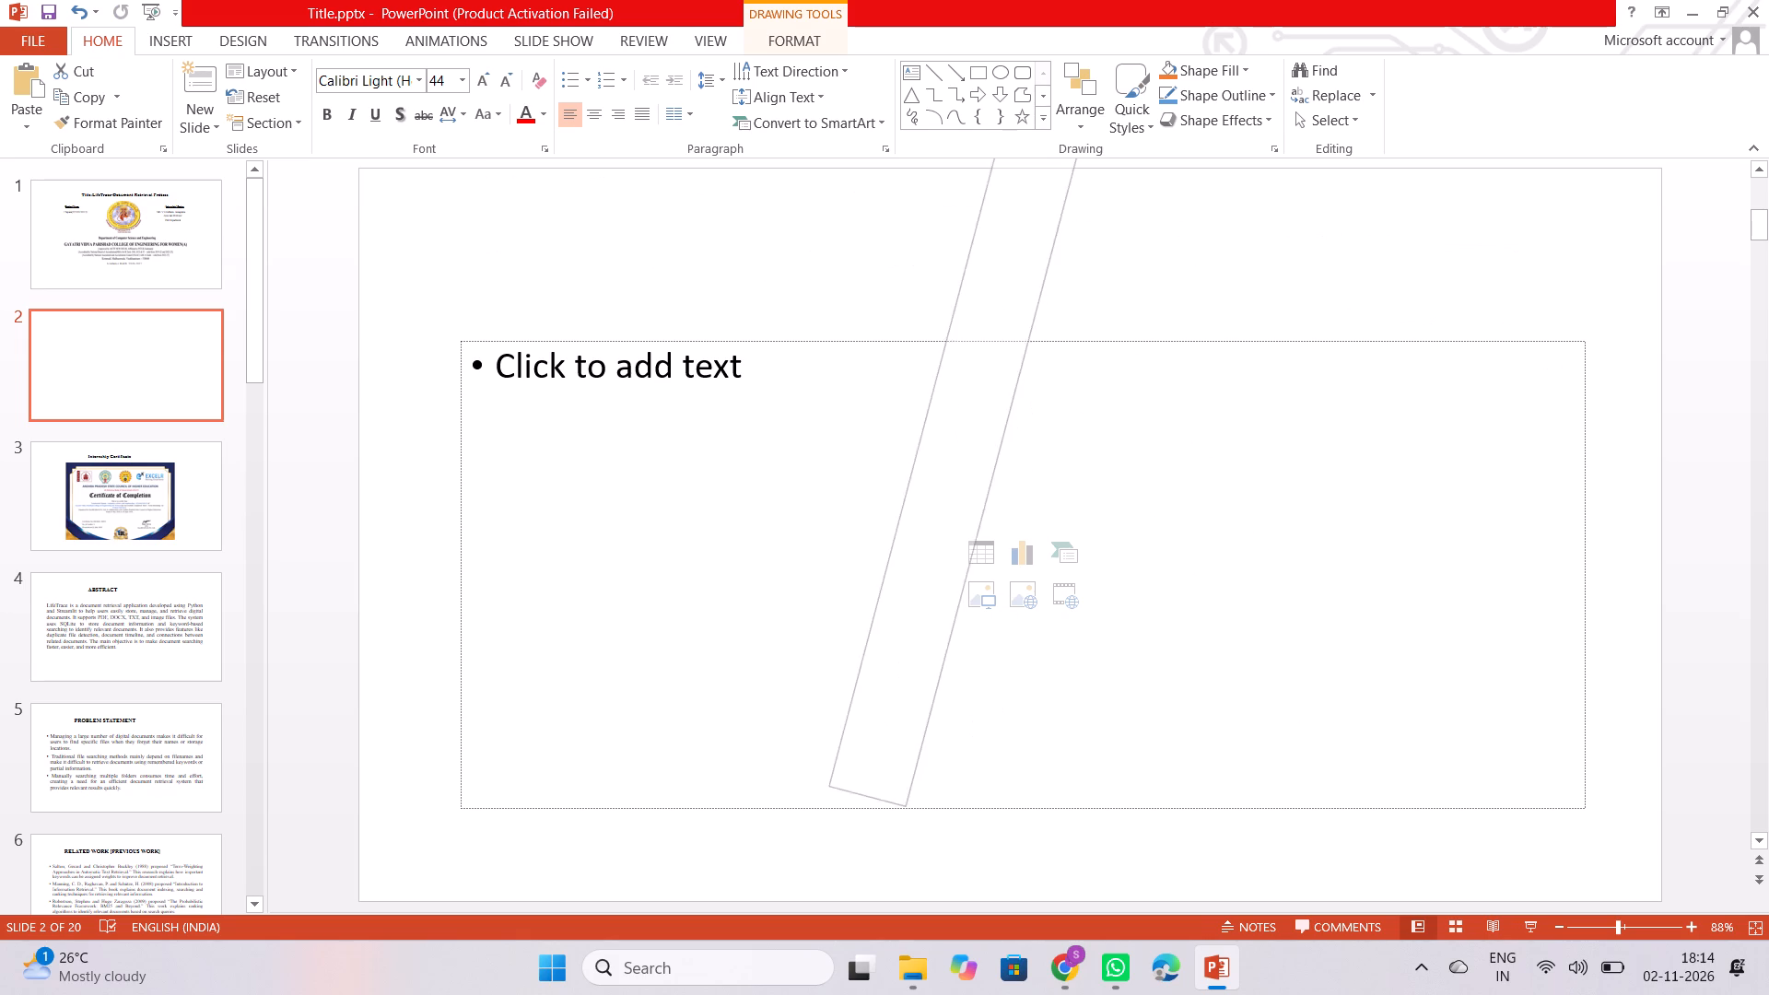
pyautogui.moveTo(1000, 251); pyautogui.dragTo(1011, 176)
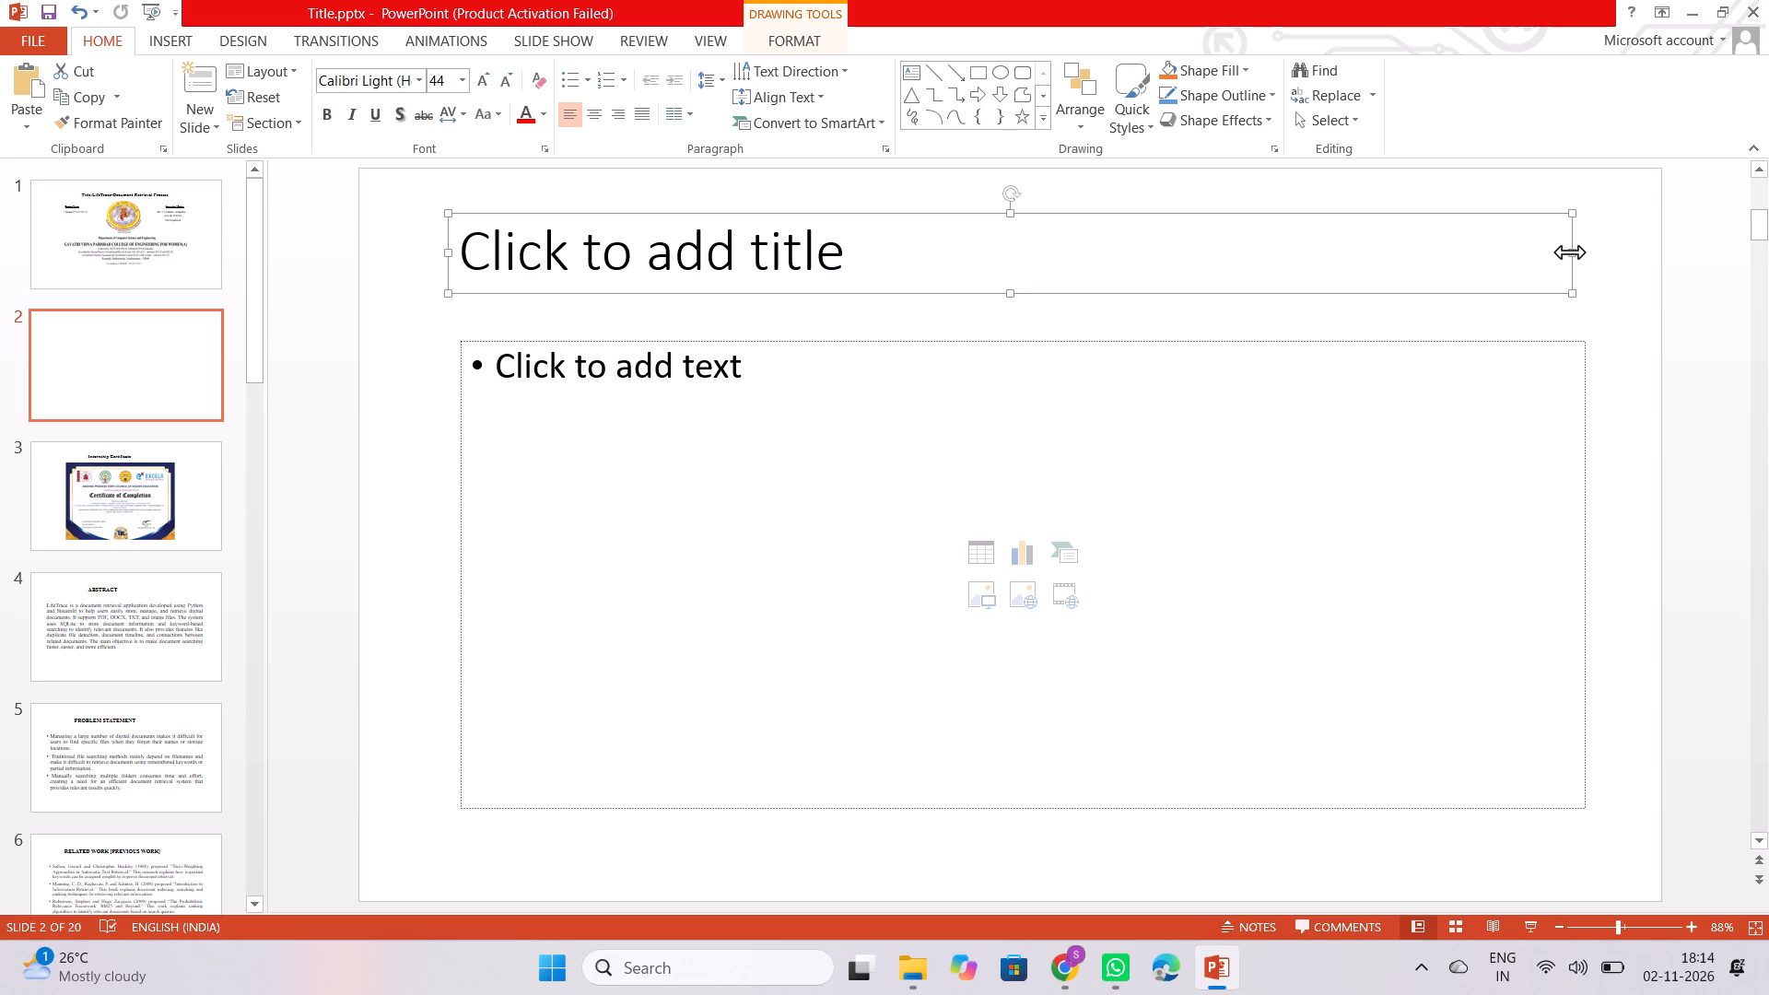
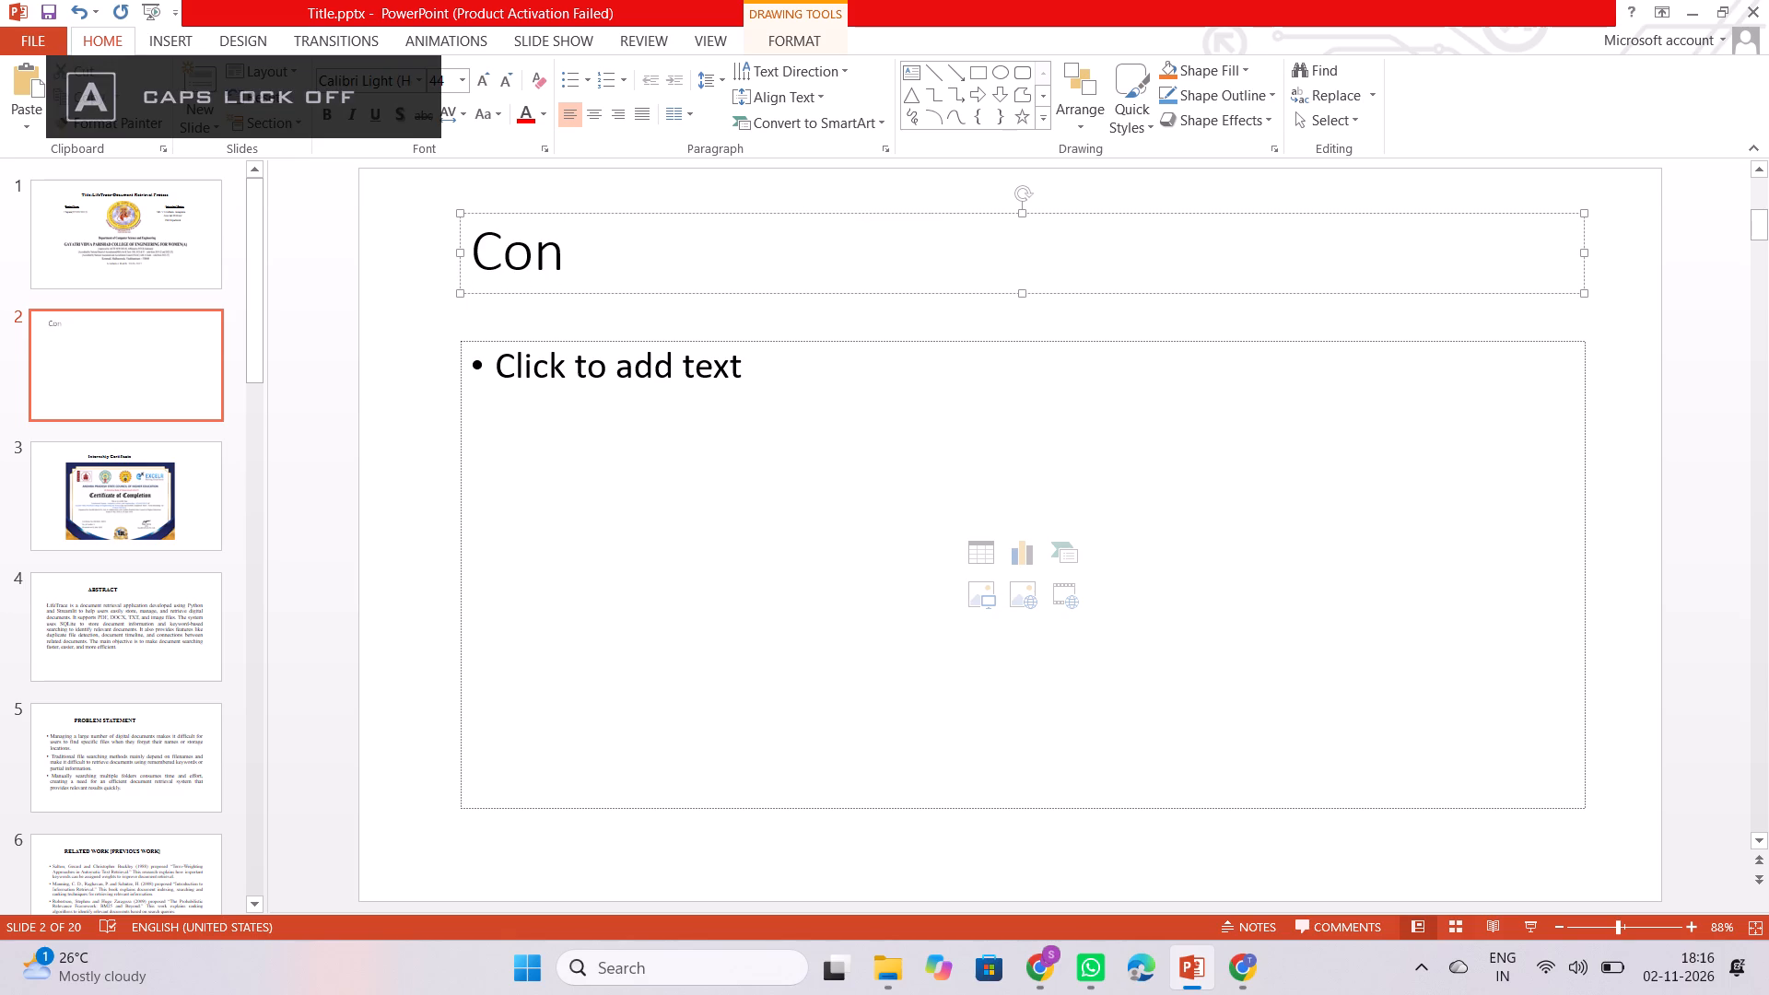
# Complete slide 2's title text so it reads "Contents".
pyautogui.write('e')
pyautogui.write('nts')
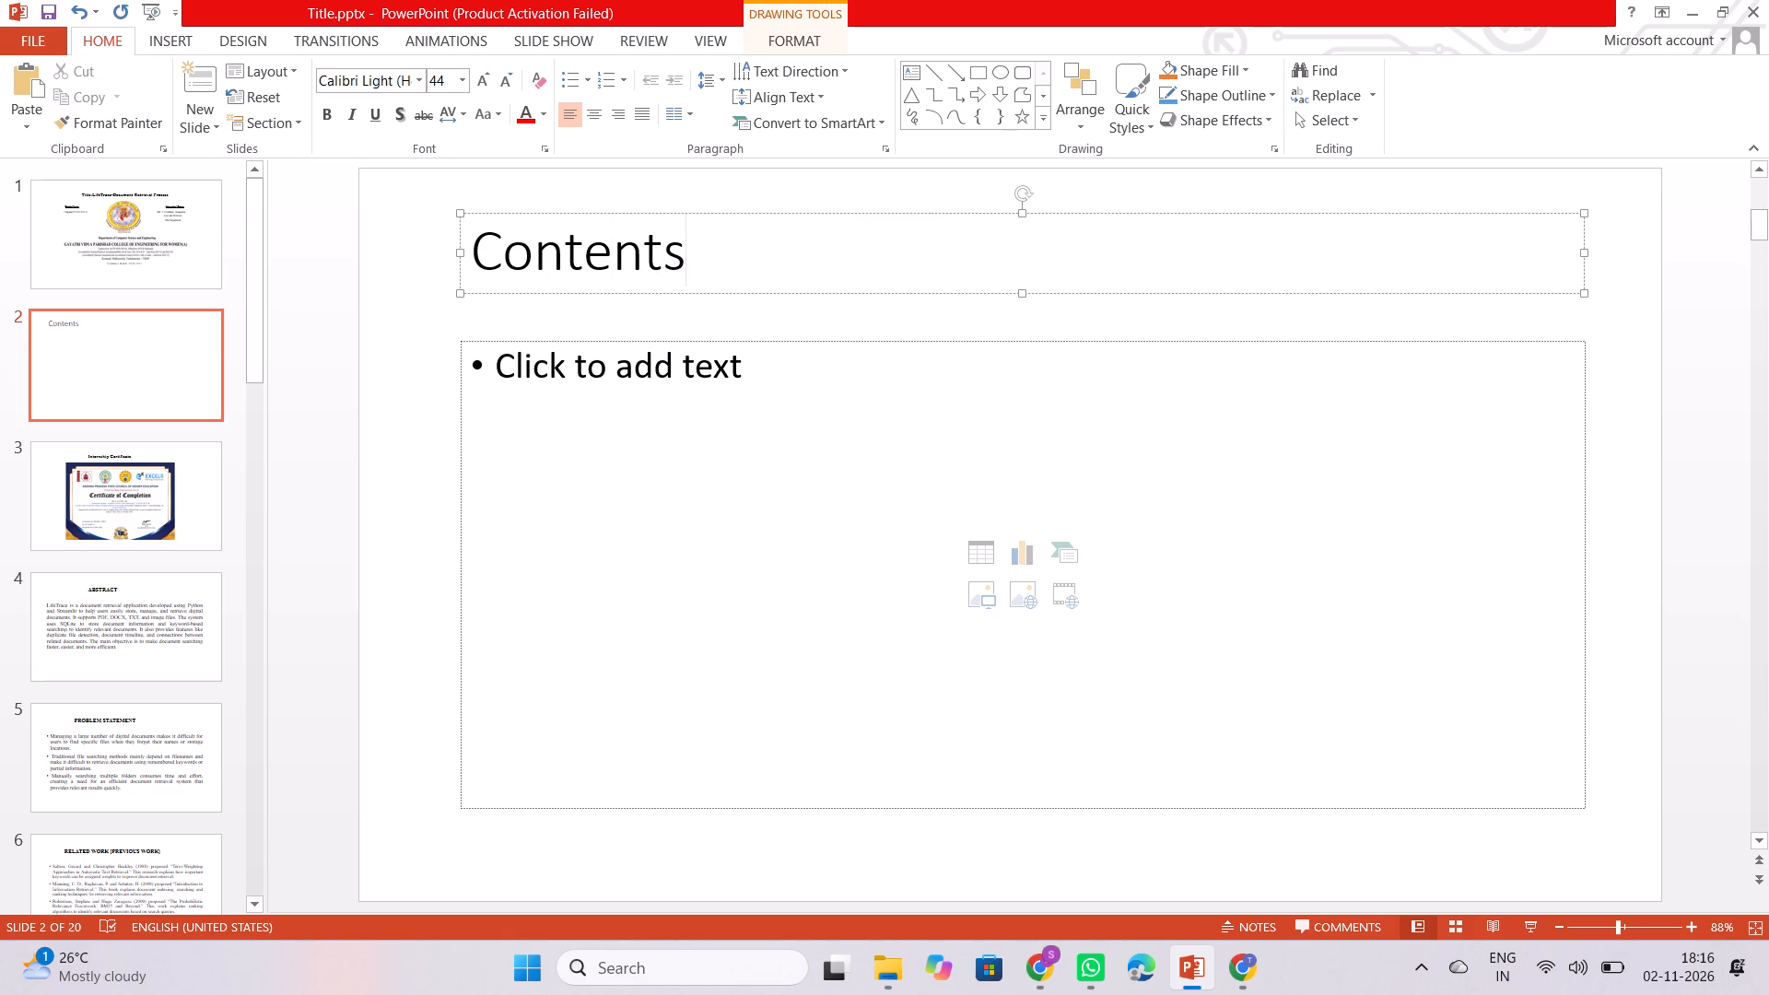
# Select the whole "Contents" title on slide 2 and open the font choices for it.
pyautogui.moveTo(697, 252); pyautogui.dragTo(522, 240)
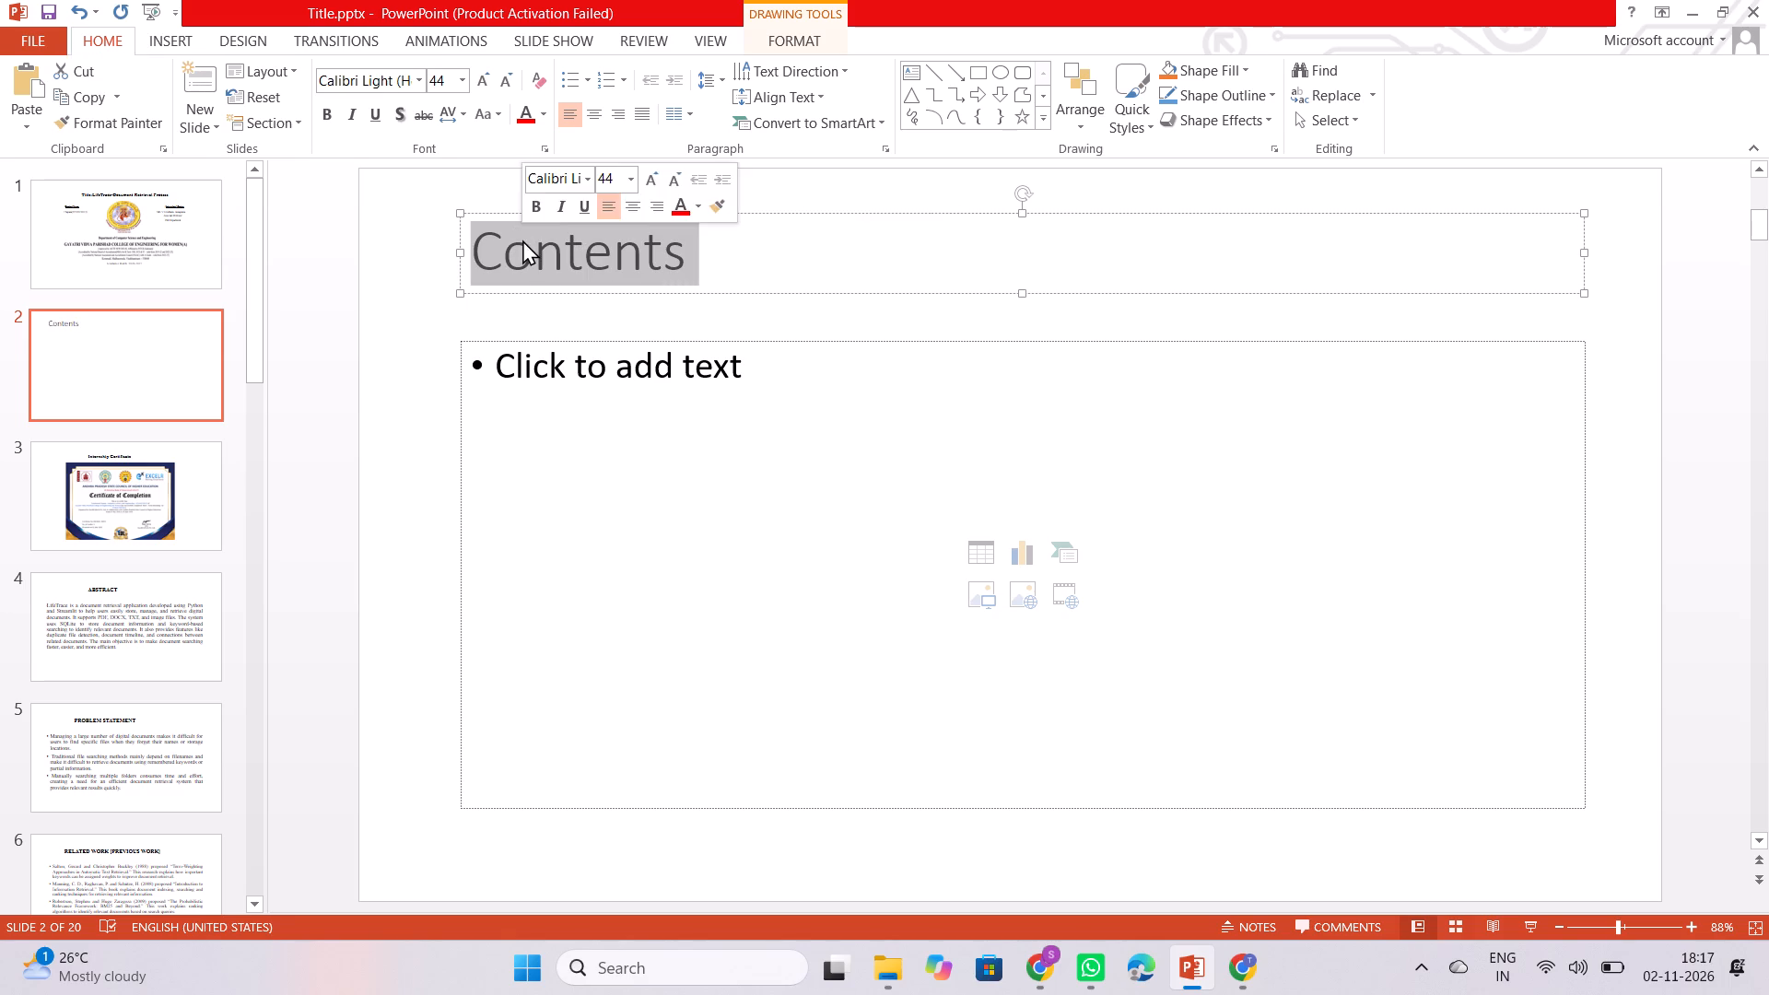
pyautogui.click(423, 83)
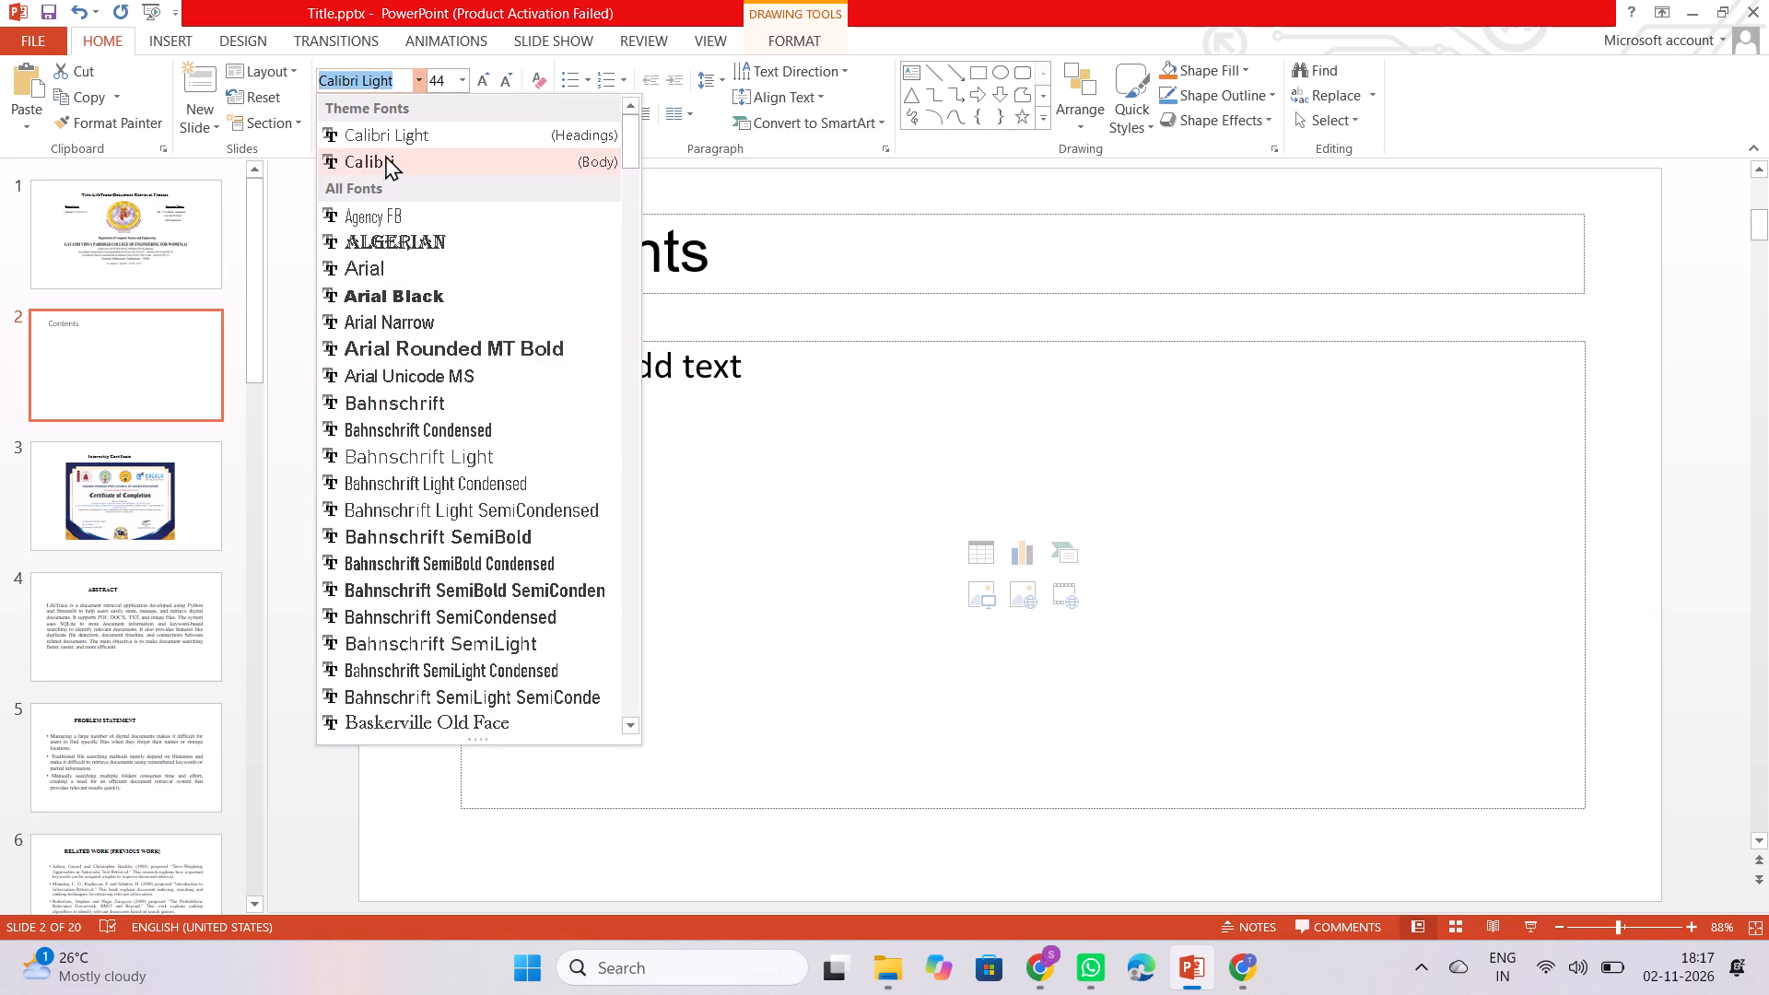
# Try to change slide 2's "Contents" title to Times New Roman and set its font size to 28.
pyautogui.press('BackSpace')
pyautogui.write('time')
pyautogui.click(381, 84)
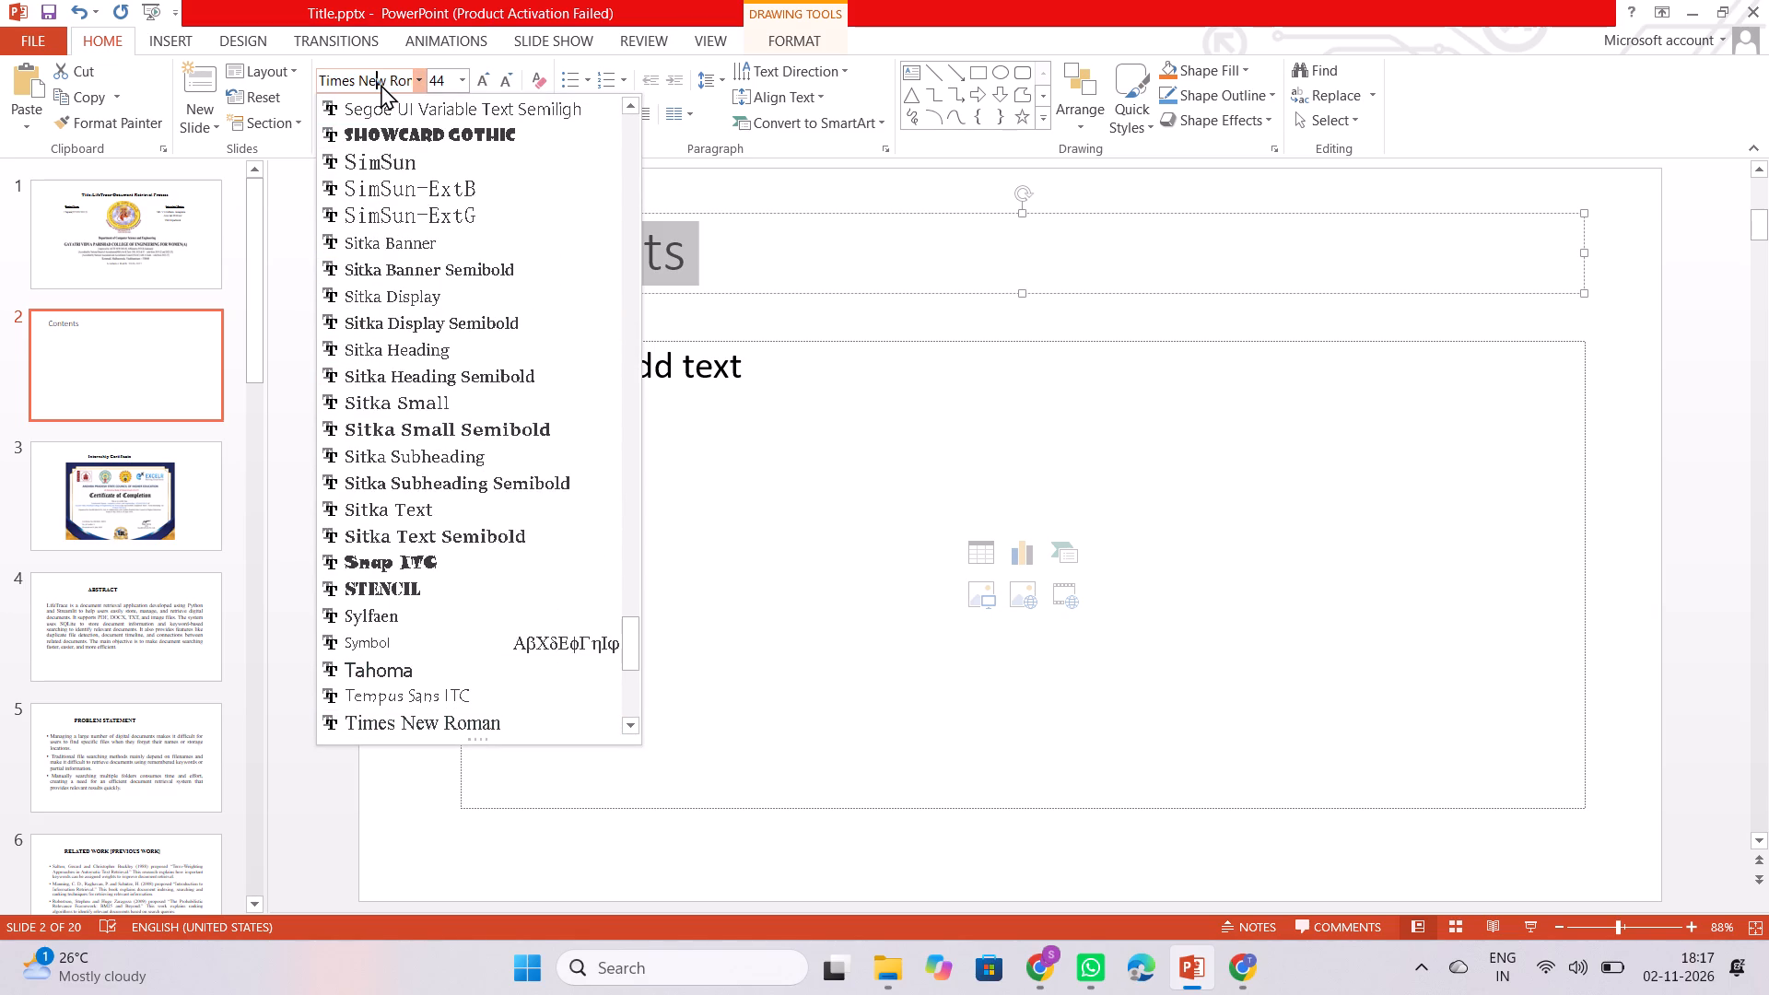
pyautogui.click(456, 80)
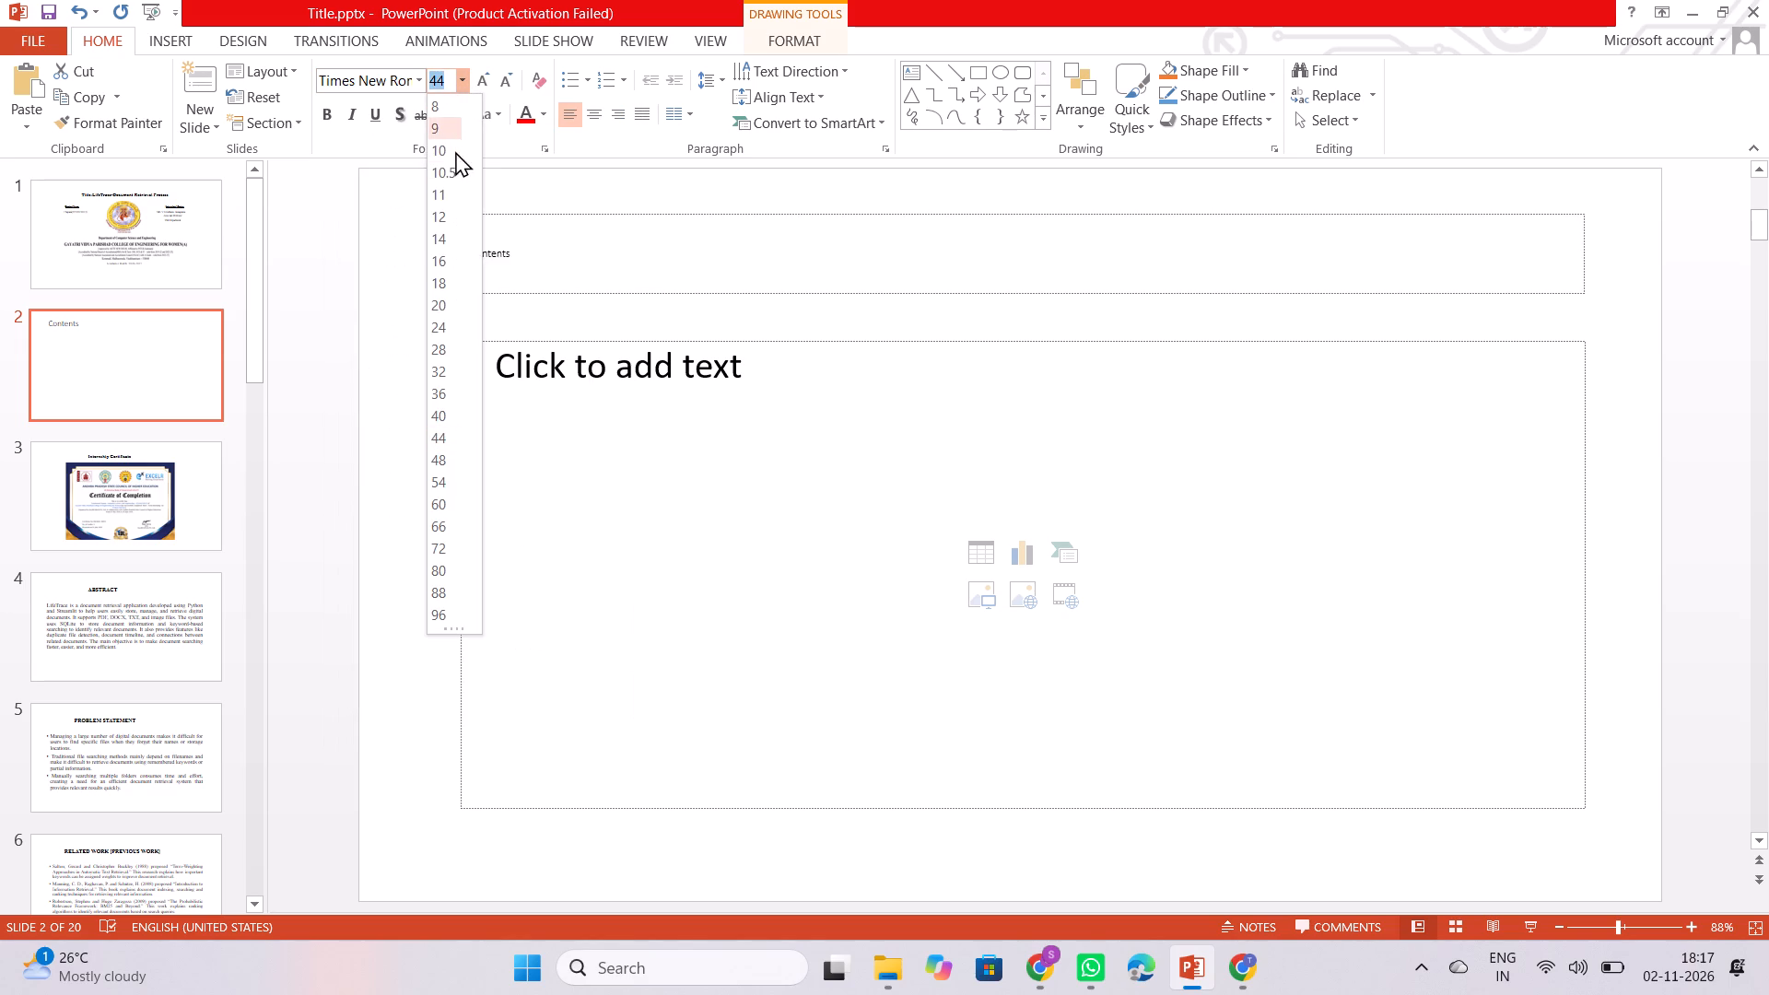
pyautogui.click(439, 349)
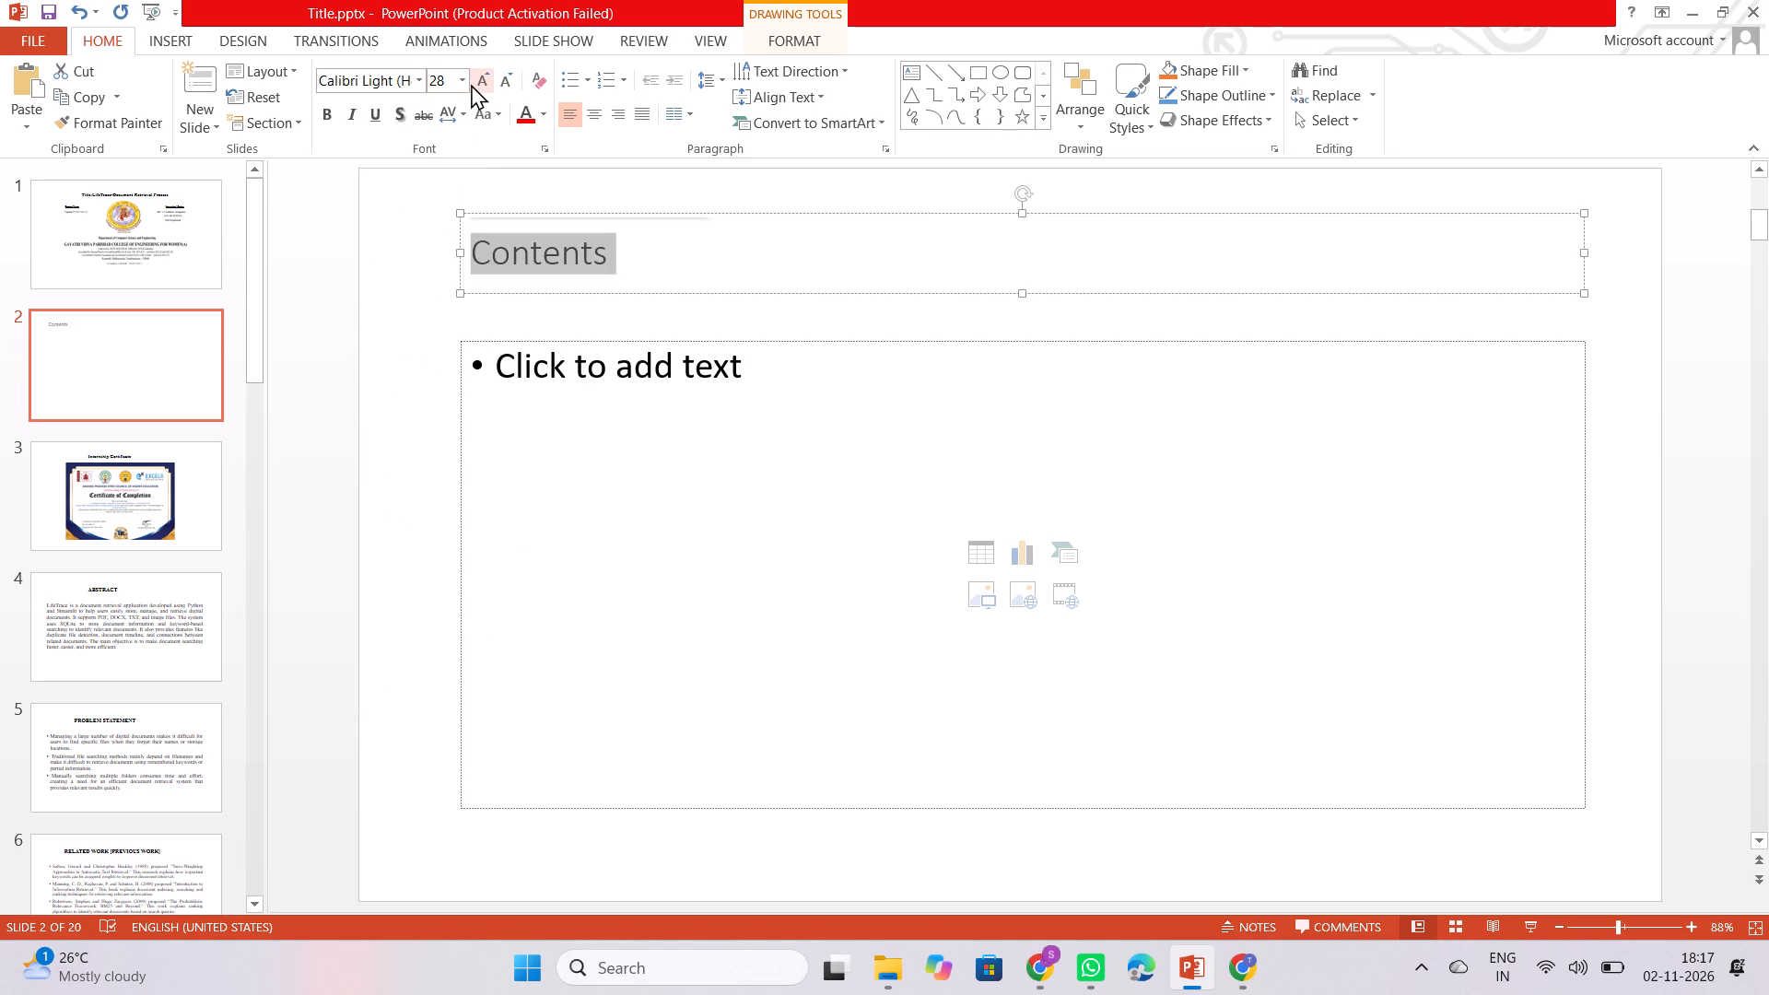
# Format slide 2's "Contents" title as bold Times New Roman at size 36.
pyautogui.click(464, 80)
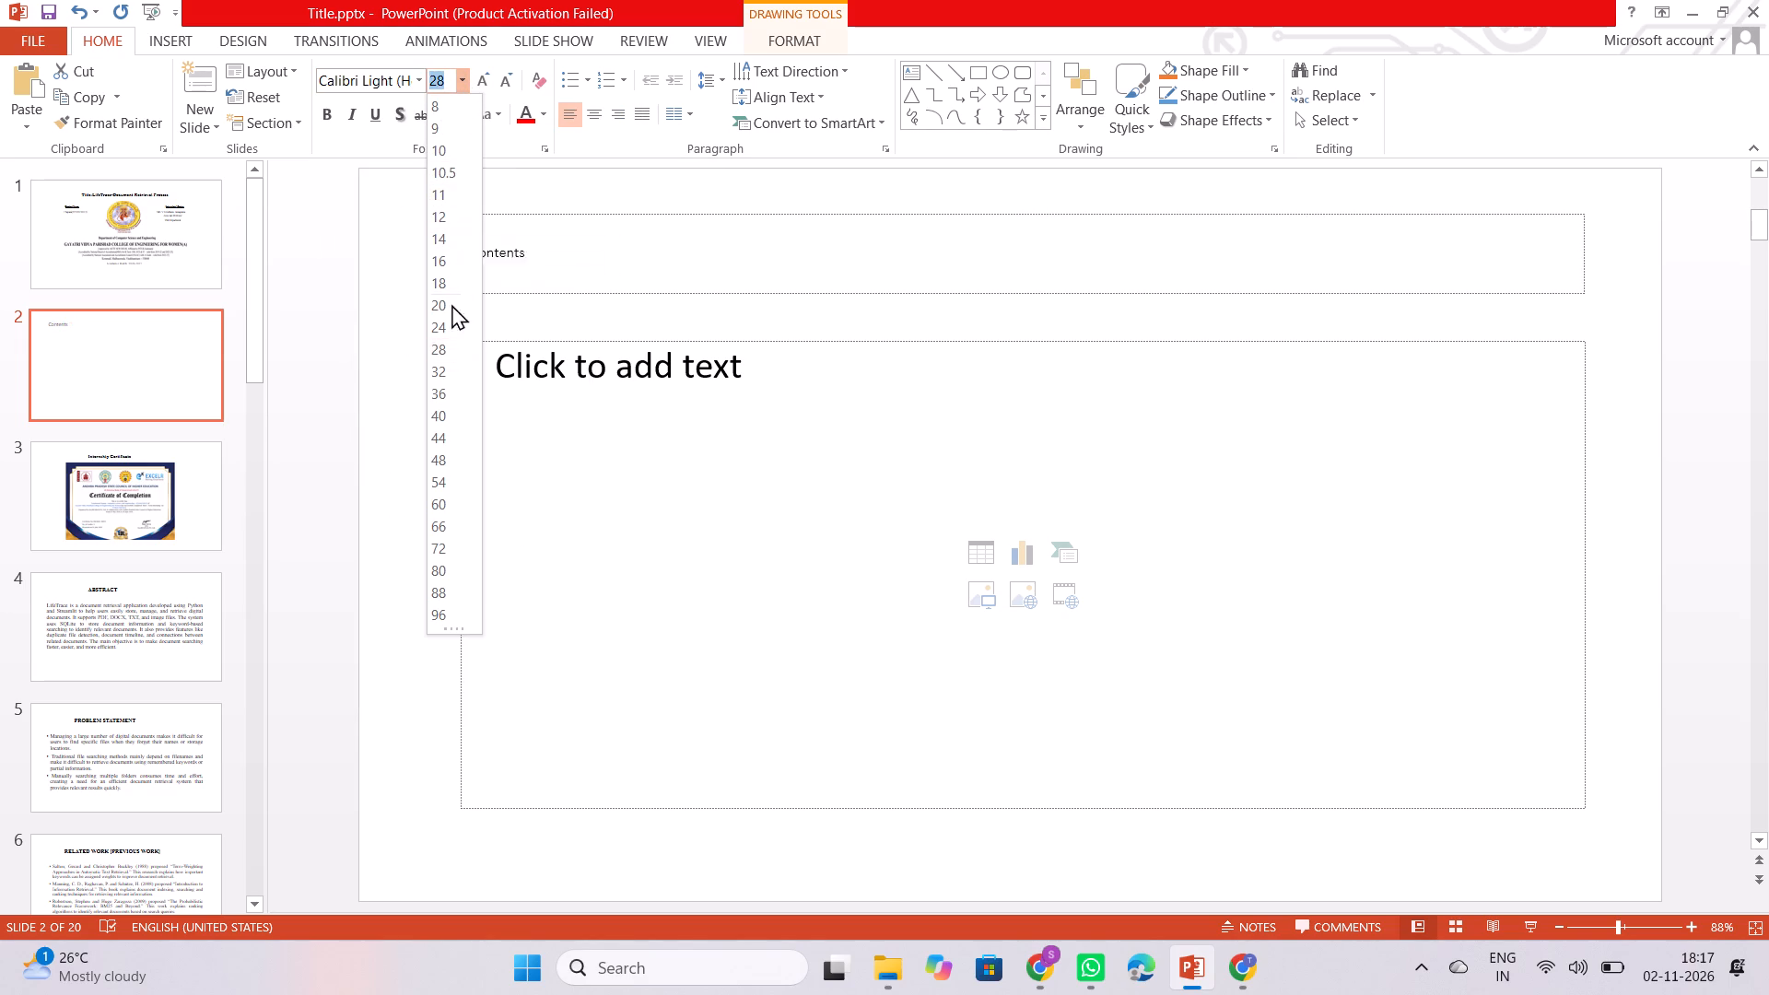
pyautogui.click(440, 392)
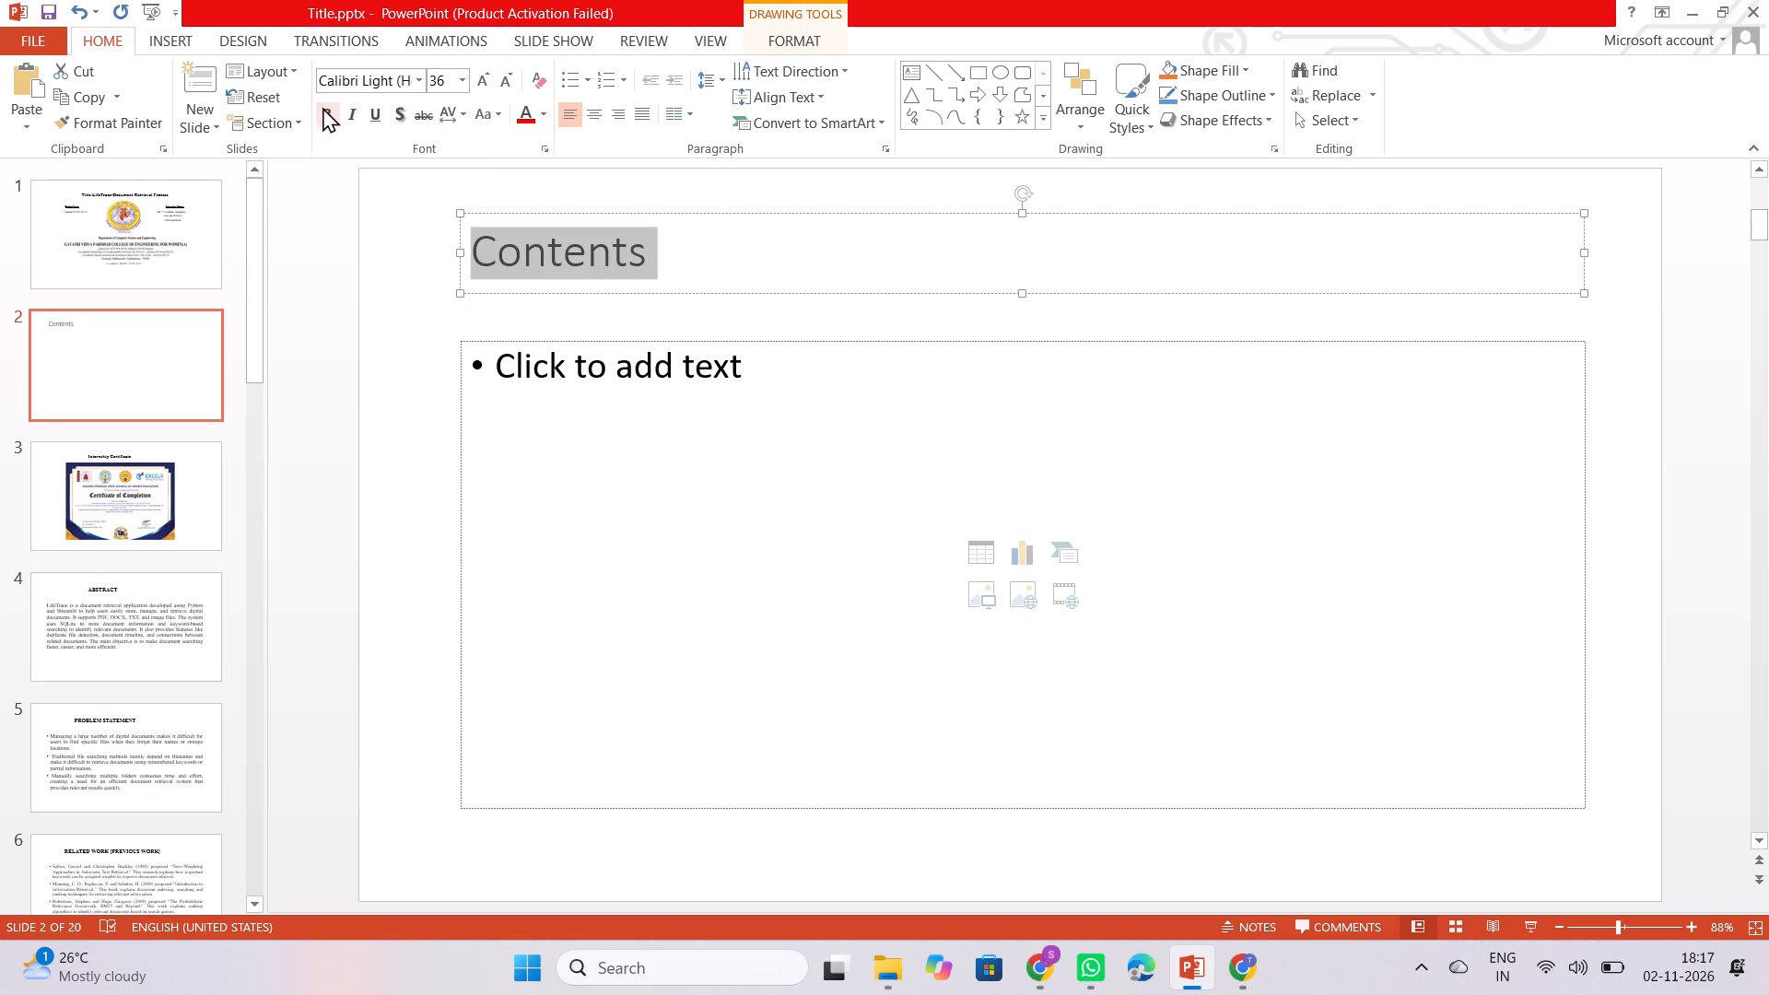
pyautogui.click(322, 107)
pyautogui.click(418, 84)
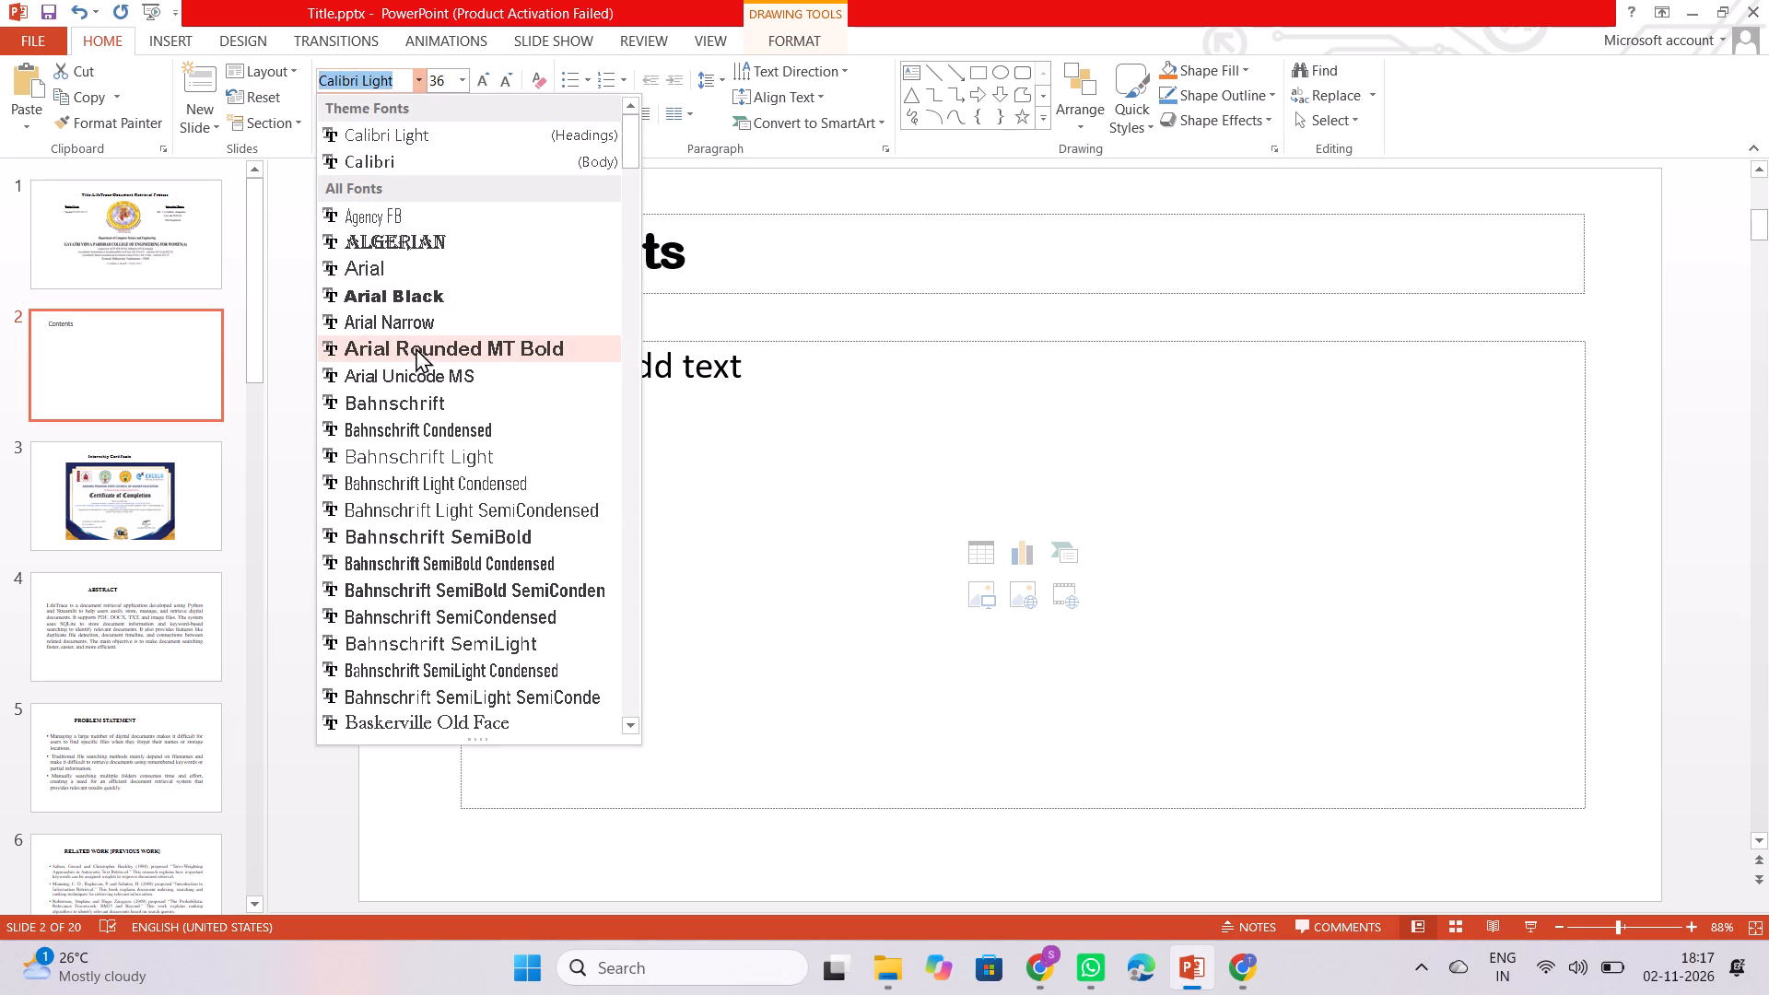
pyautogui.press('BackSpace')
pyautogui.write('time')
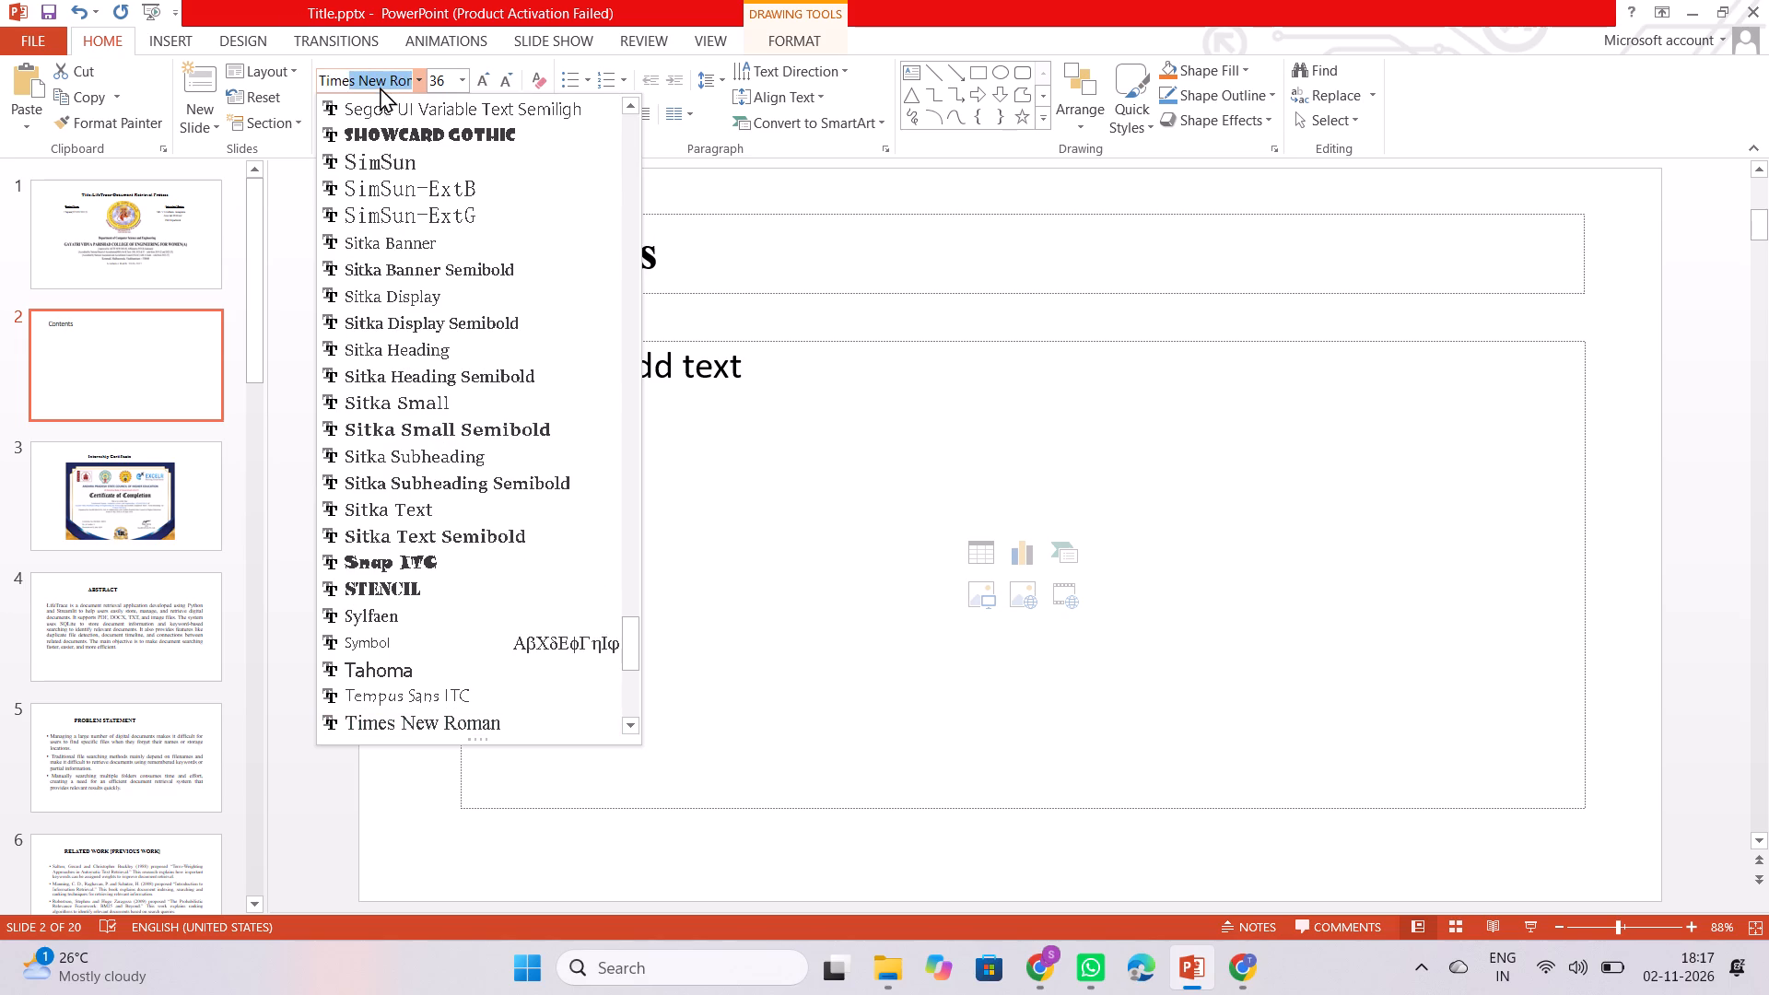
pyautogui.click(385, 82)
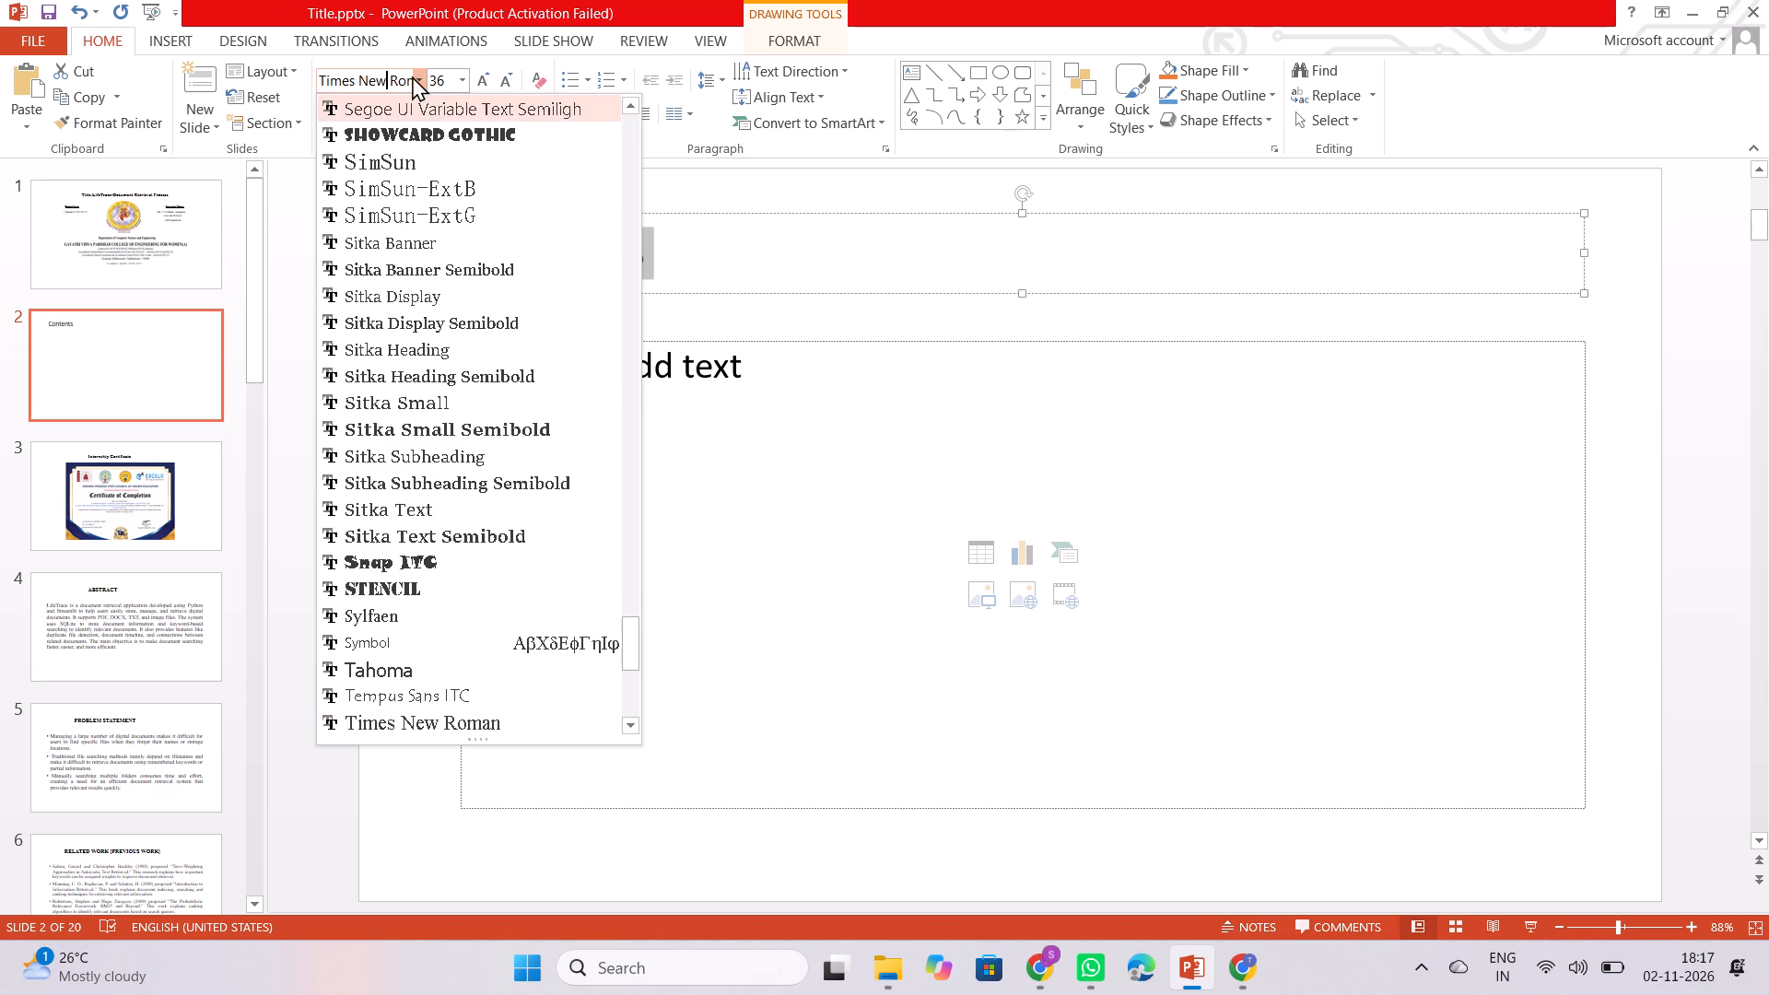
pyautogui.press('Return')
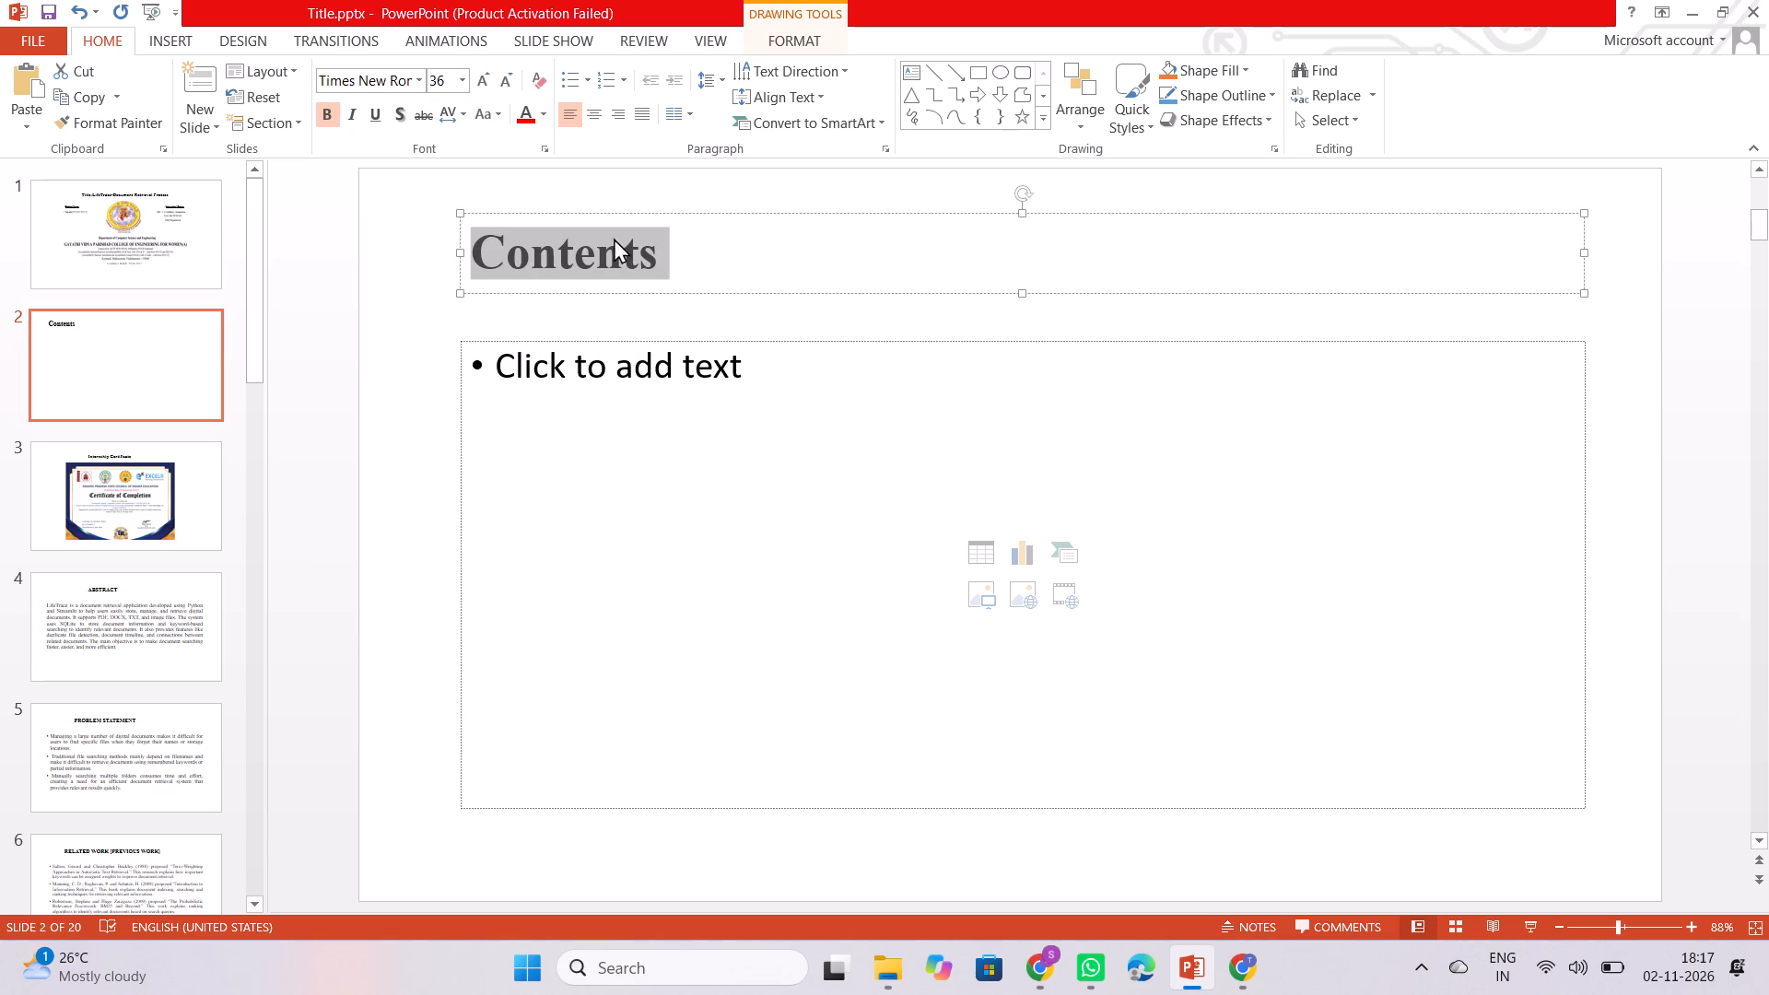
# Indent the "Contents" title by three tab stops so it sits nearer the middle of slide 2.
pyautogui.press('Tab')
pyautogui.press('Tab')
pyautogui.click(708, 253)
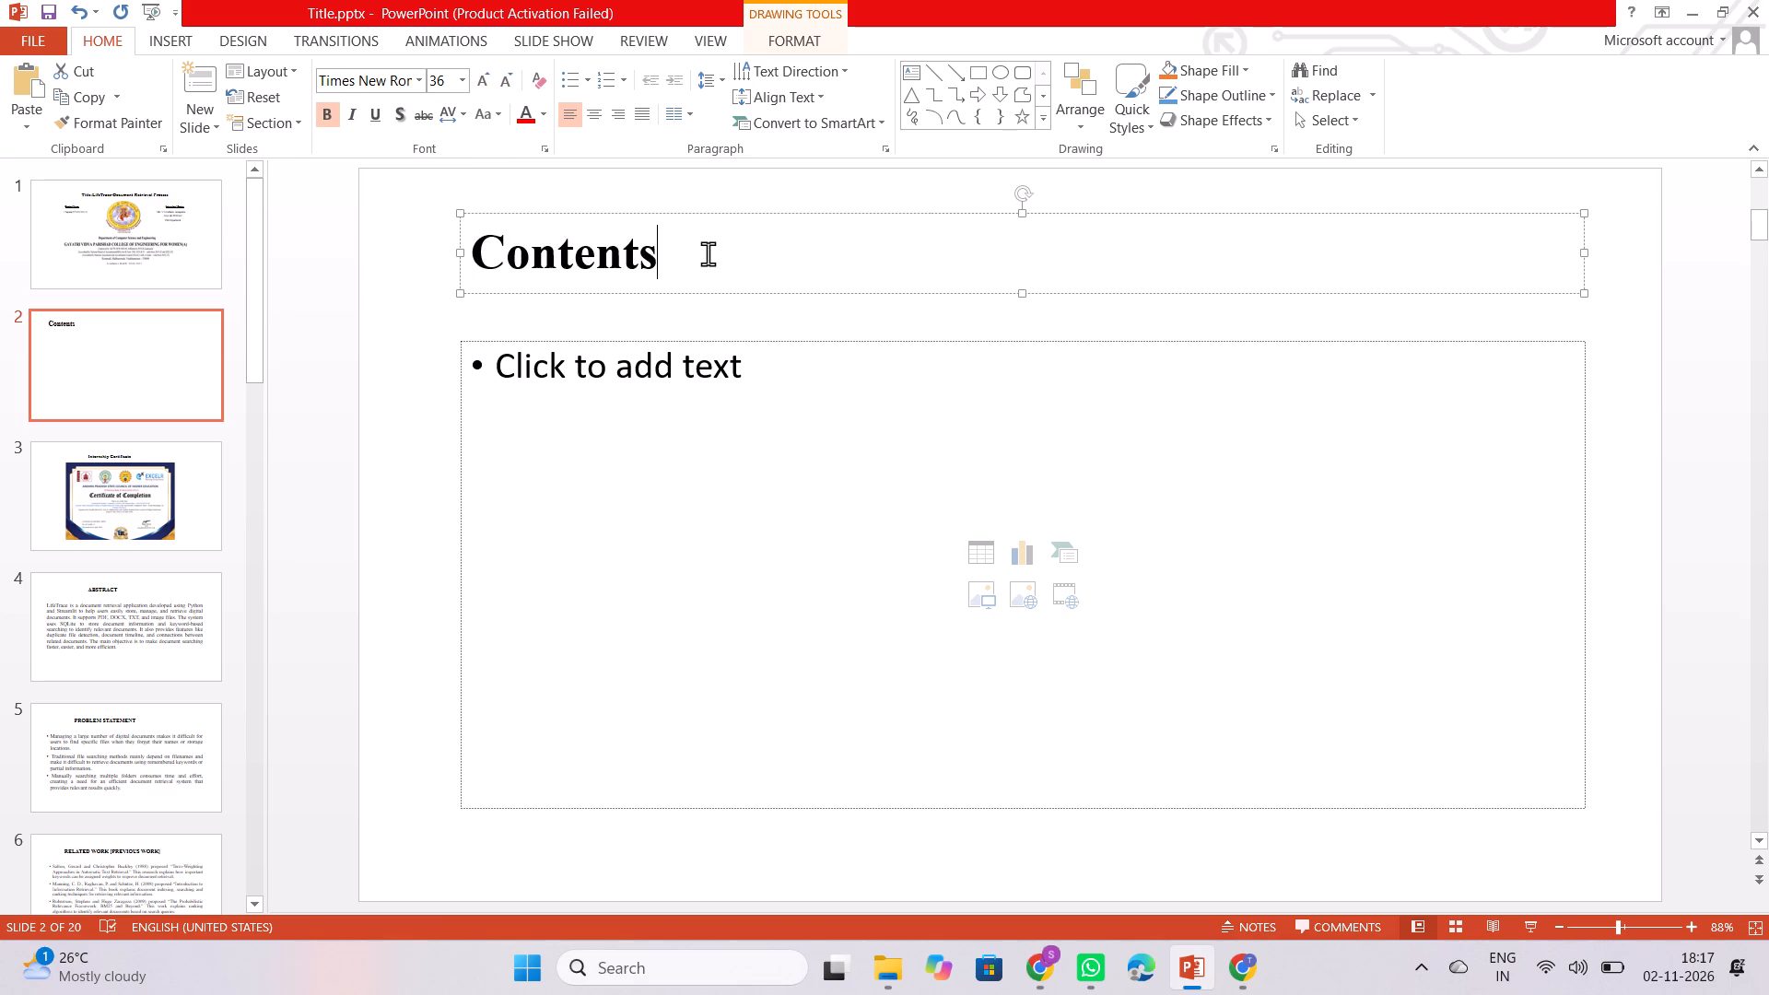
pyautogui.click(473, 256)
pyautogui.press('Tab')
pyautogui.press('Tab')
pyautogui.press('Tab')
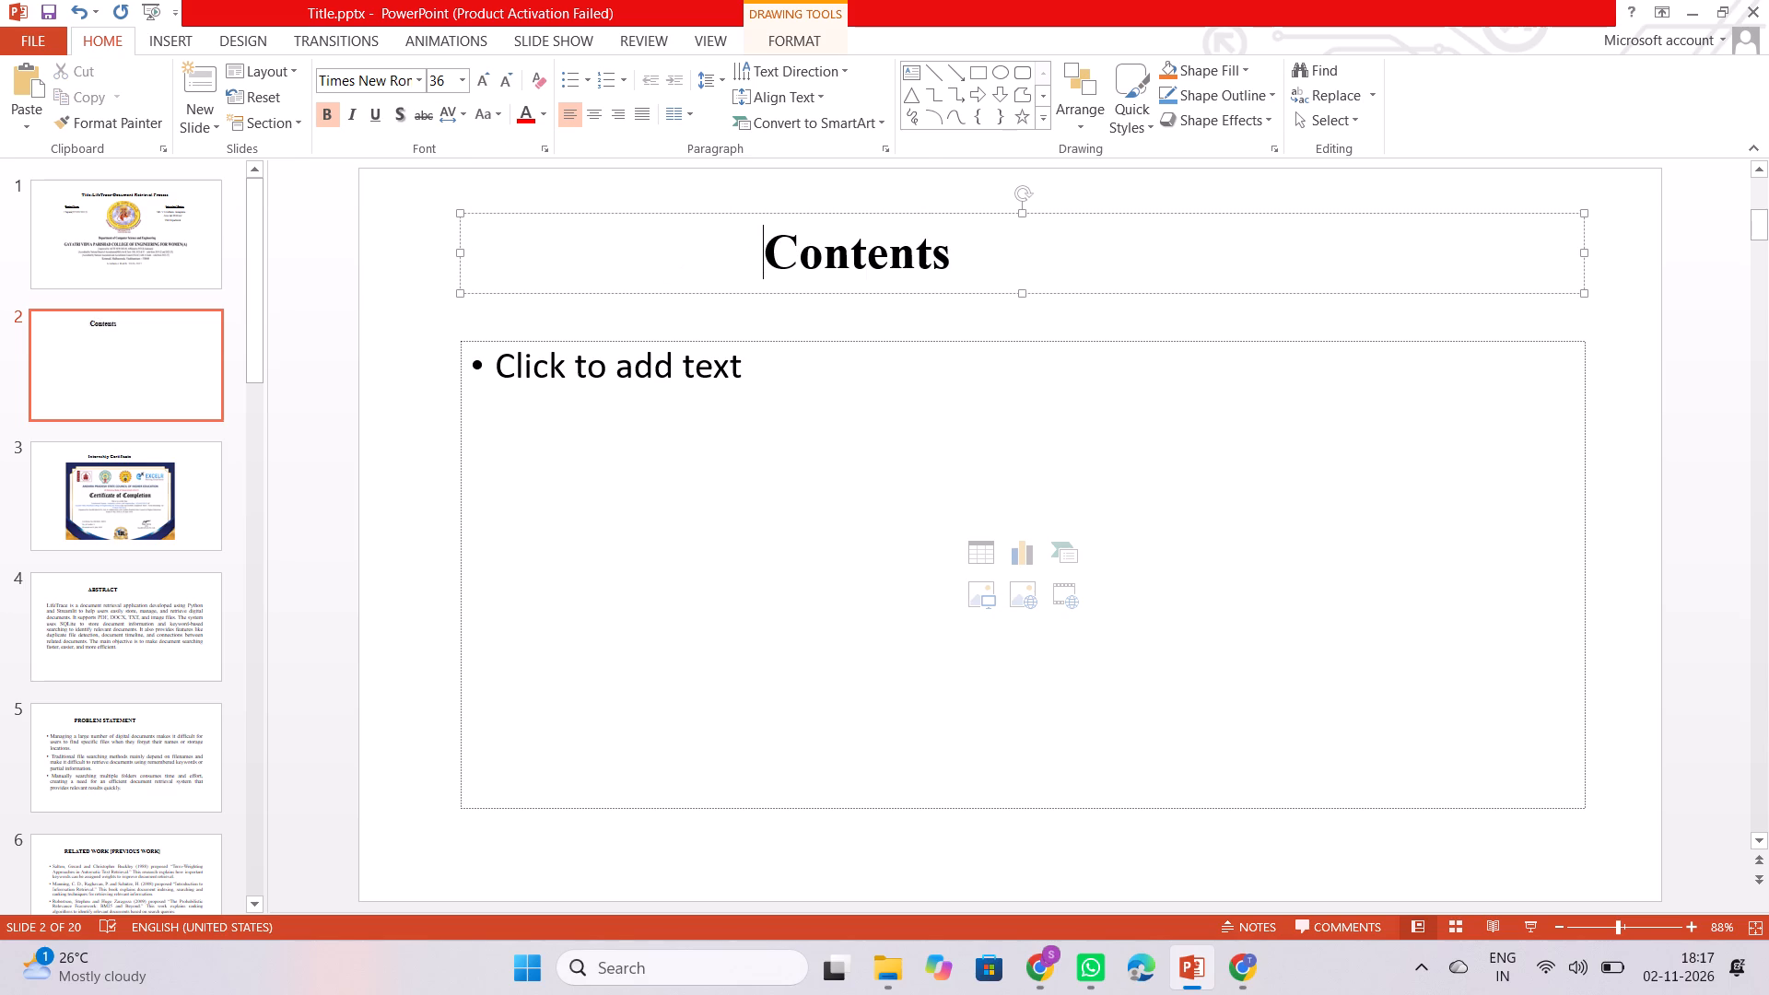
# Enlarge slide 2's body placeholder upward to just below the title text and downward close to the slide's bottom edge.
pyautogui.click(588, 392)
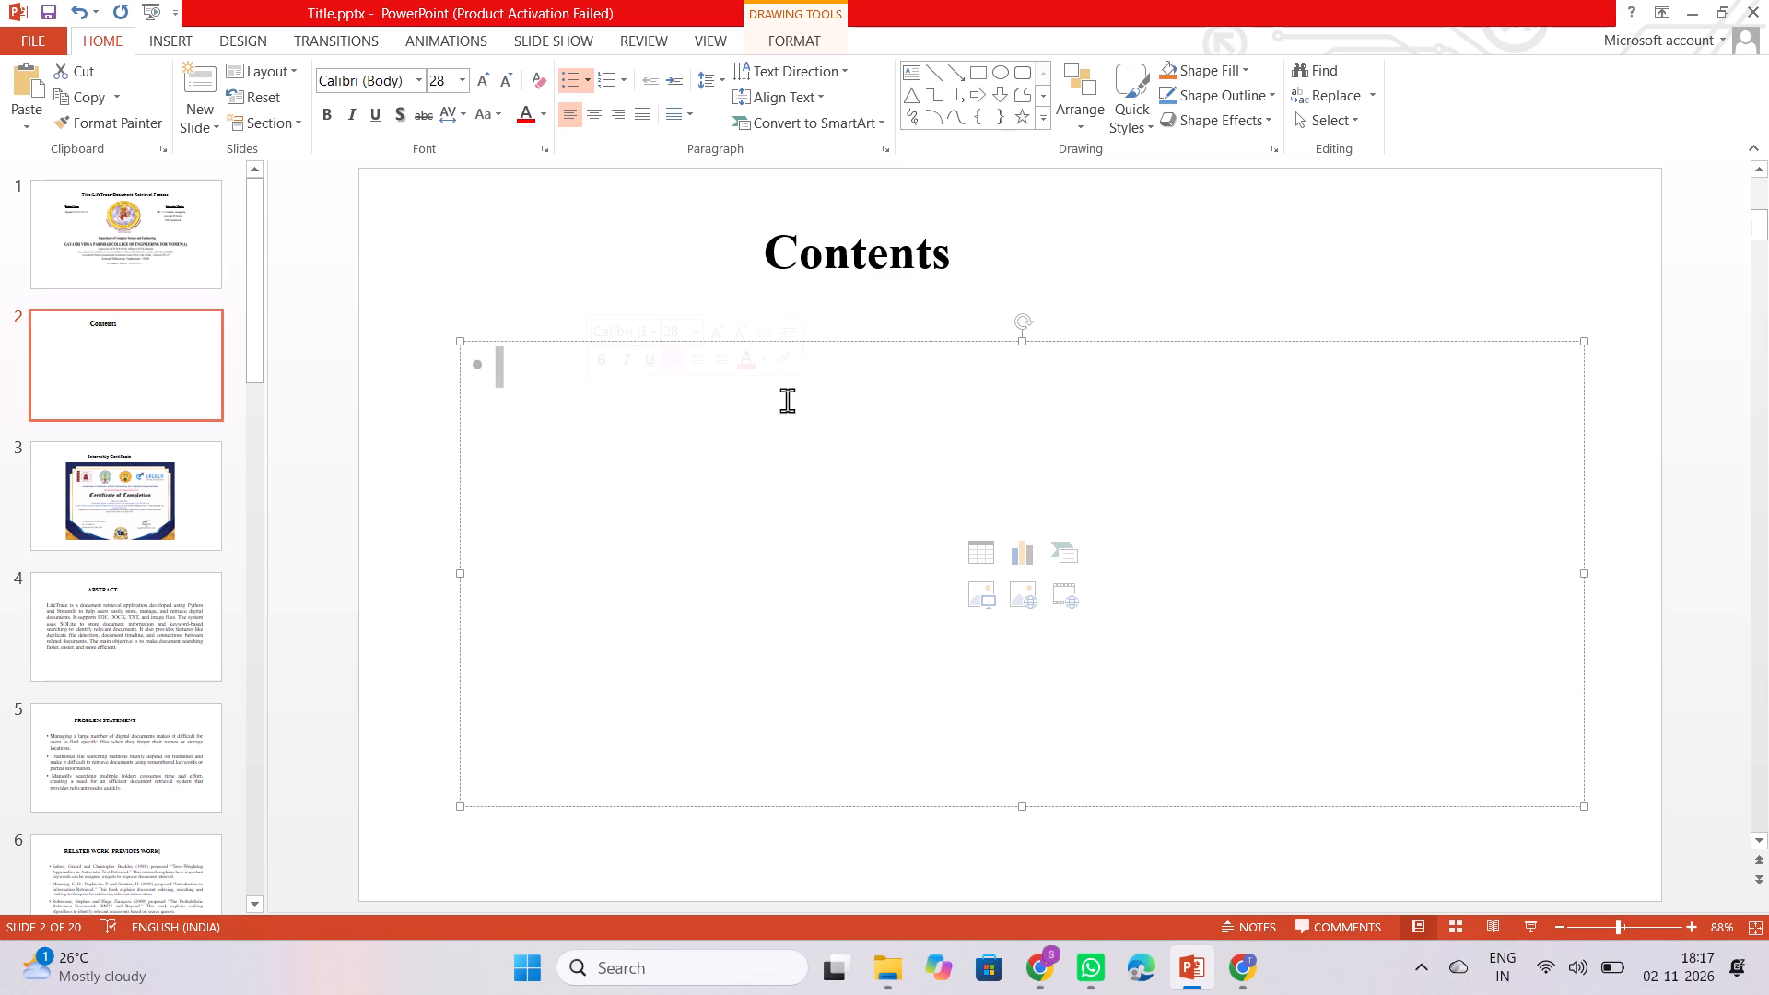
pyautogui.moveTo(1020, 338); pyautogui.dragTo(1016, 322)
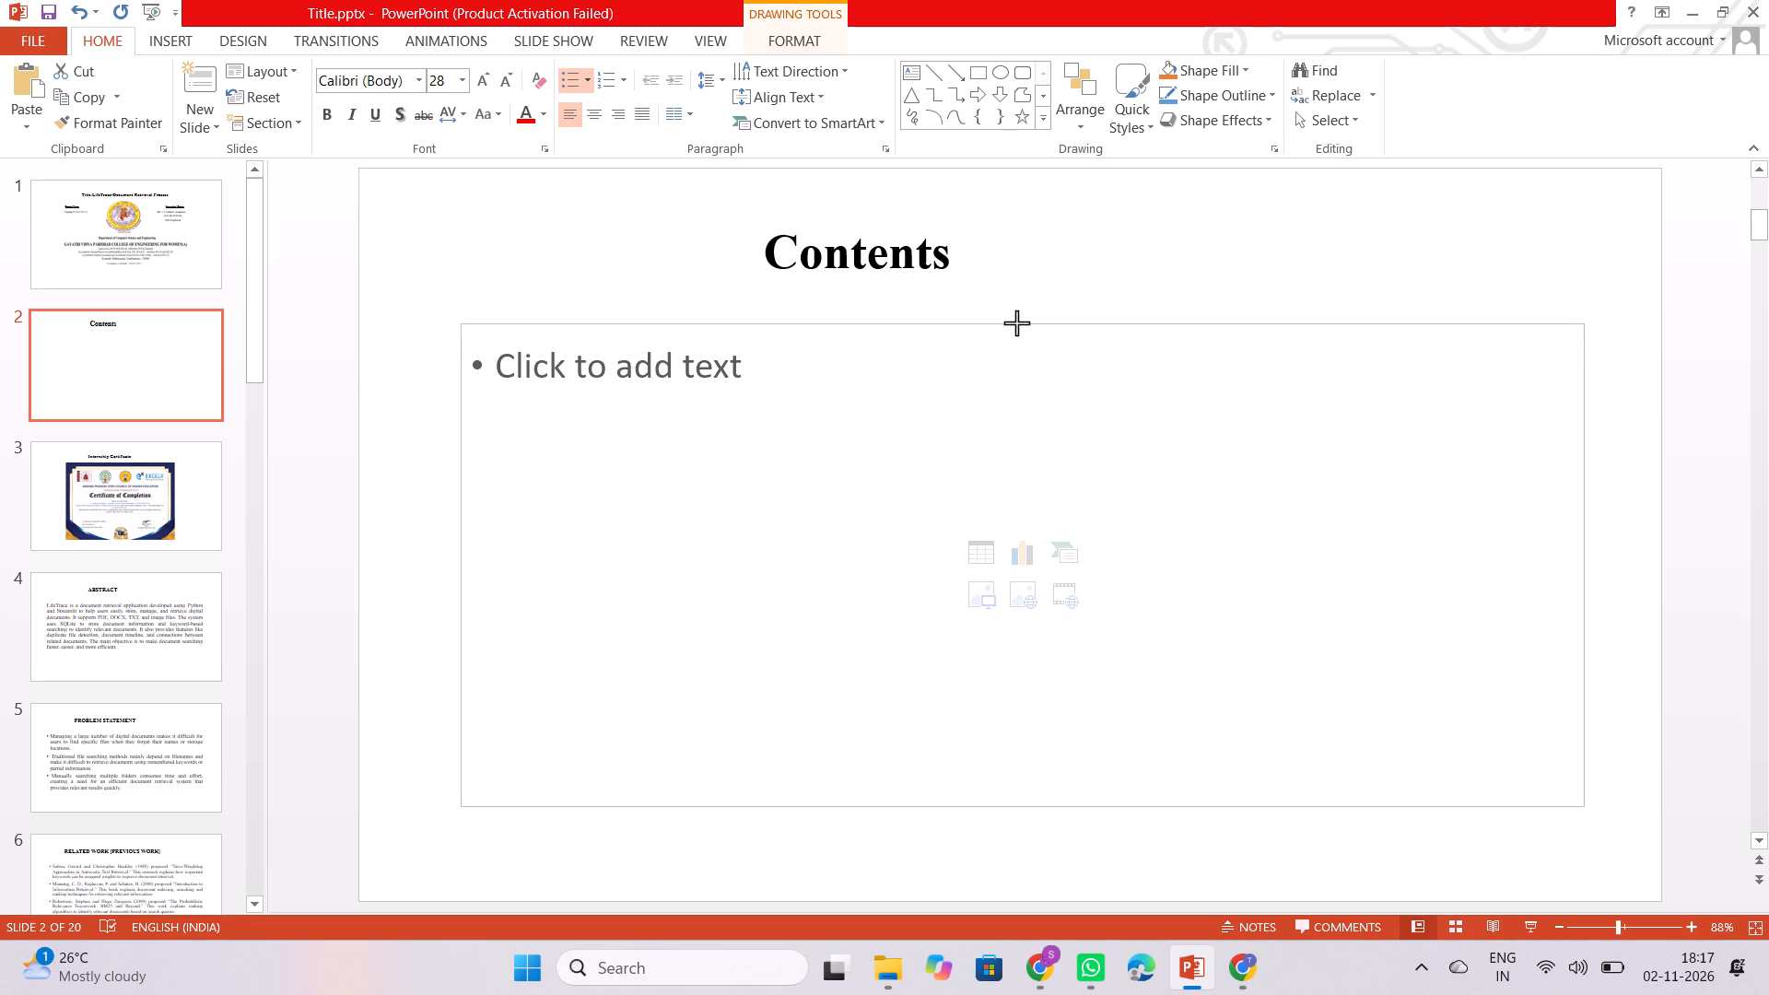
pyautogui.moveTo(1016, 322); pyautogui.dragTo(1013, 287)
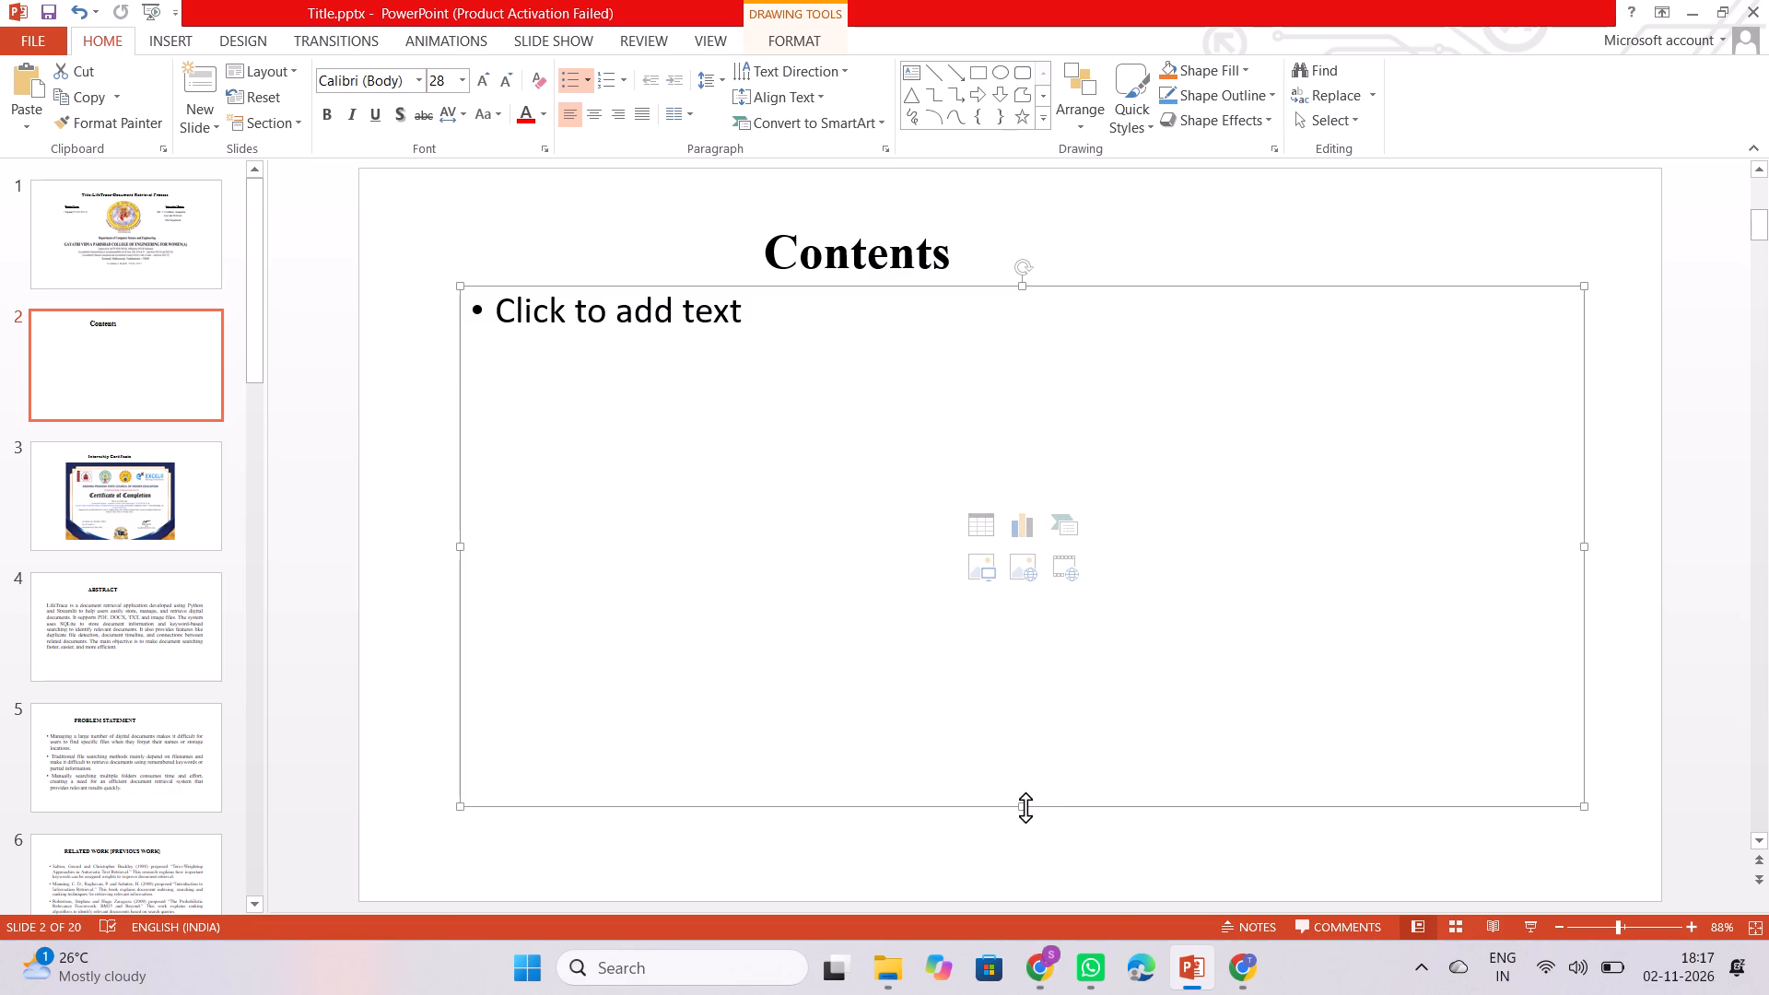
pyautogui.moveTo(1025, 807); pyautogui.dragTo(1031, 862)
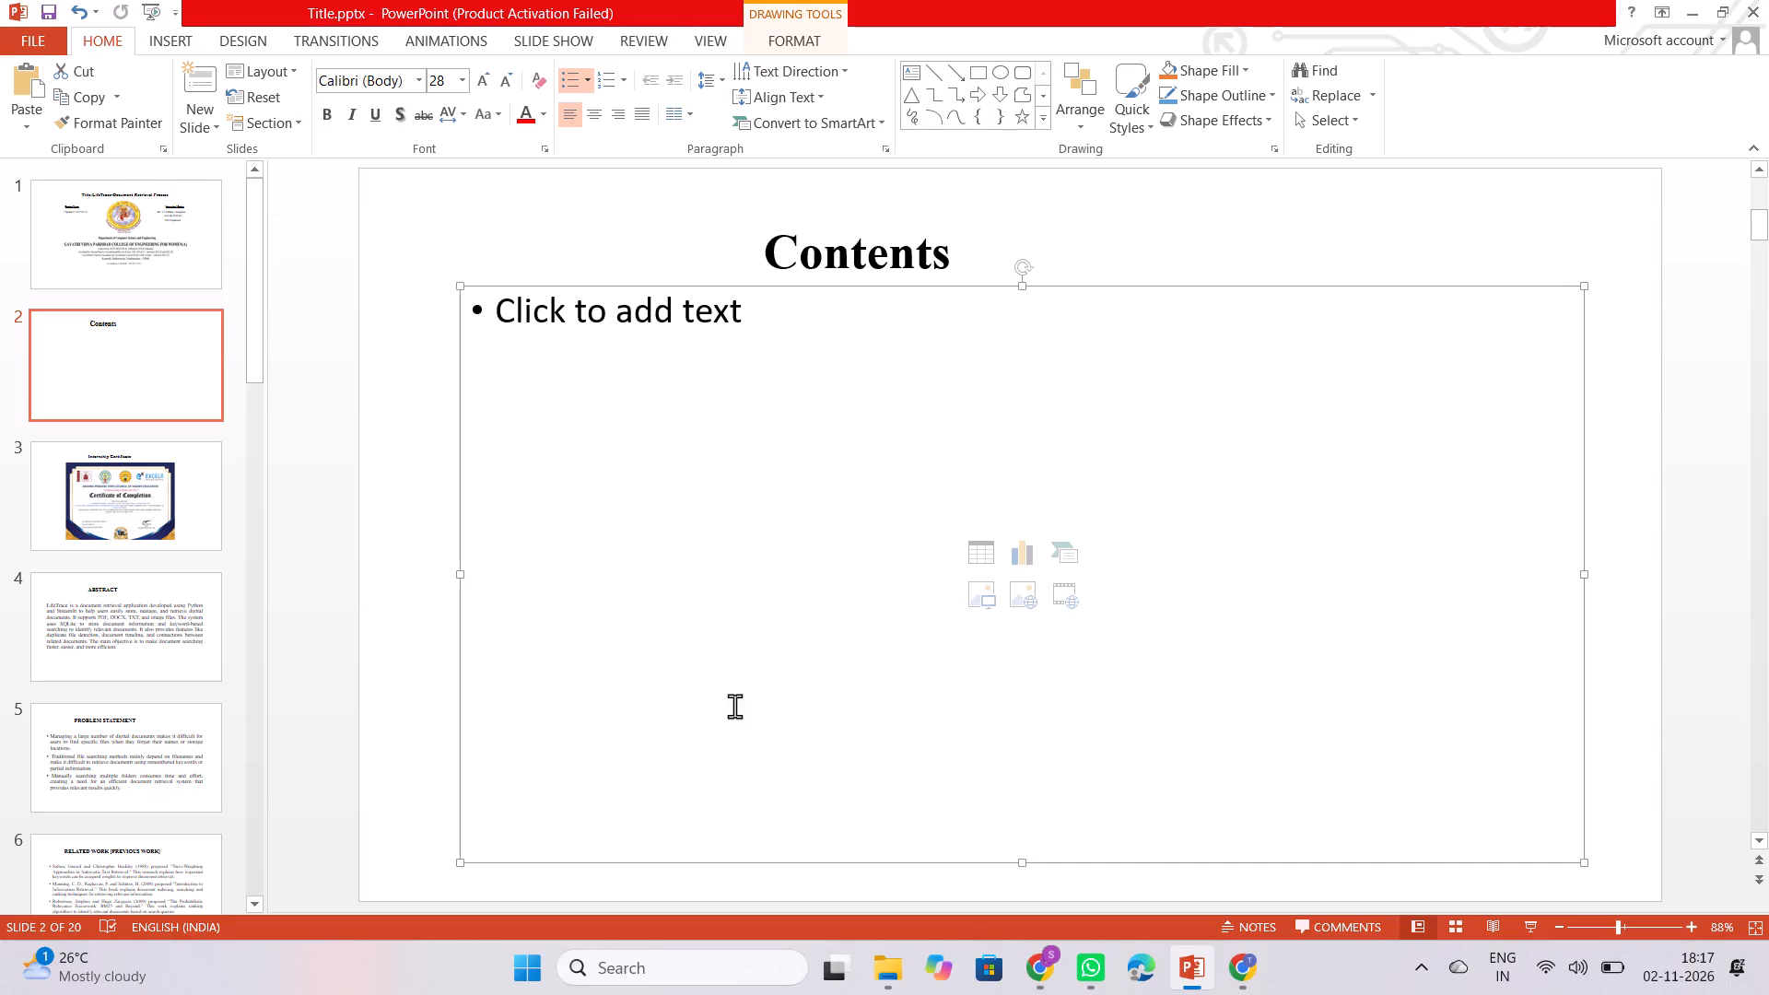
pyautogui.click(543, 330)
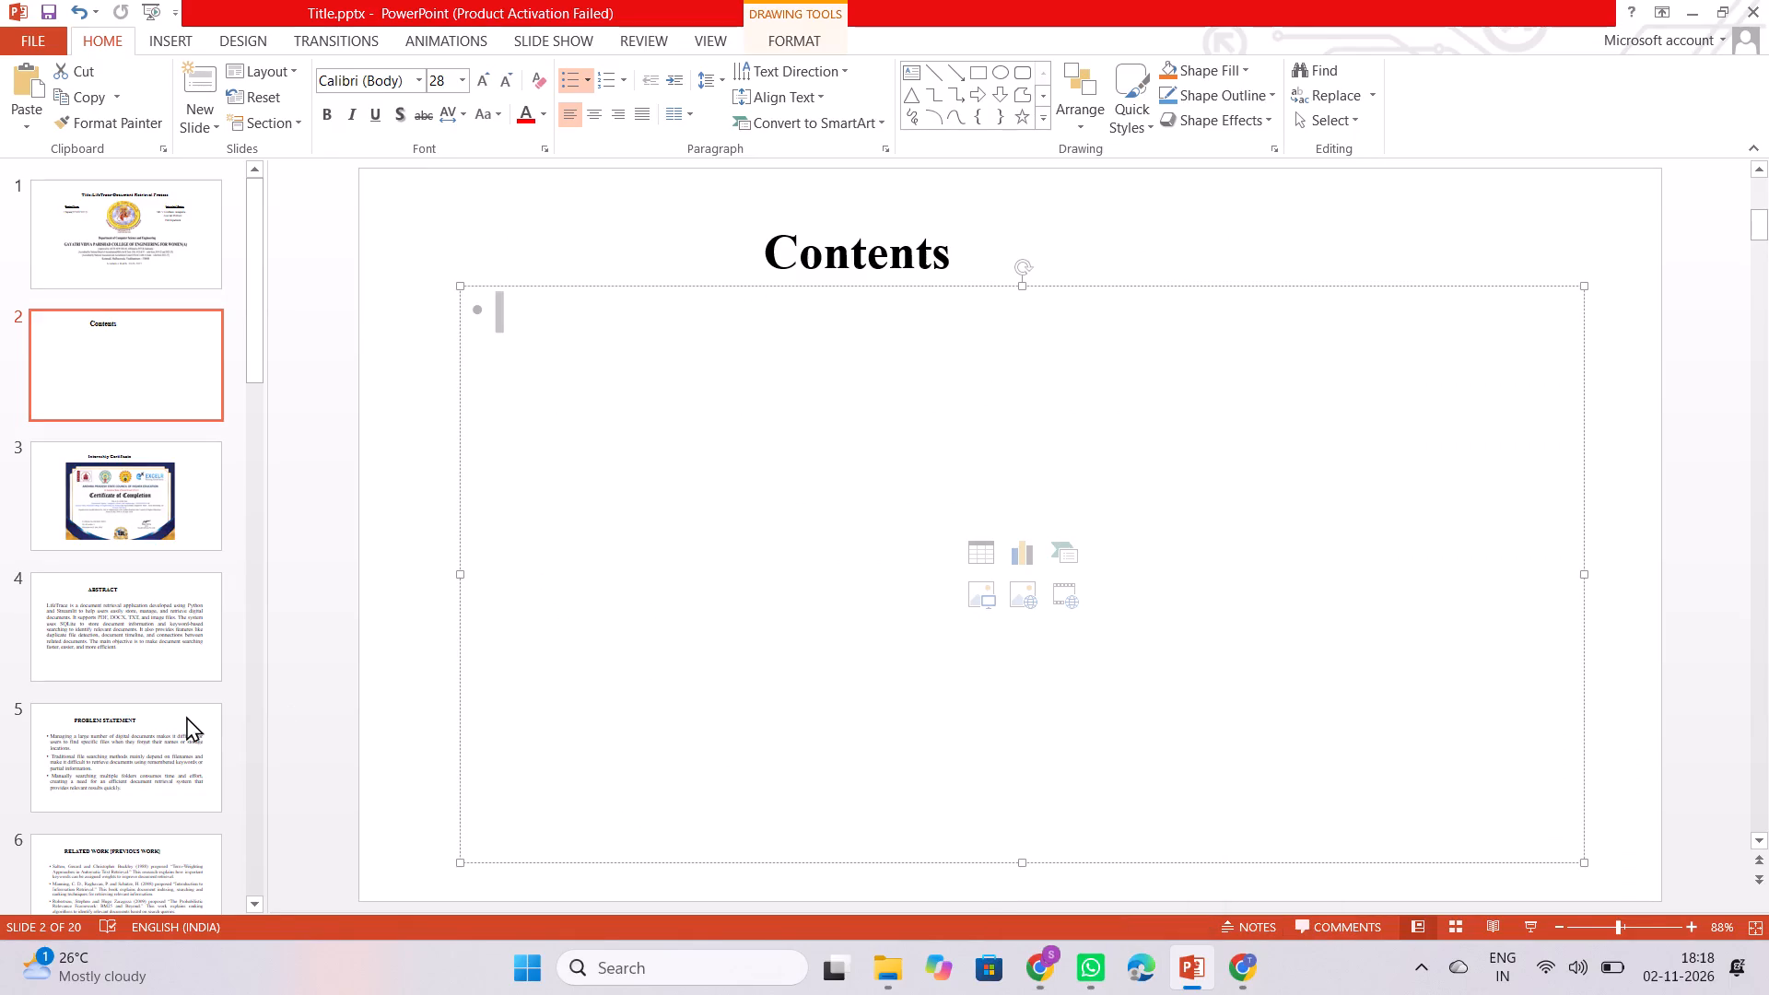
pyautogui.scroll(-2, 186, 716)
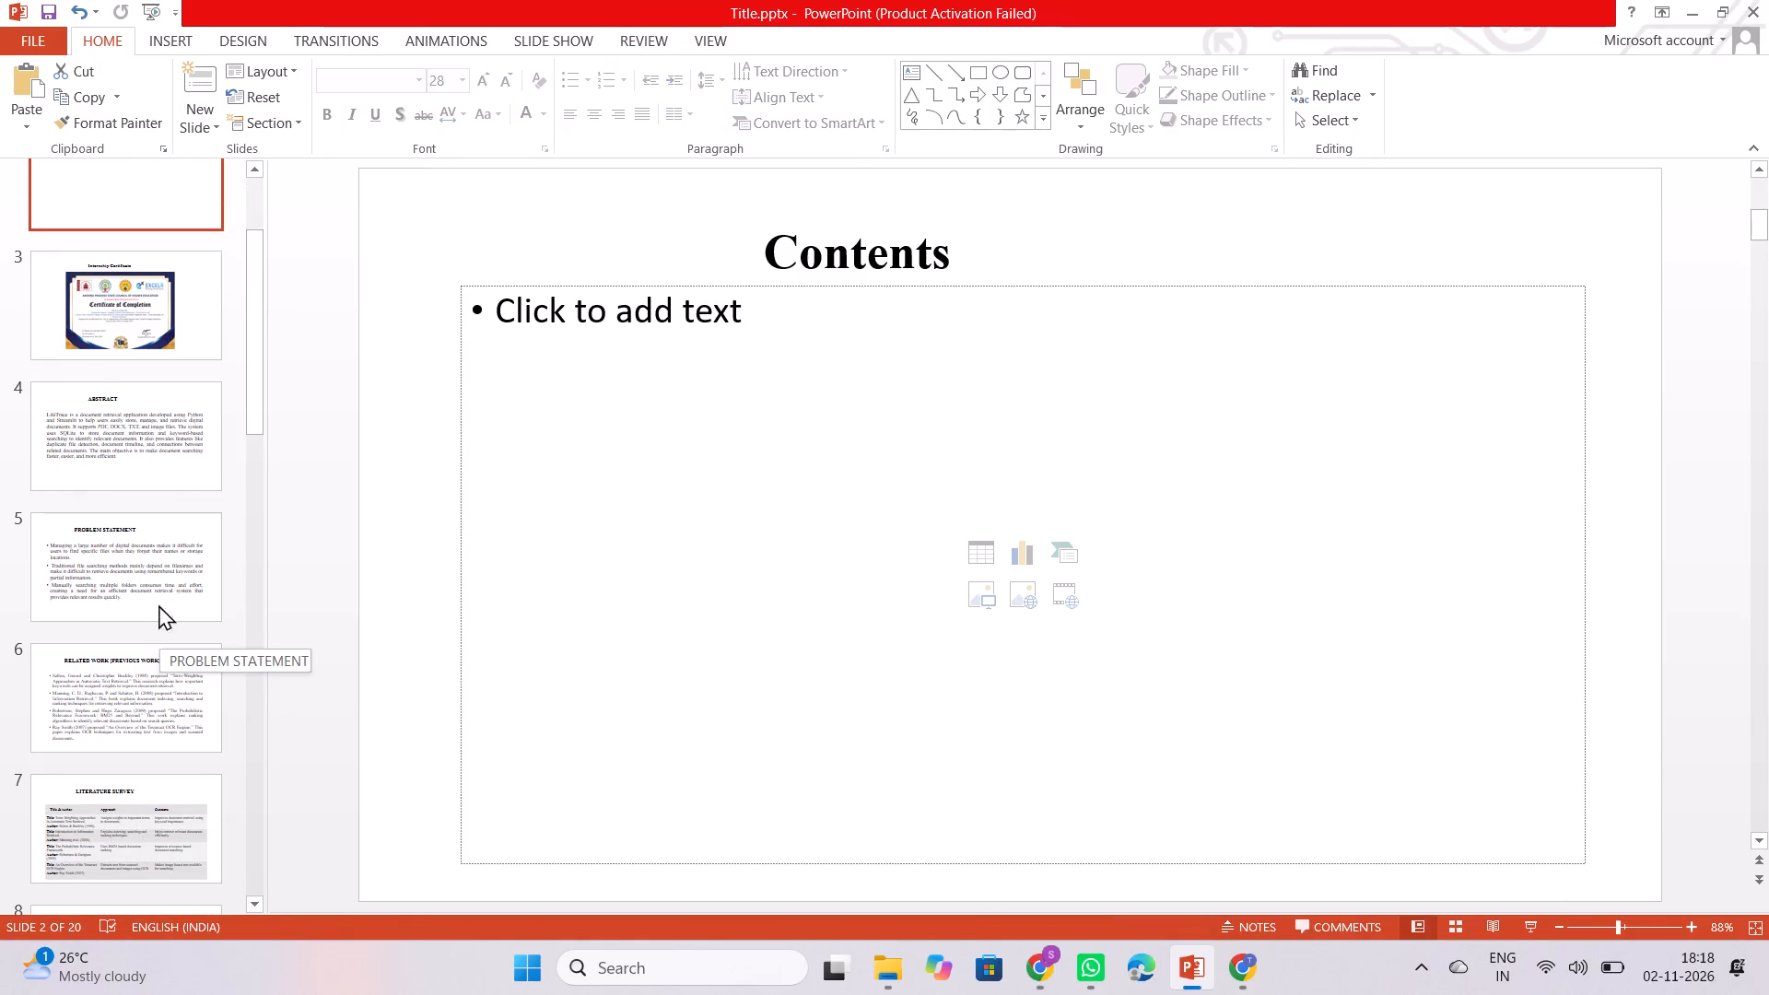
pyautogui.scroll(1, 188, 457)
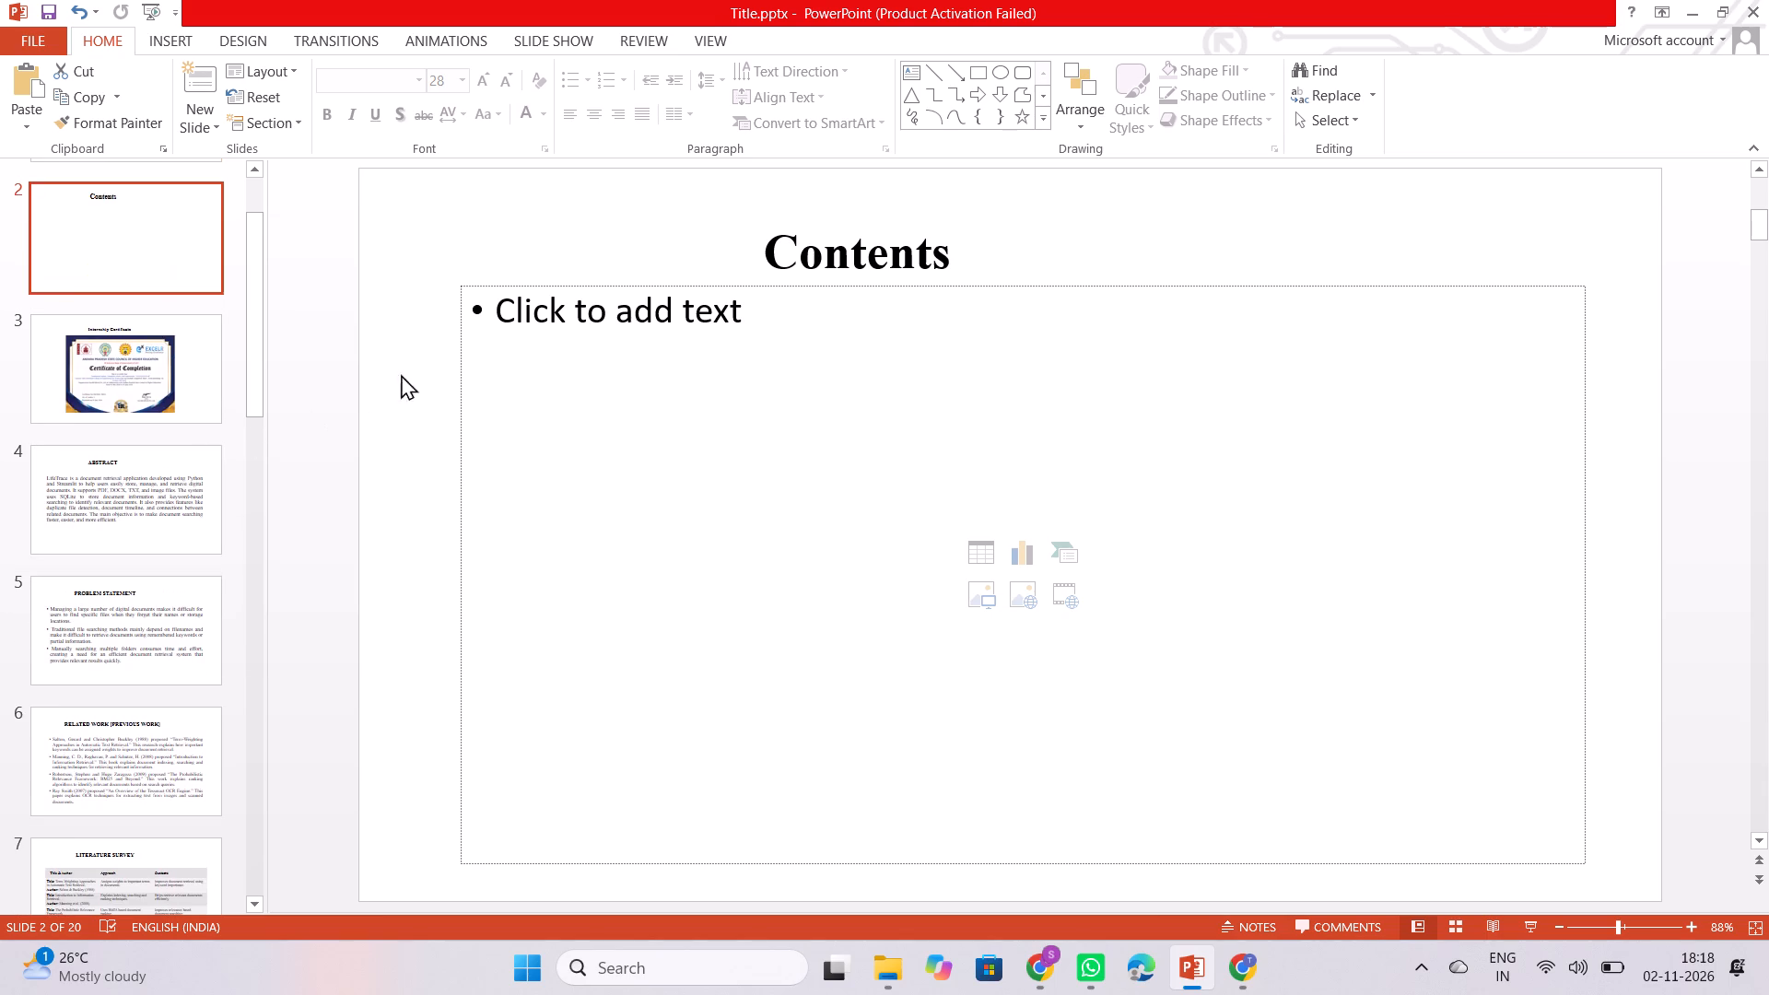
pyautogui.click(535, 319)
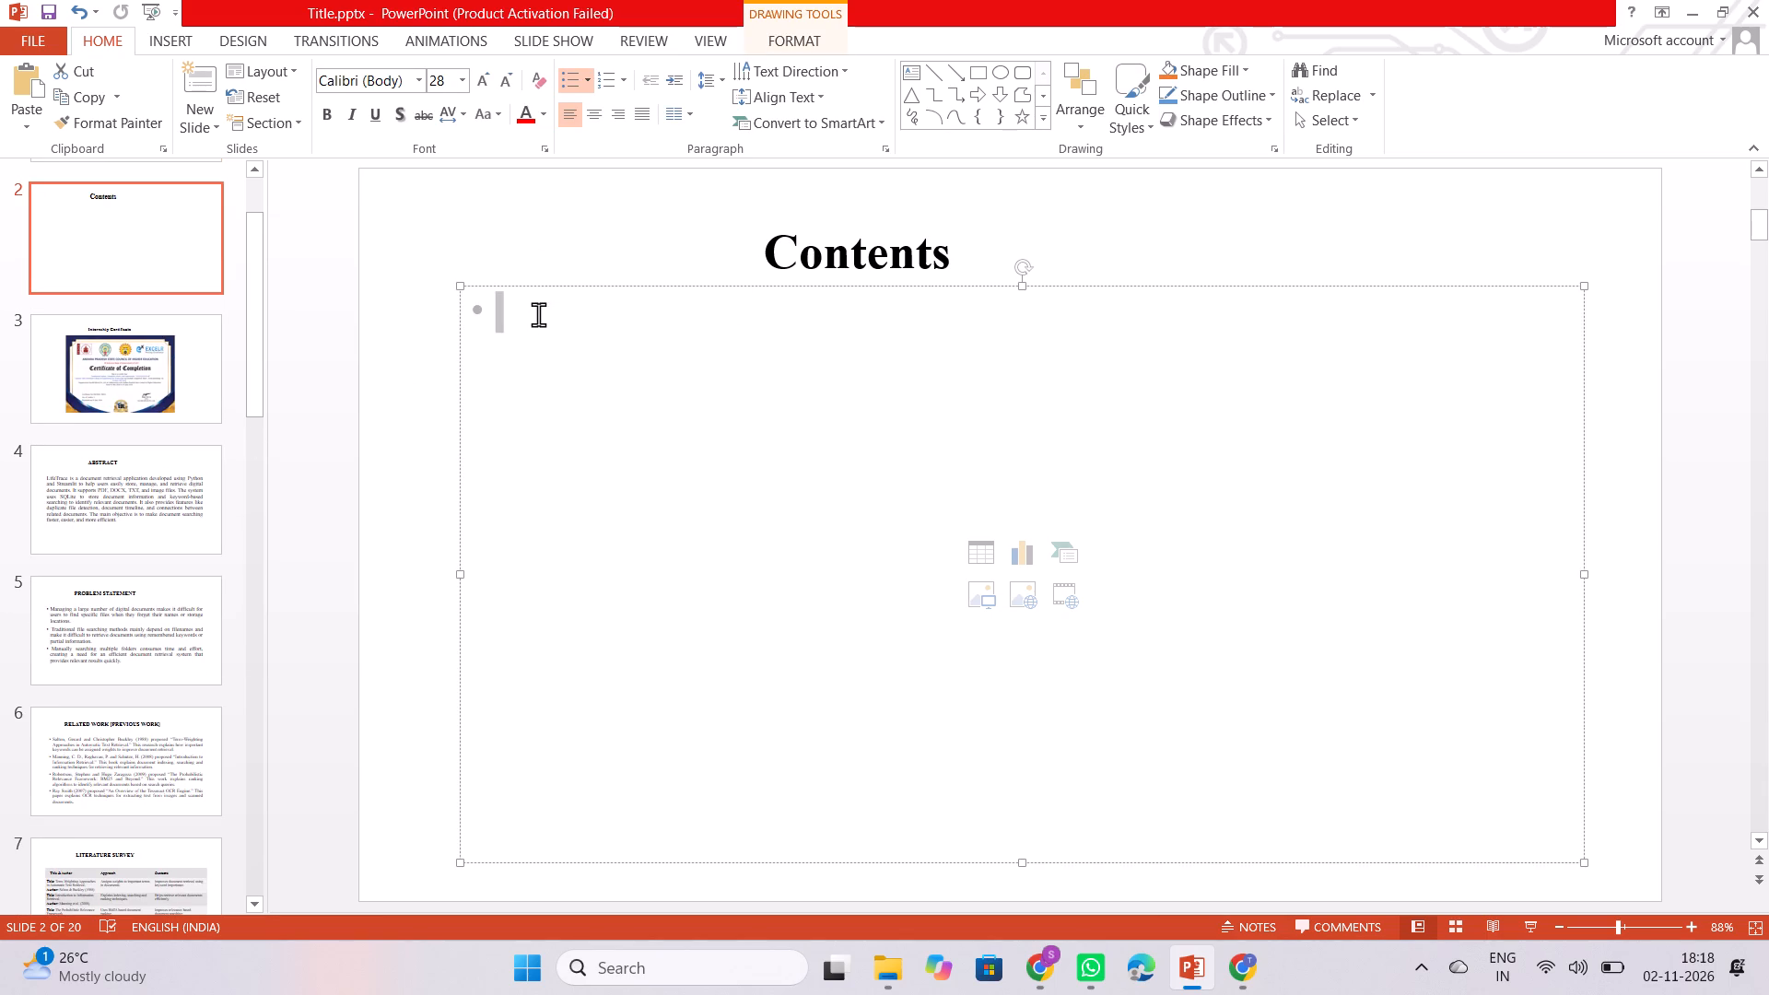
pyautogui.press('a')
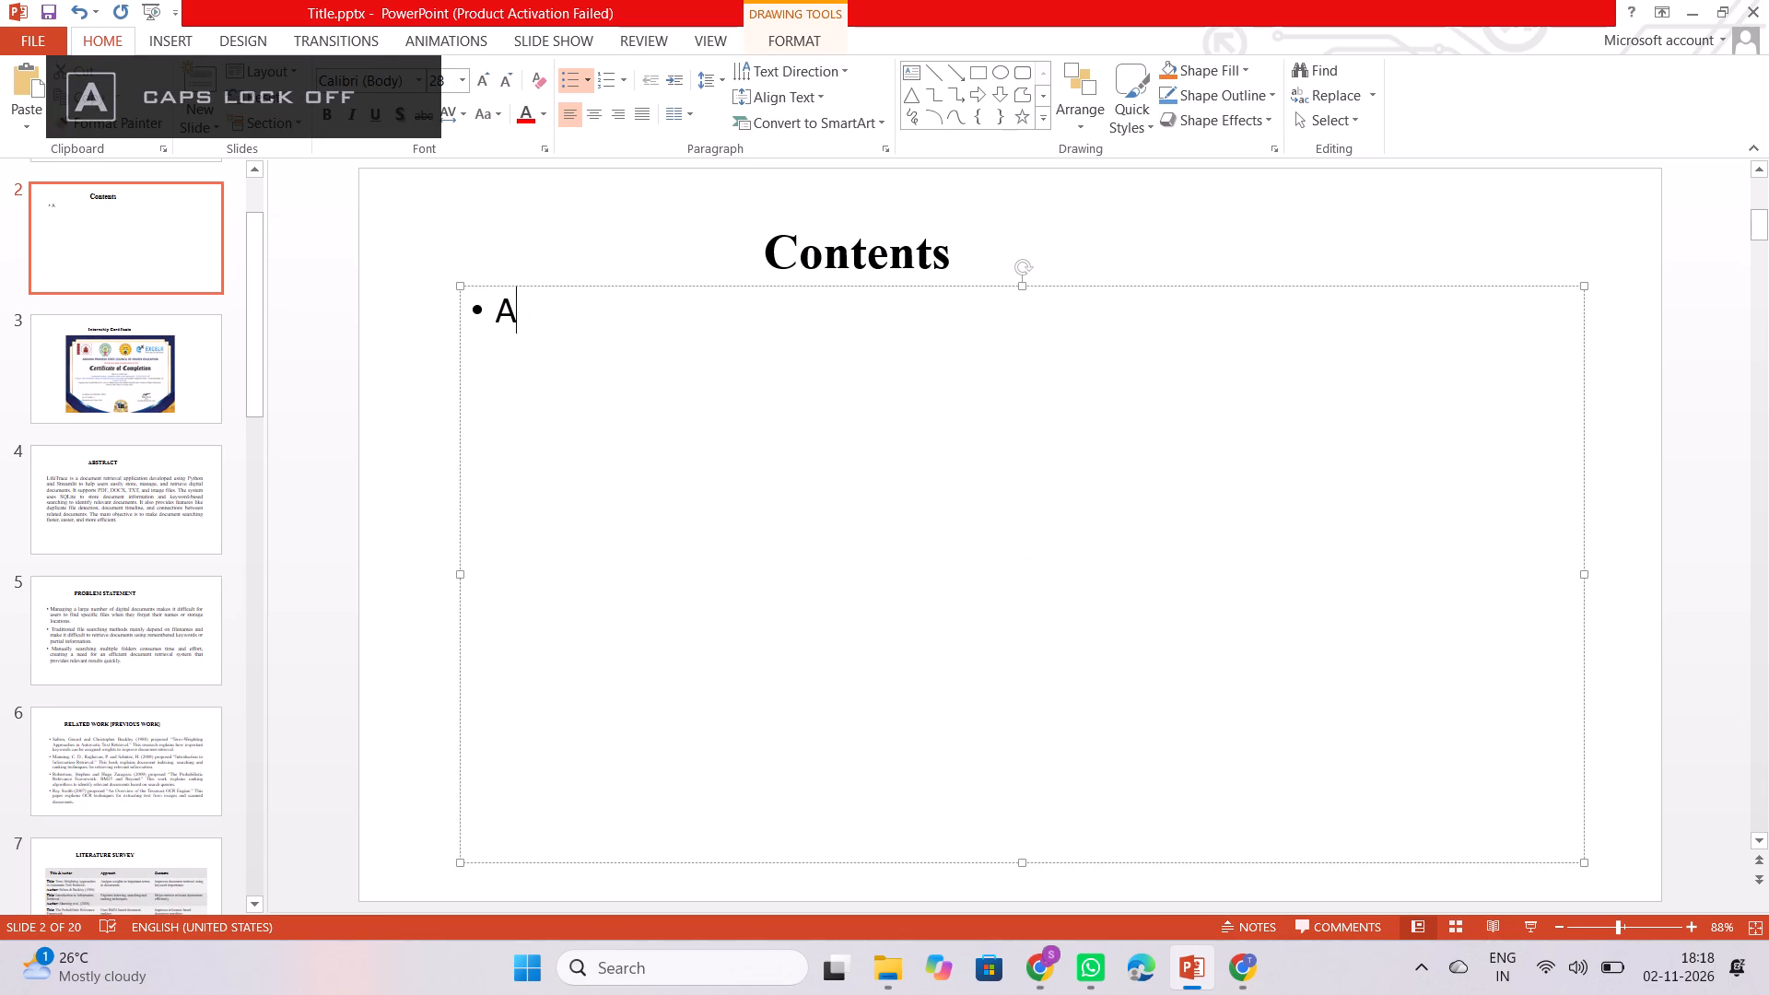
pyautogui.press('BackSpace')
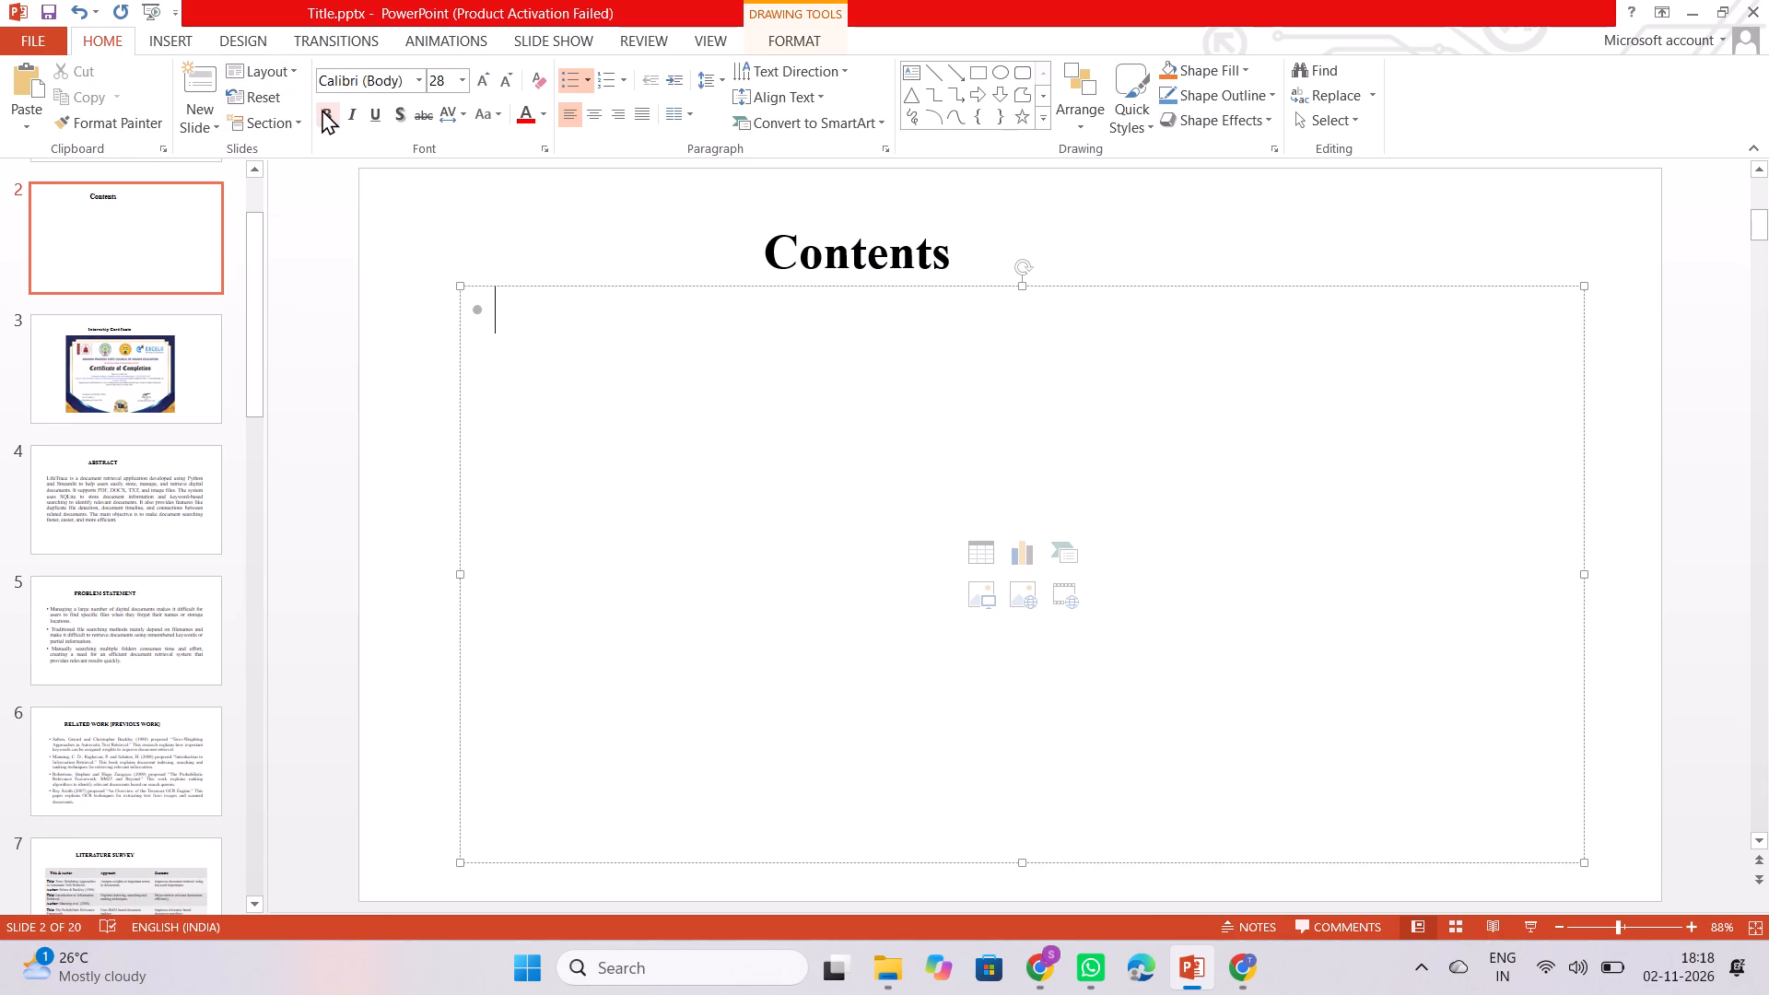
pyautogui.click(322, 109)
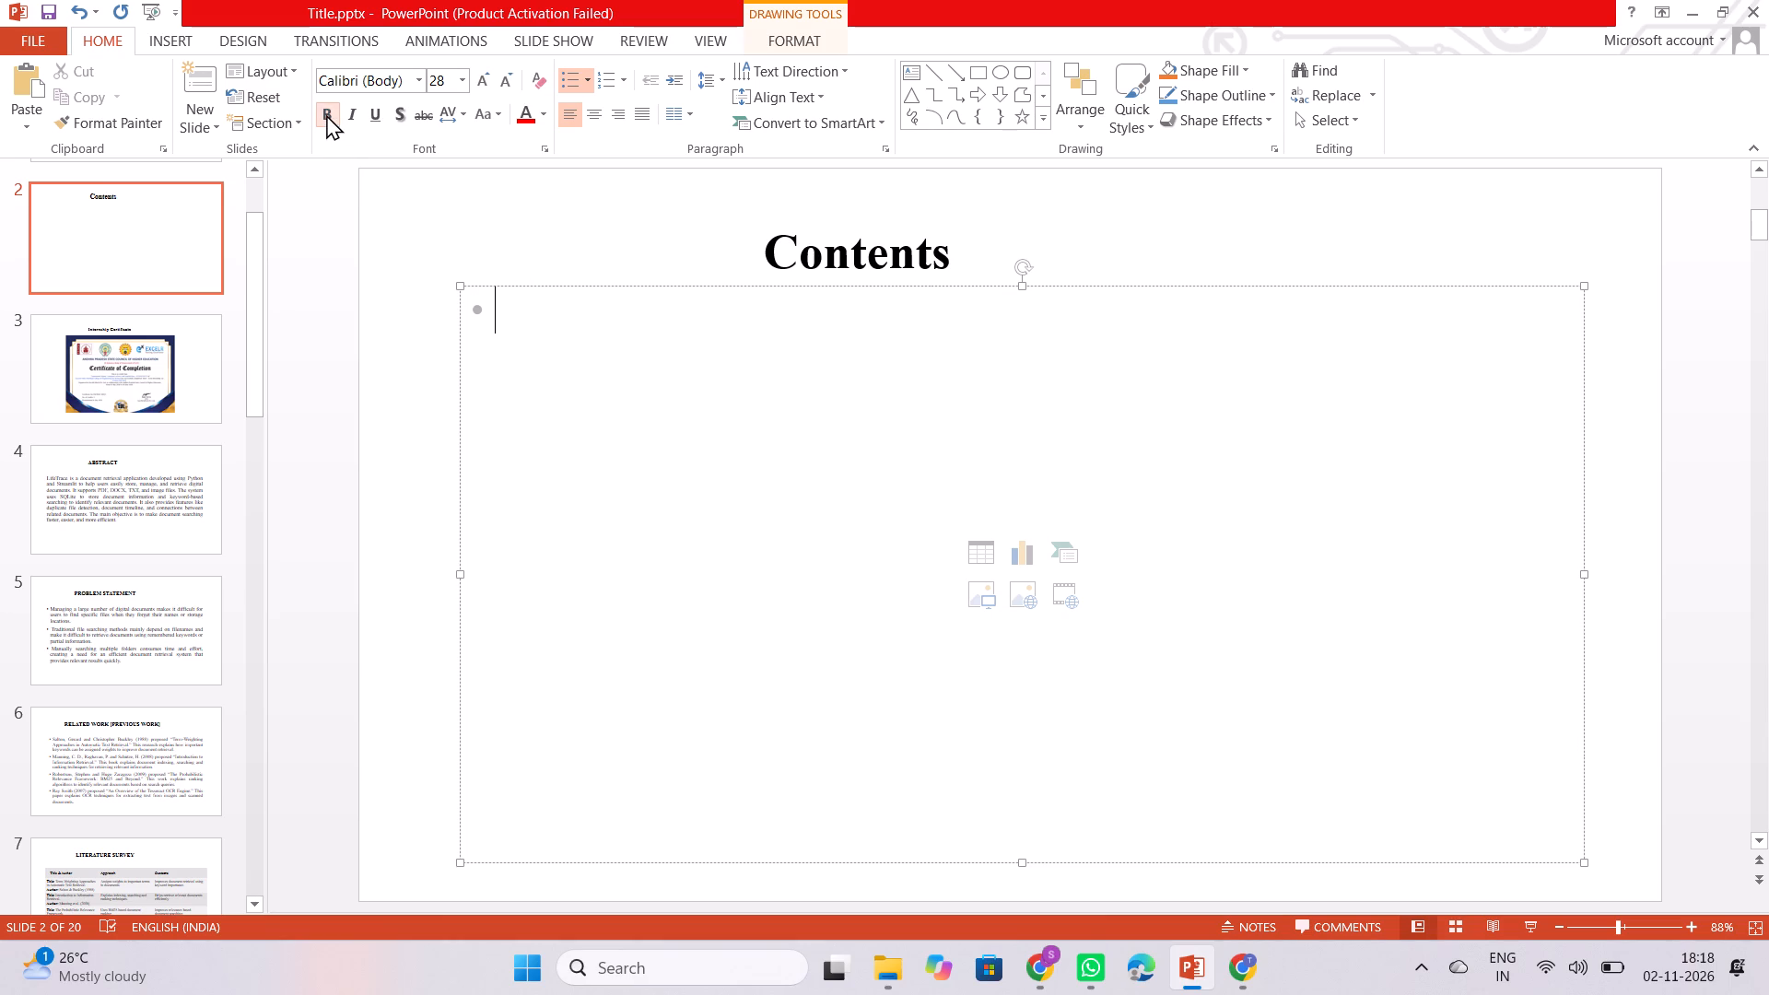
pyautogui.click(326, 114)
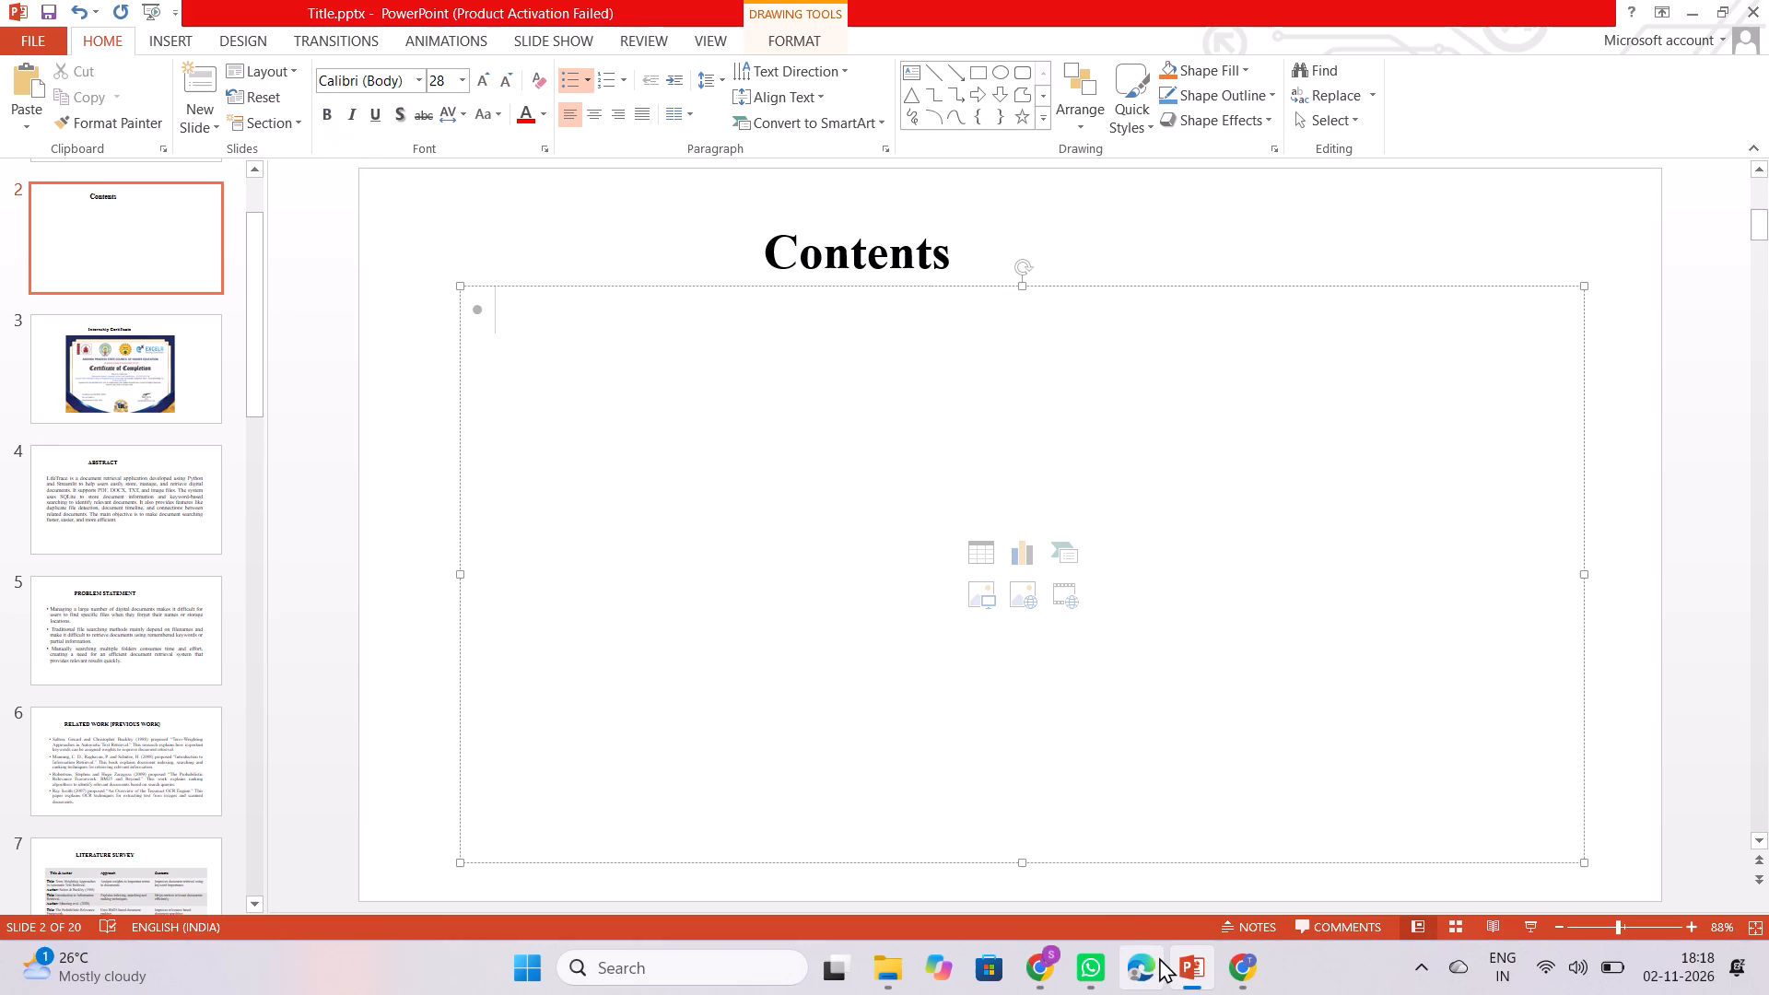
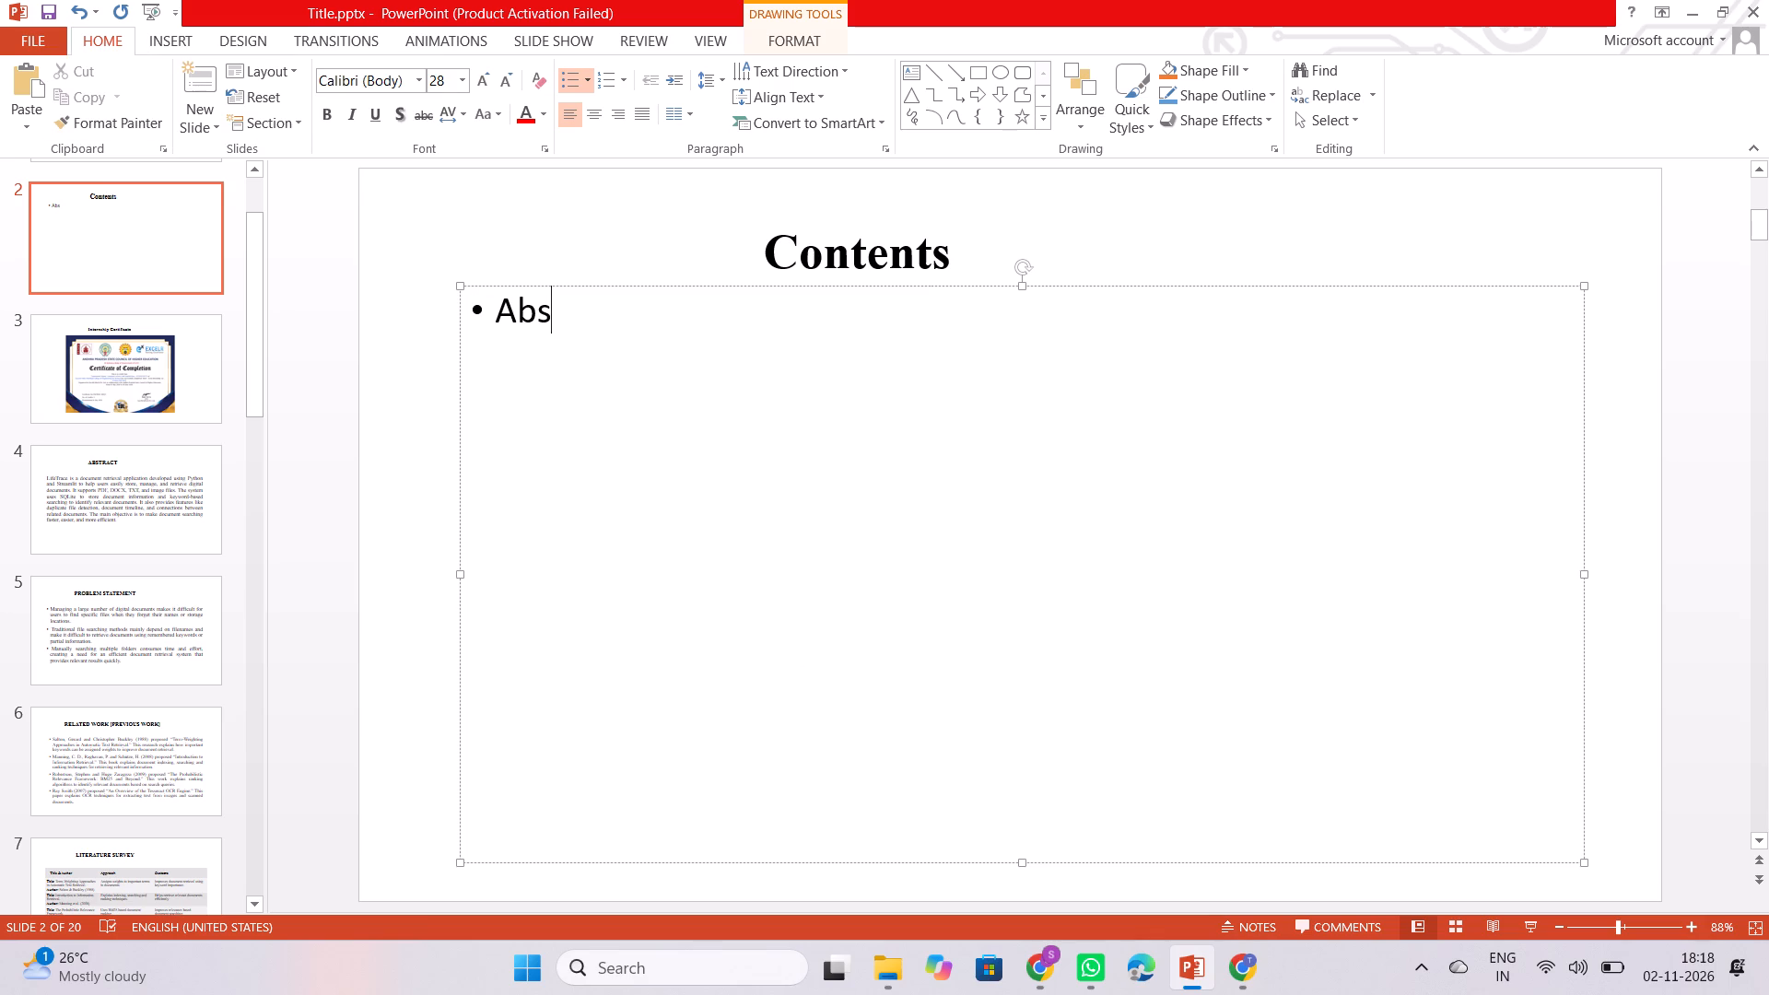
# Enter "Abstract" and "Problem statement" as the first two bullets in slide 2's body placeholder, starting a new bullet after them.
pyautogui.write('rac')
pyautogui.press('t')
pyautogui.press('Return')
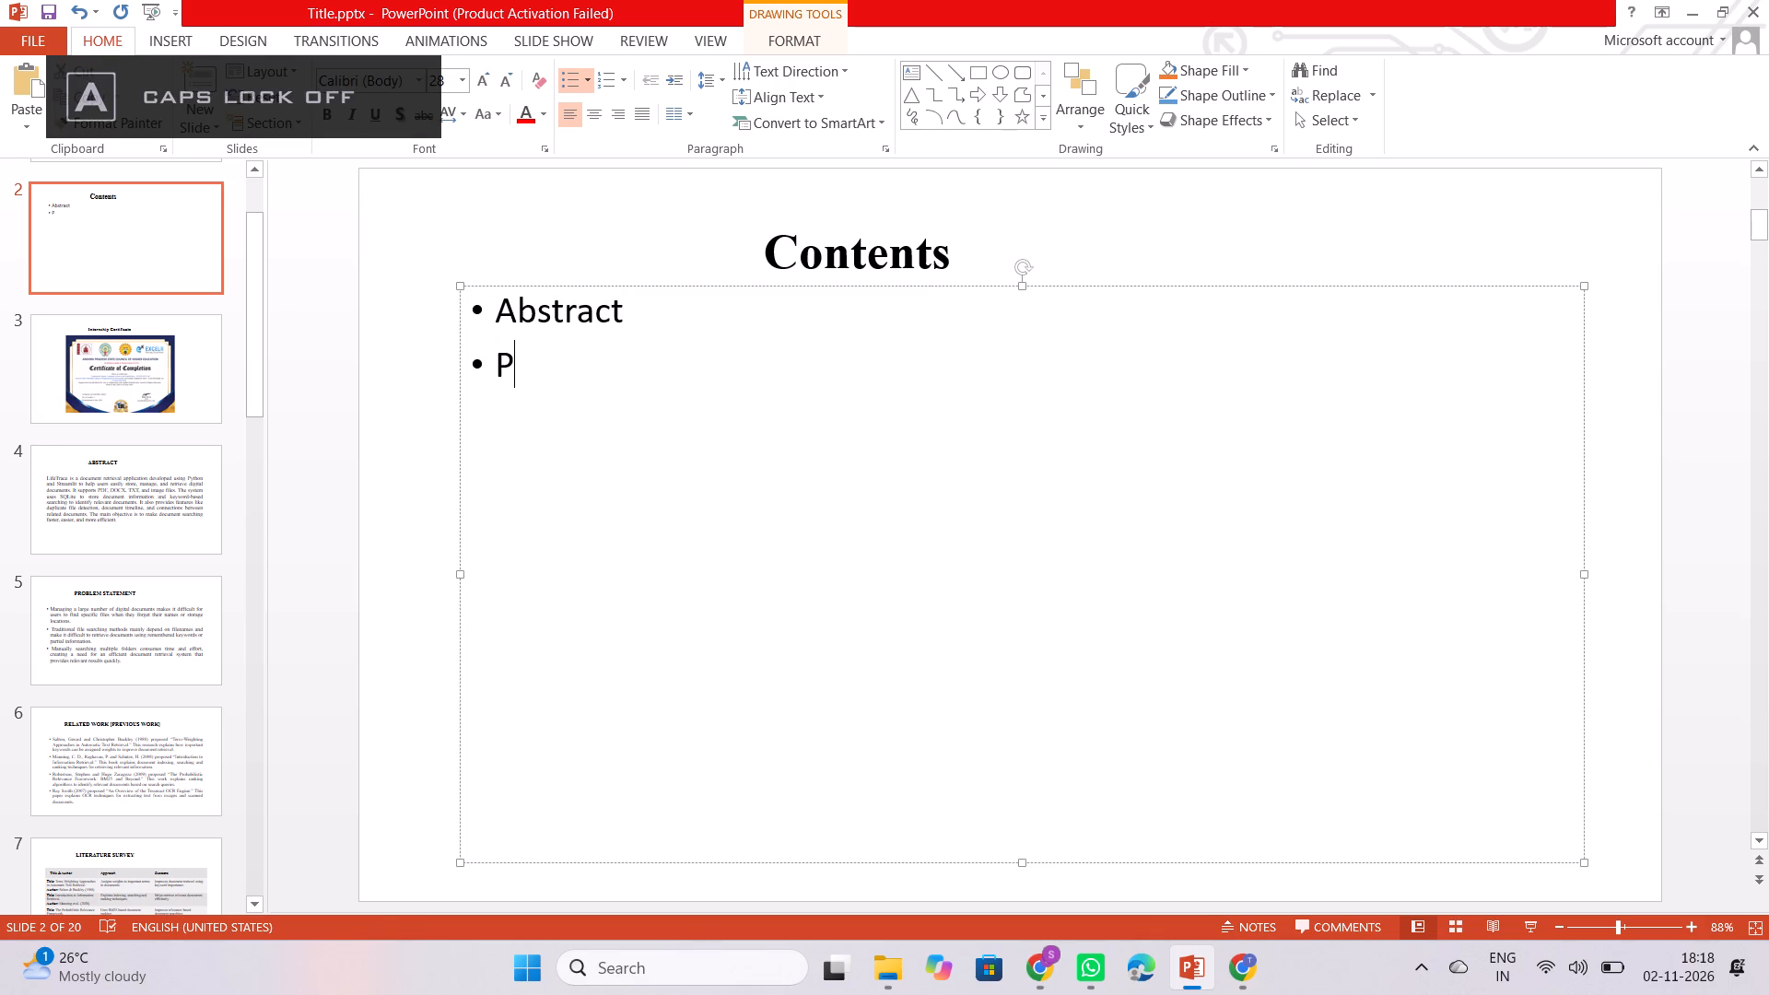
pyautogui.write('ro')
pyautogui.write('blem')
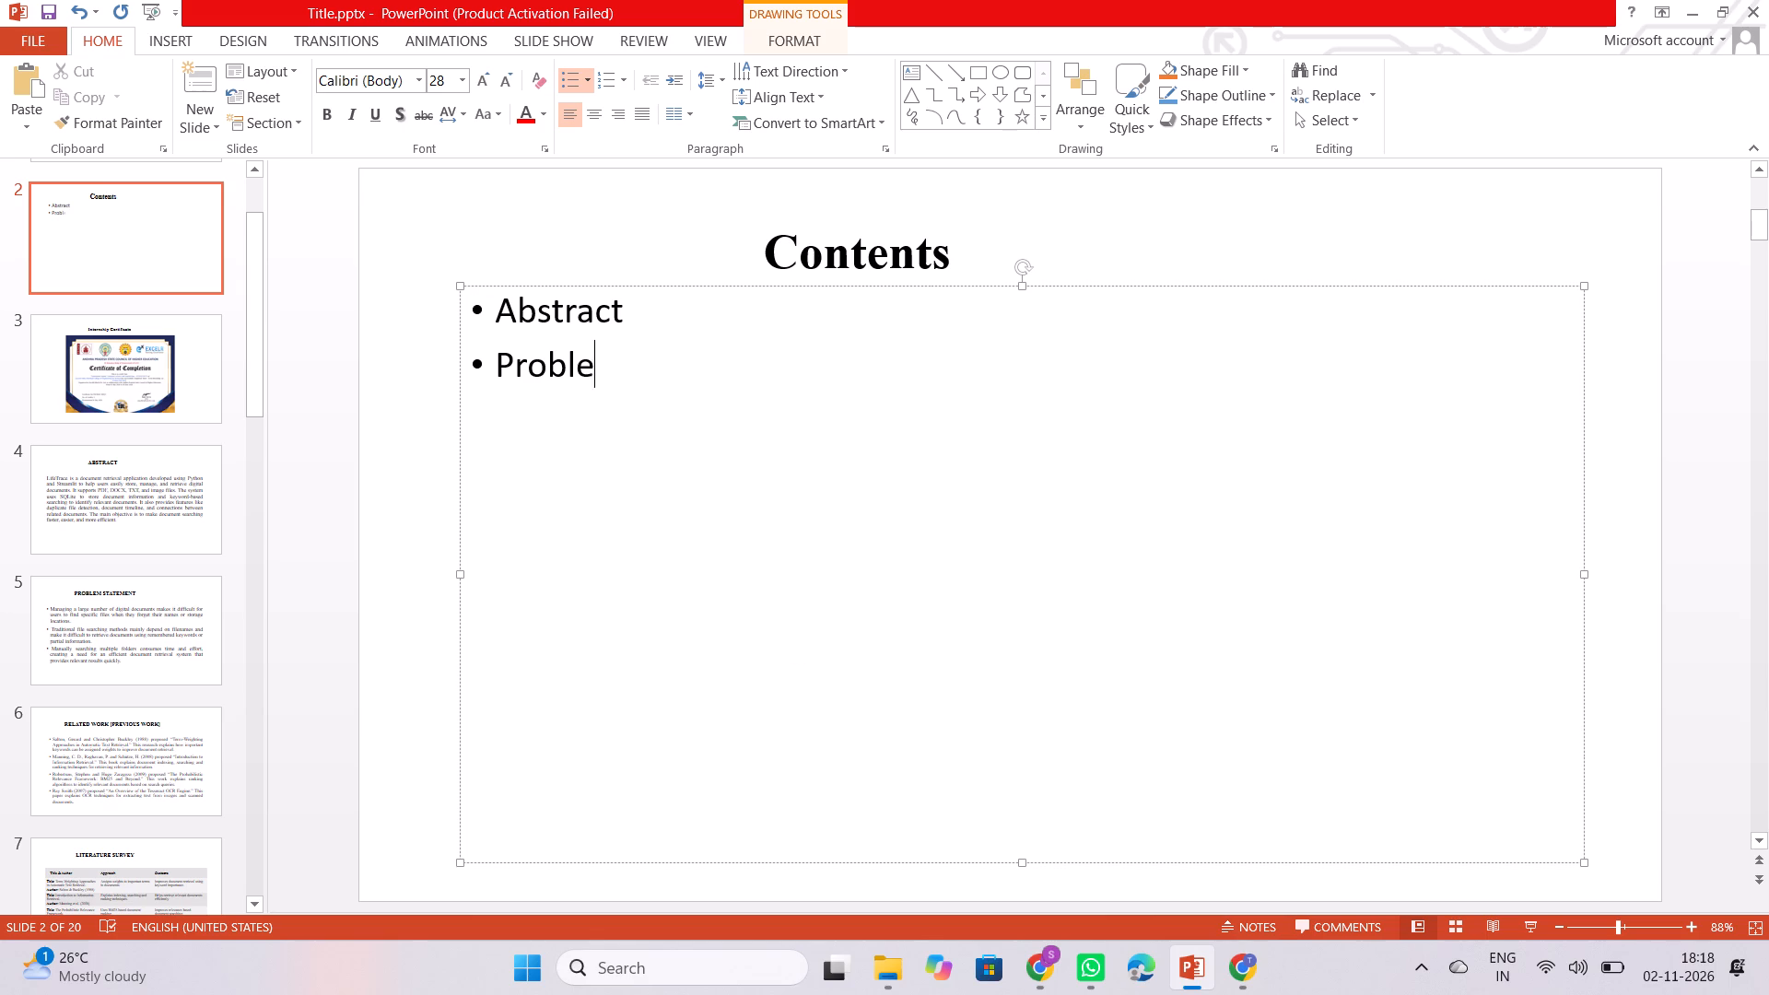
pyautogui.press('space')
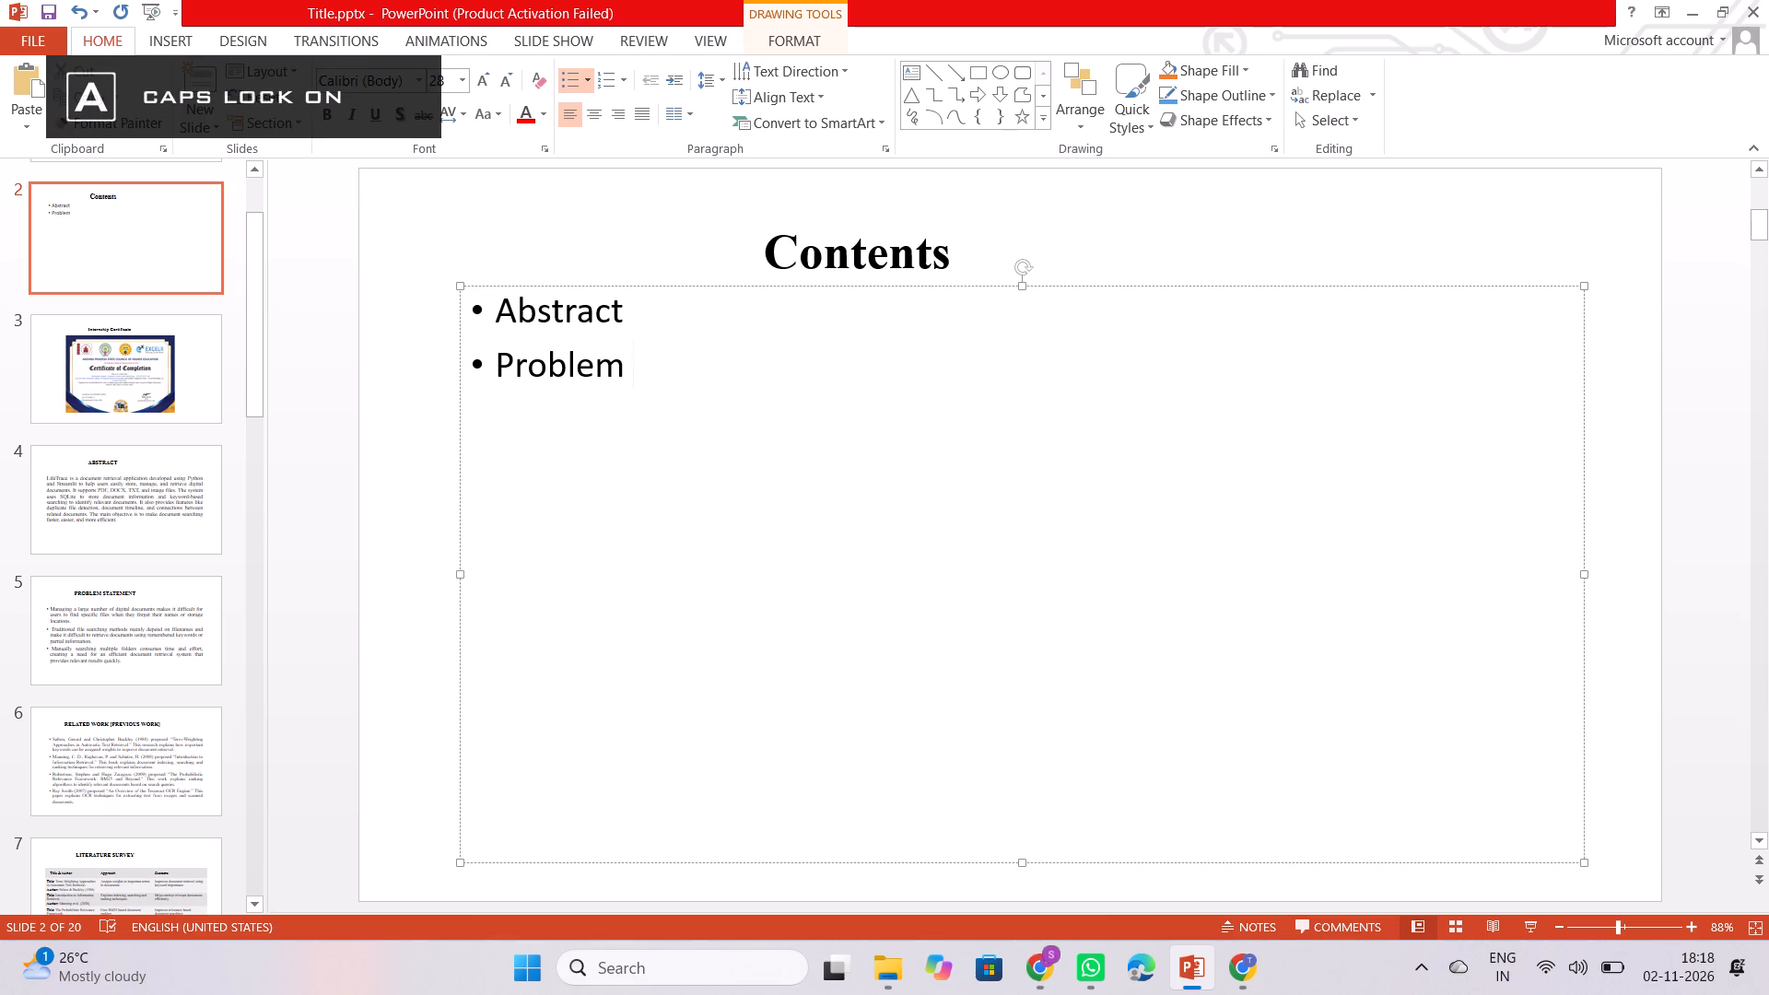
pyautogui.write('sta')
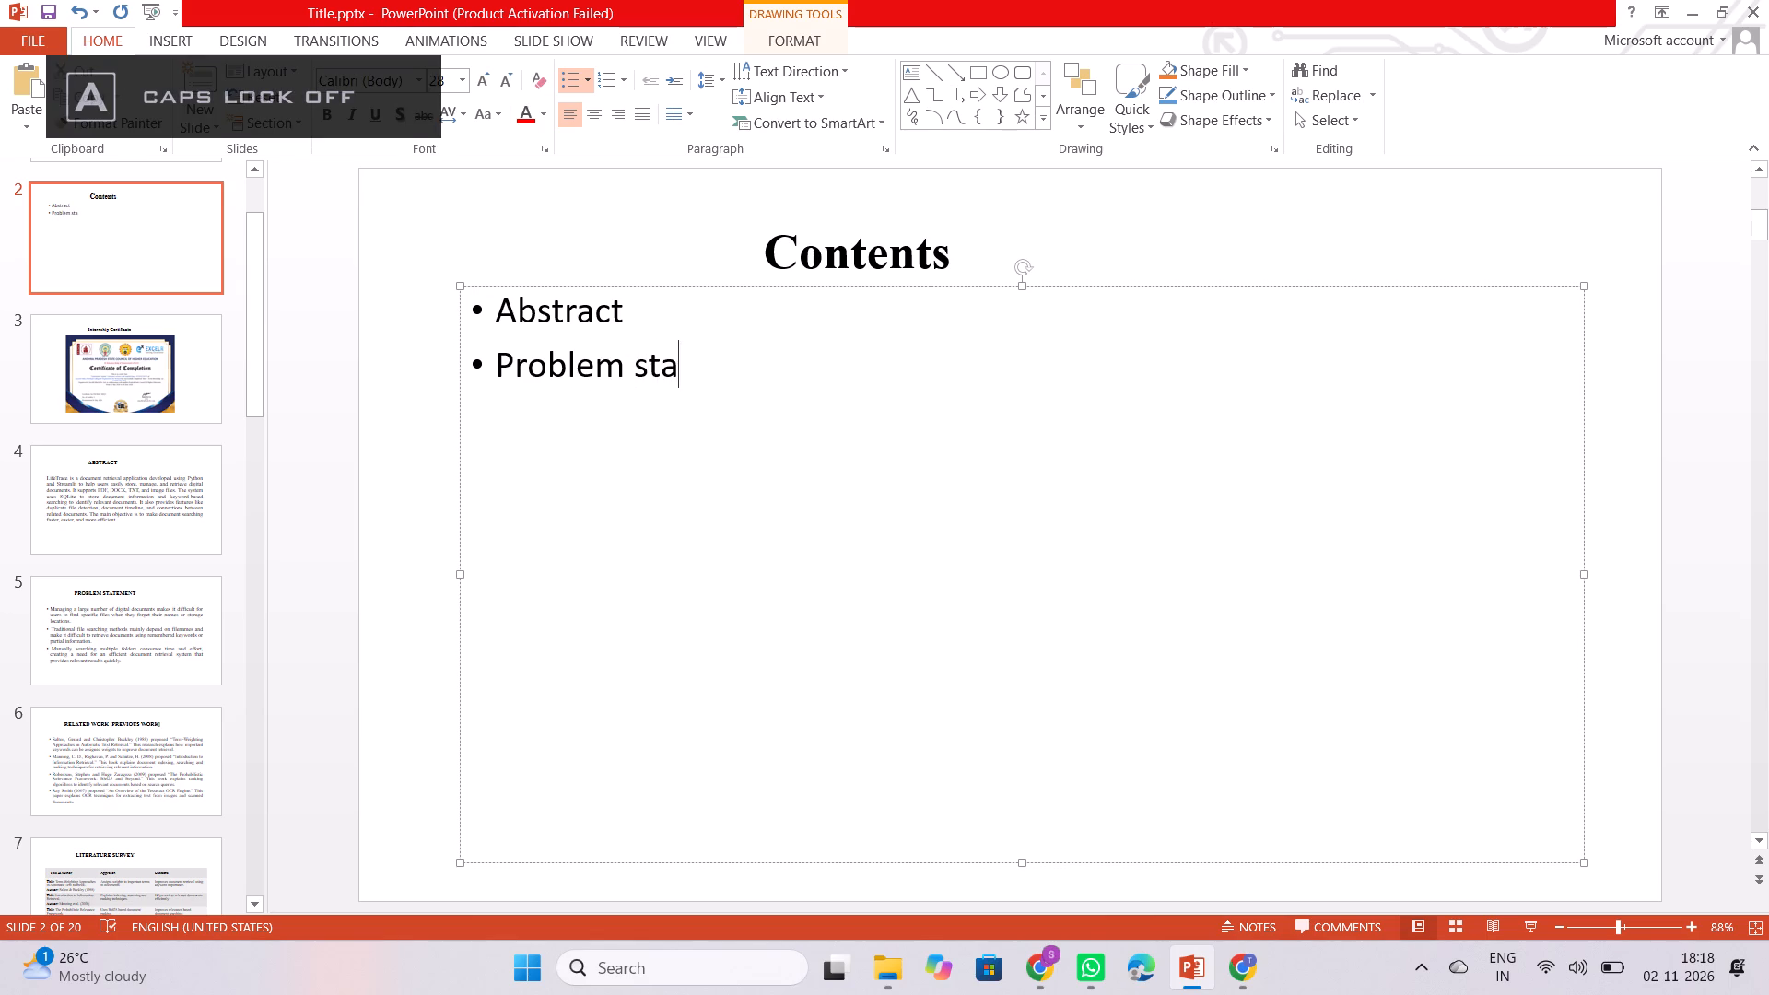
pyautogui.write('tement')
pyautogui.press('Return')
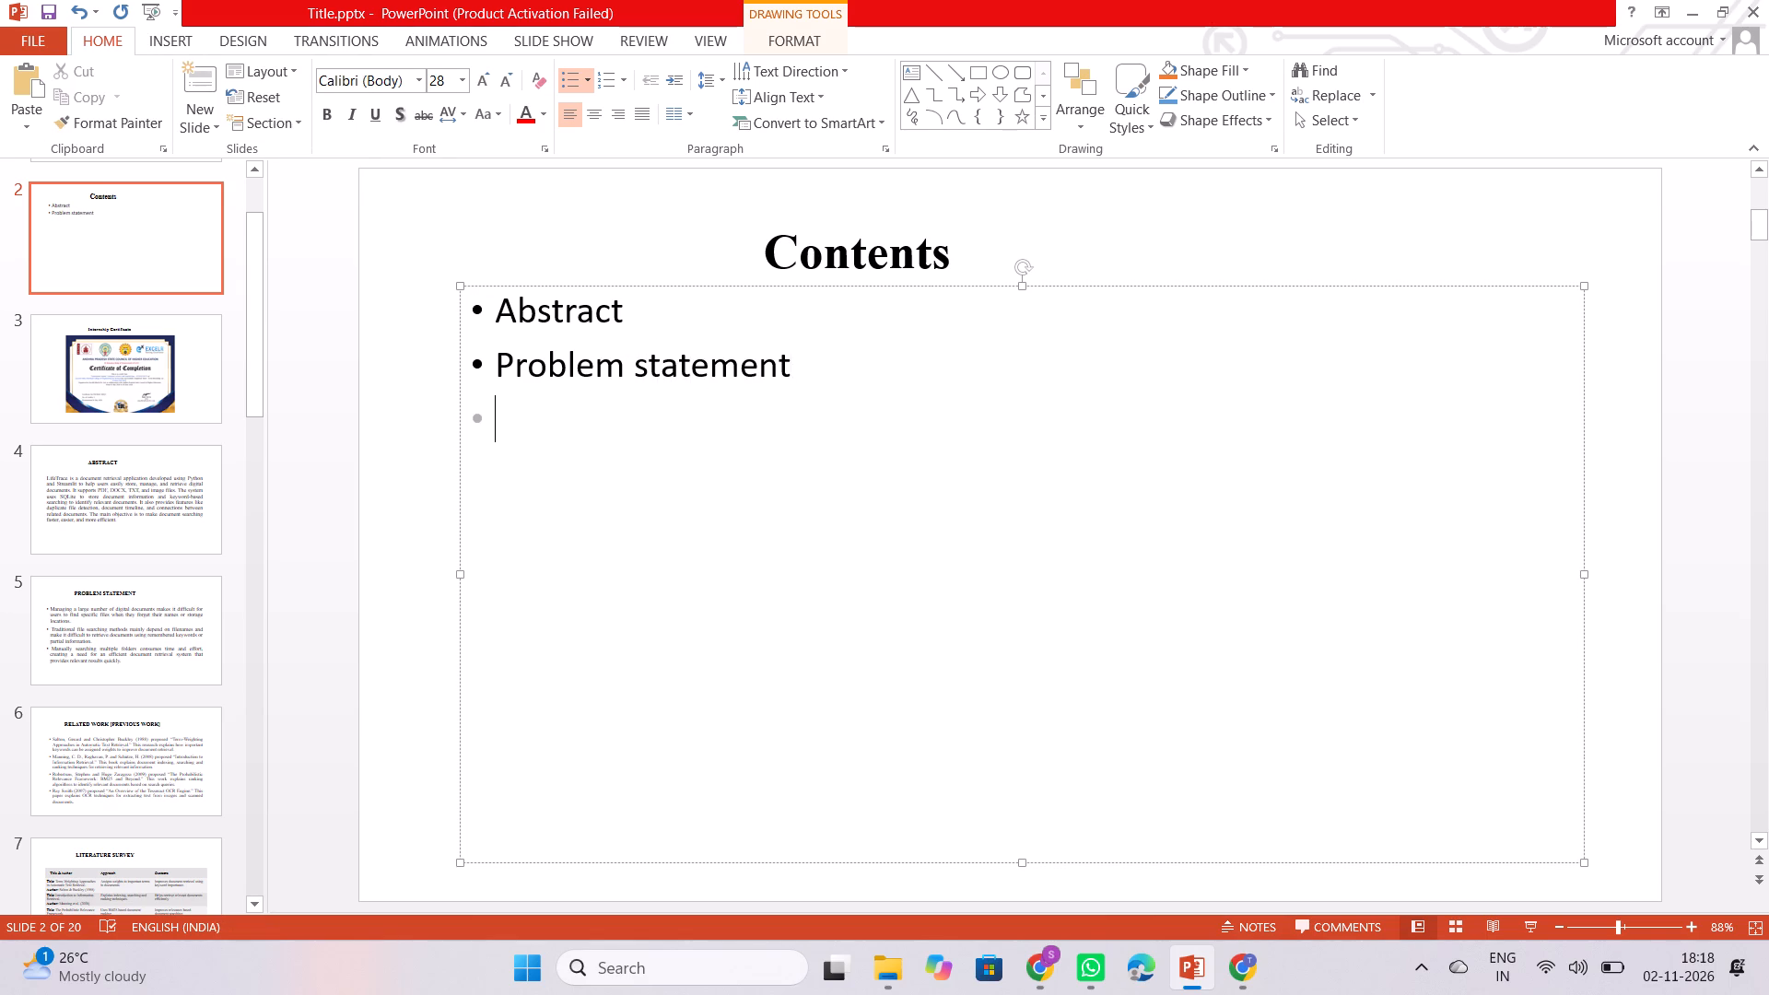
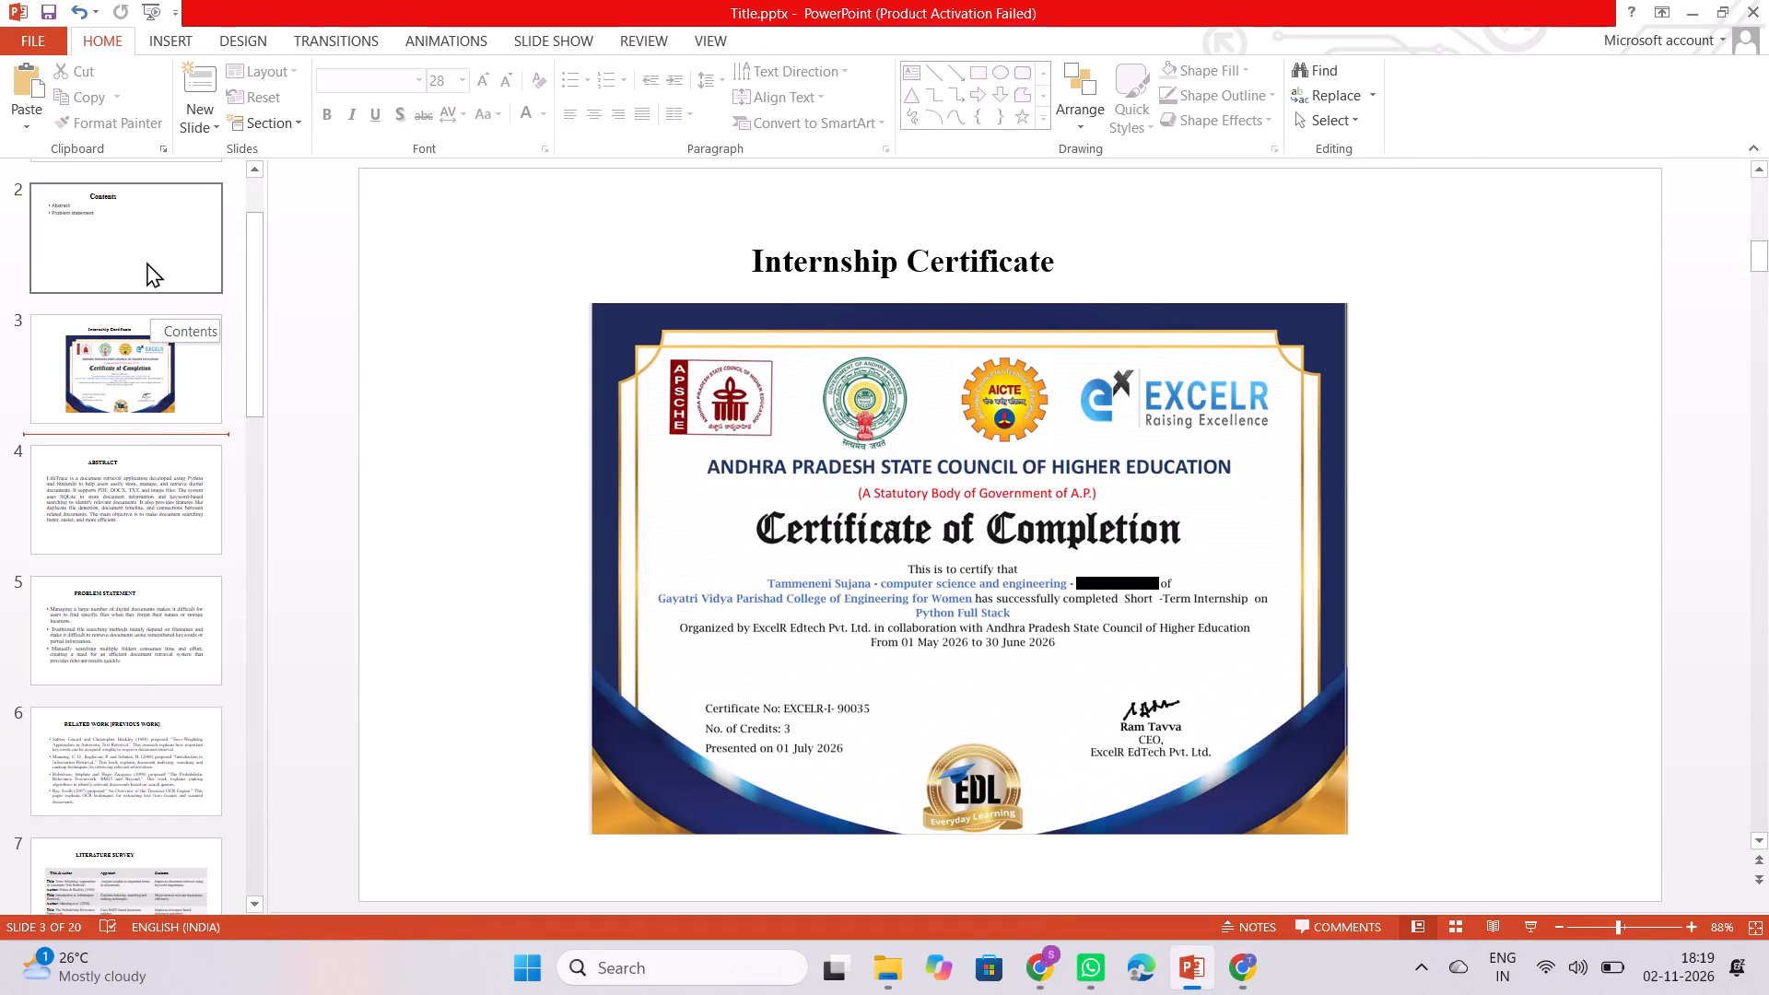
# Return to slide 2 and resume editing the Contents list at the empty bullet below "Problem statement".
pyautogui.click(146, 262)
pyautogui.click(510, 429)
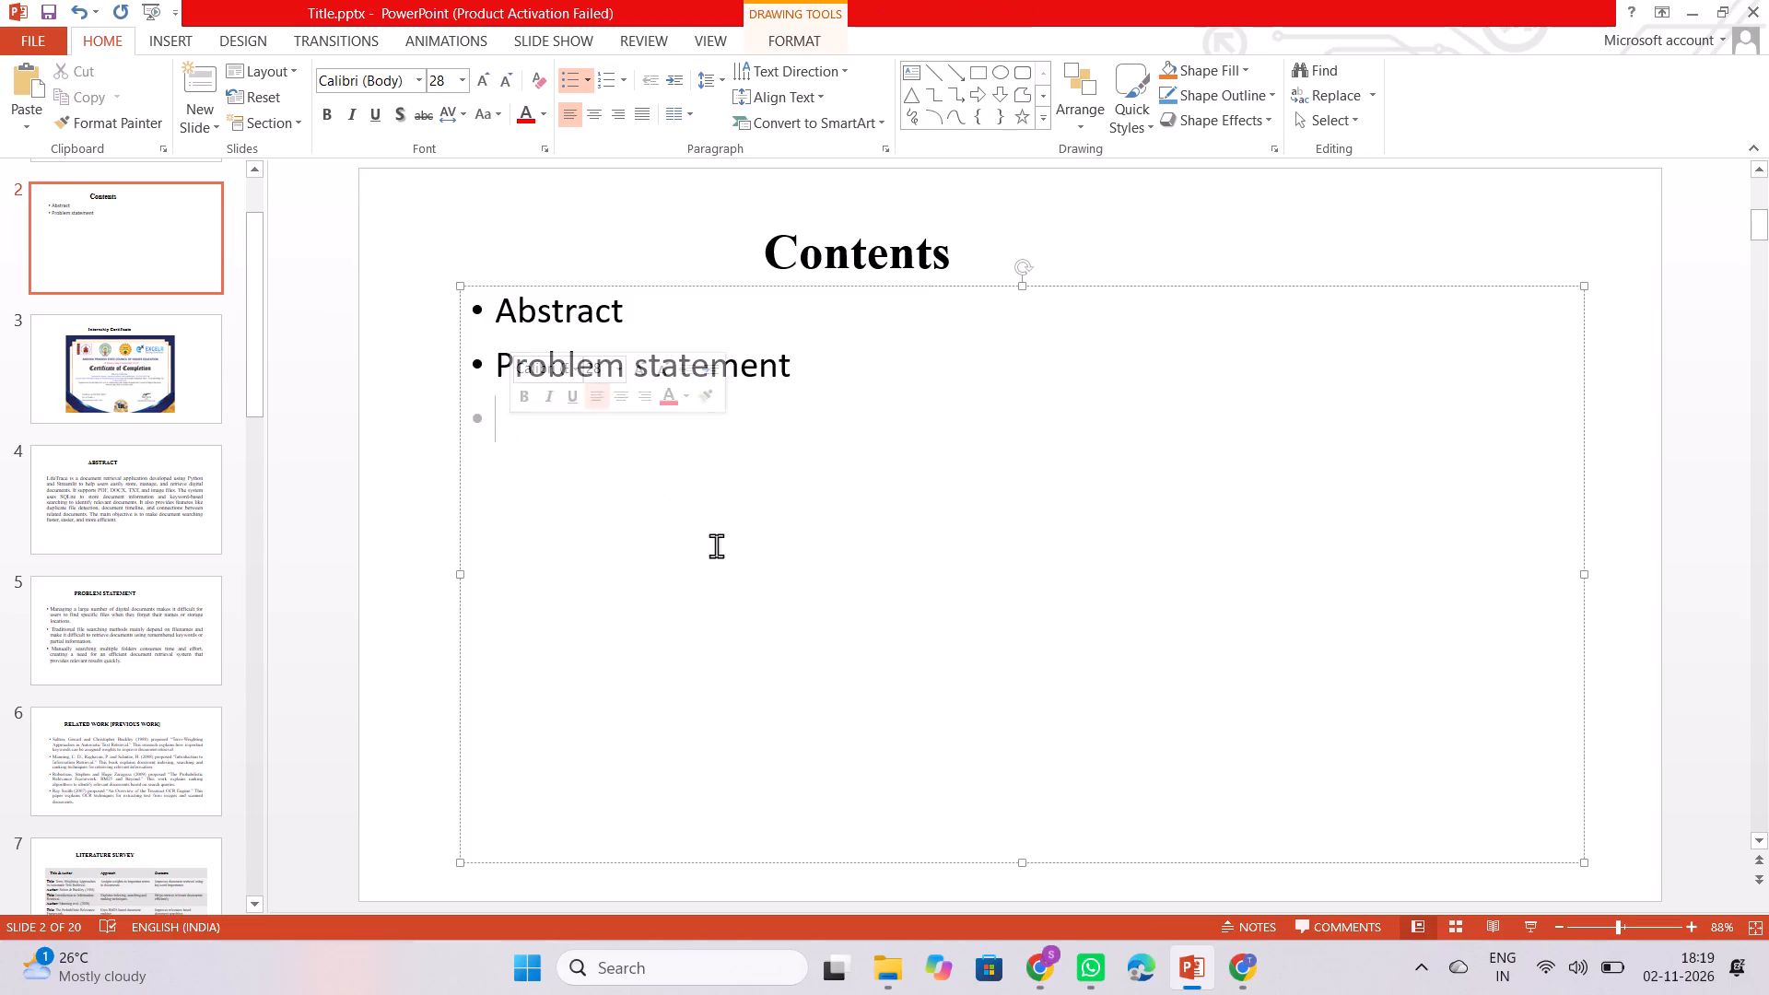
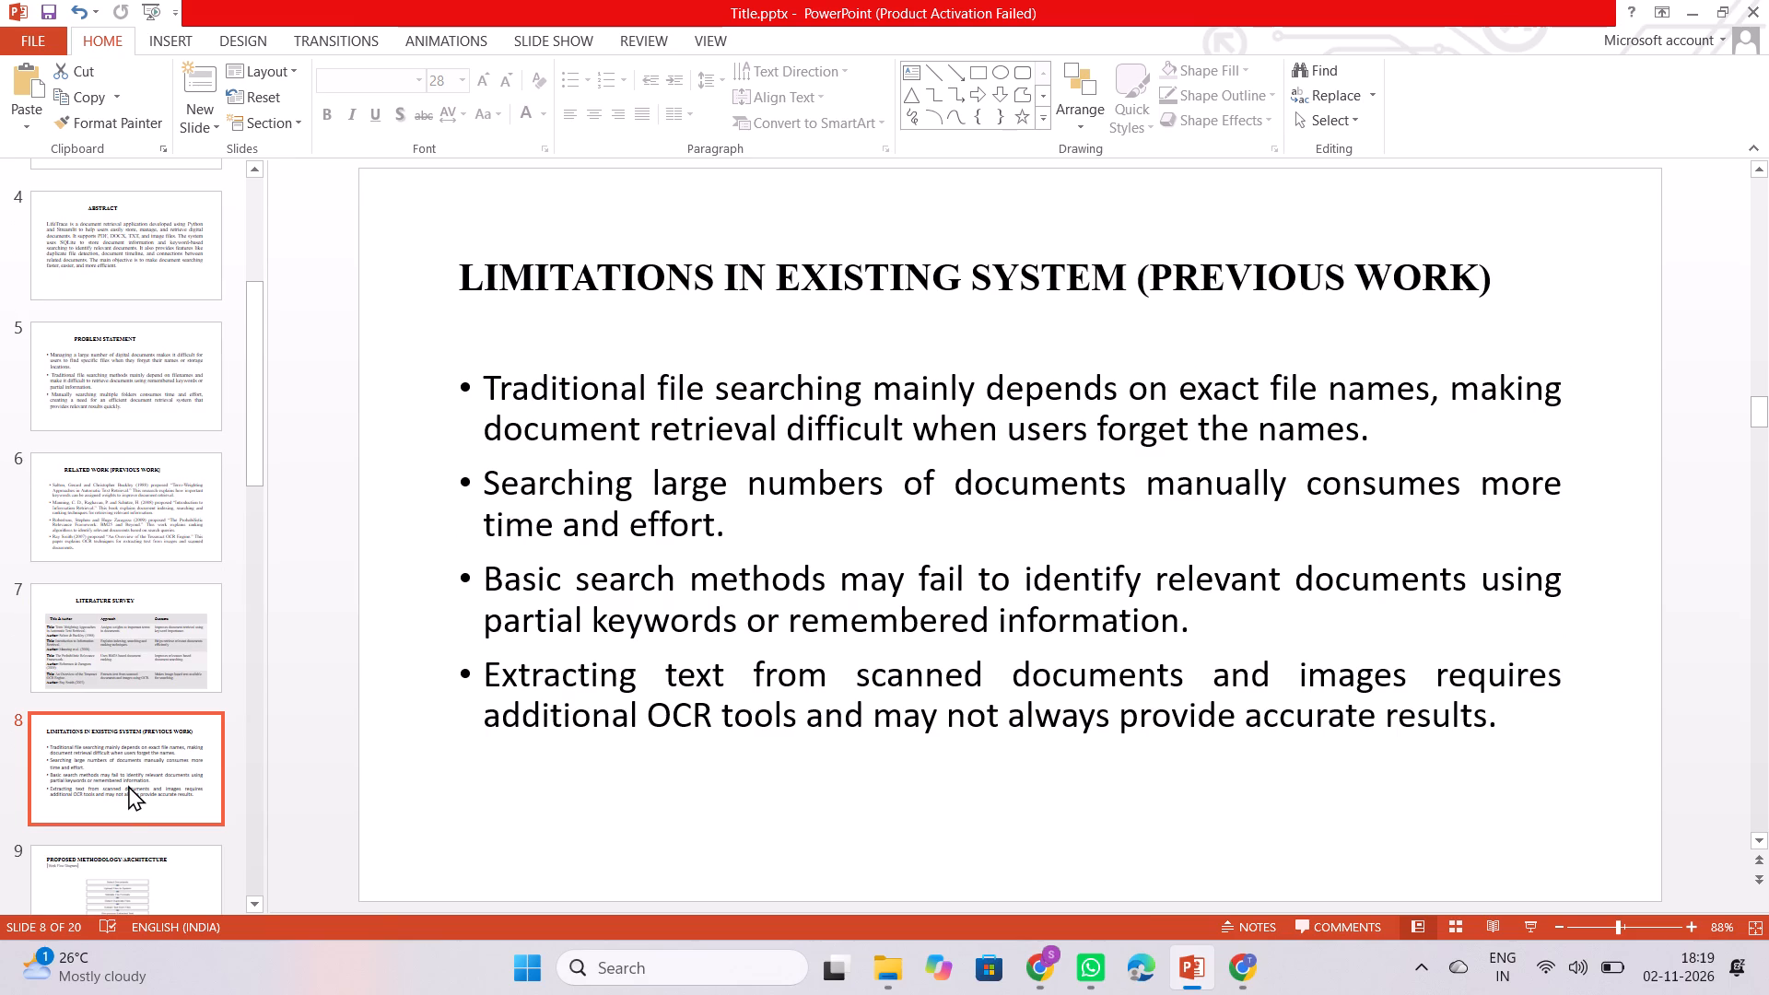
# Review slides 9 to 17 in order to examine their headings for the Contents list.
pyautogui.scroll(-1, 128, 785)
pyautogui.click(123, 804)
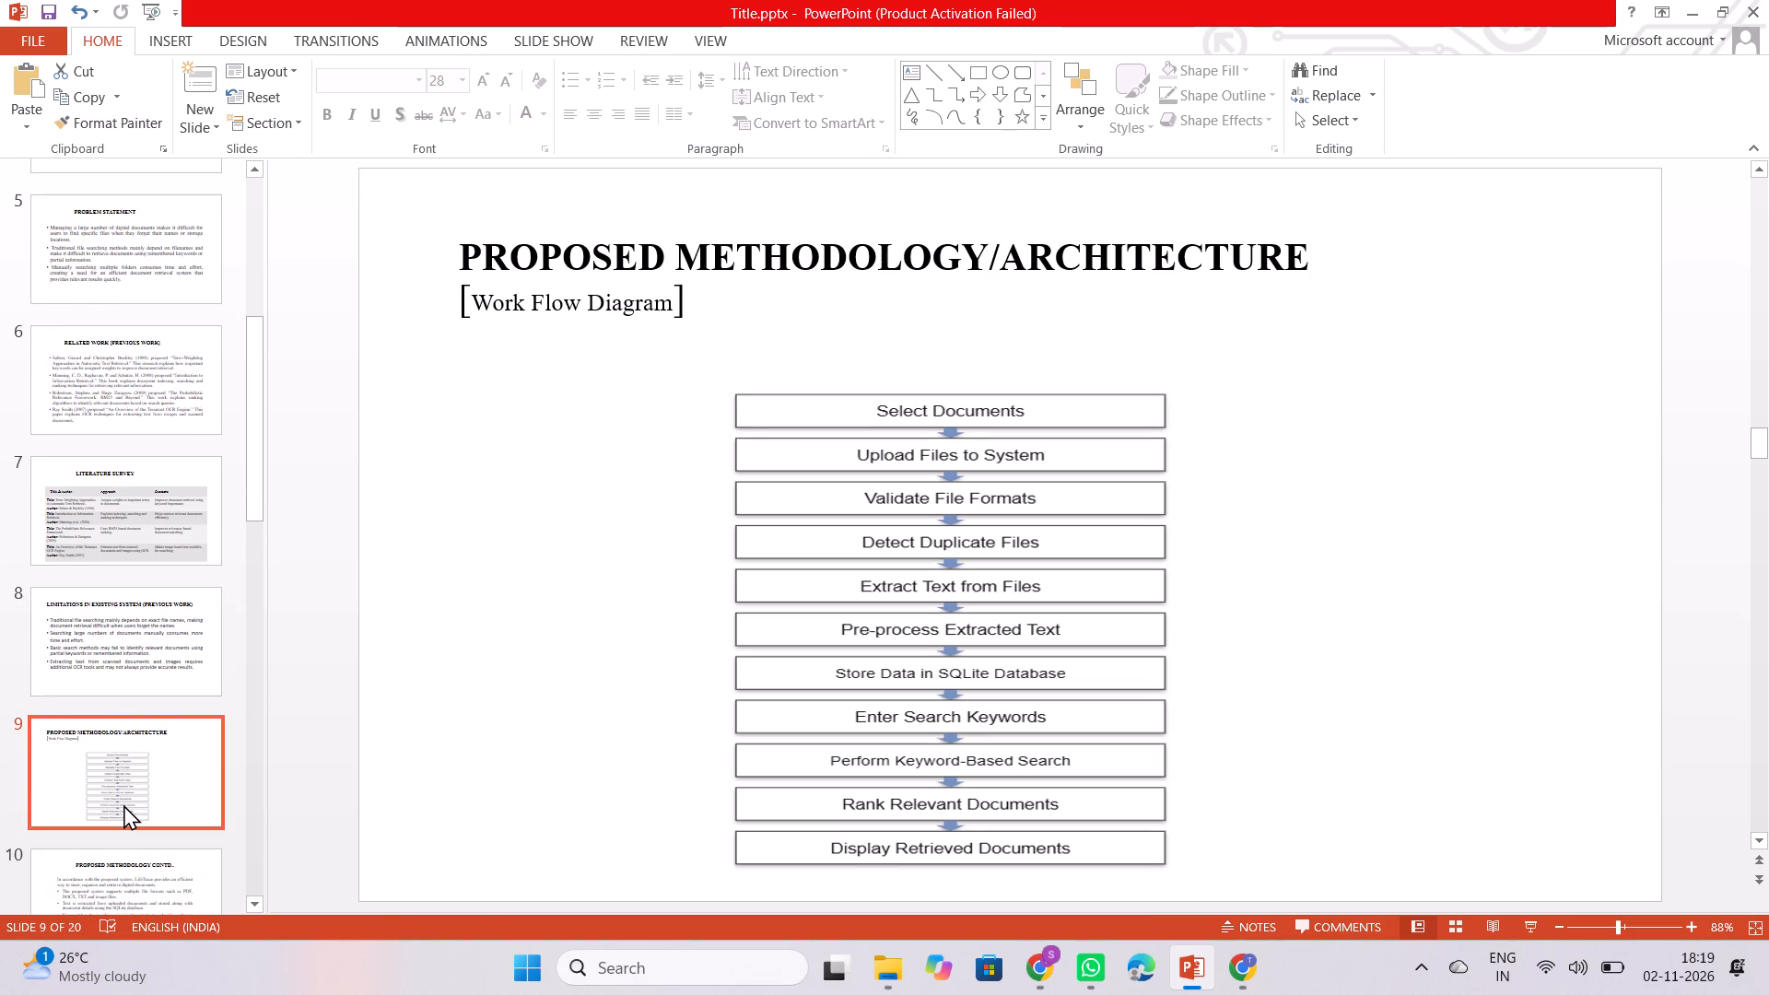
pyautogui.scroll(-1, 123, 804)
pyautogui.click(127, 786)
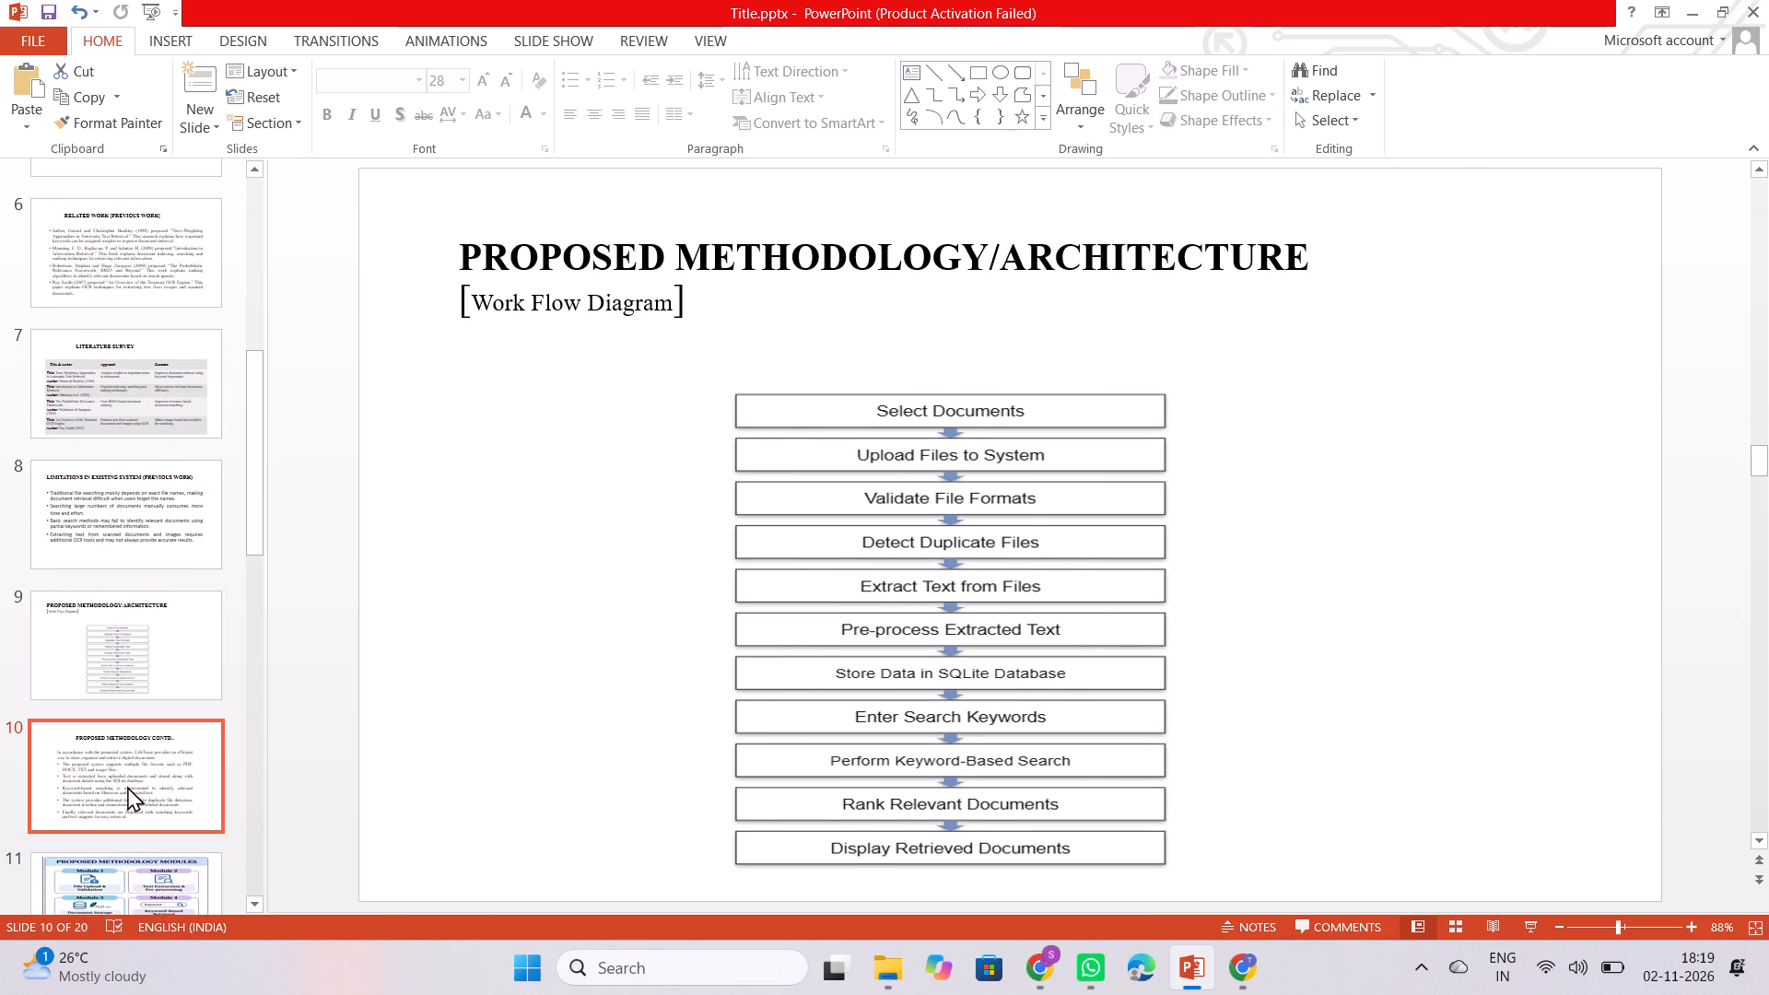
pyautogui.scroll(-1, 127, 786)
pyautogui.click(127, 786)
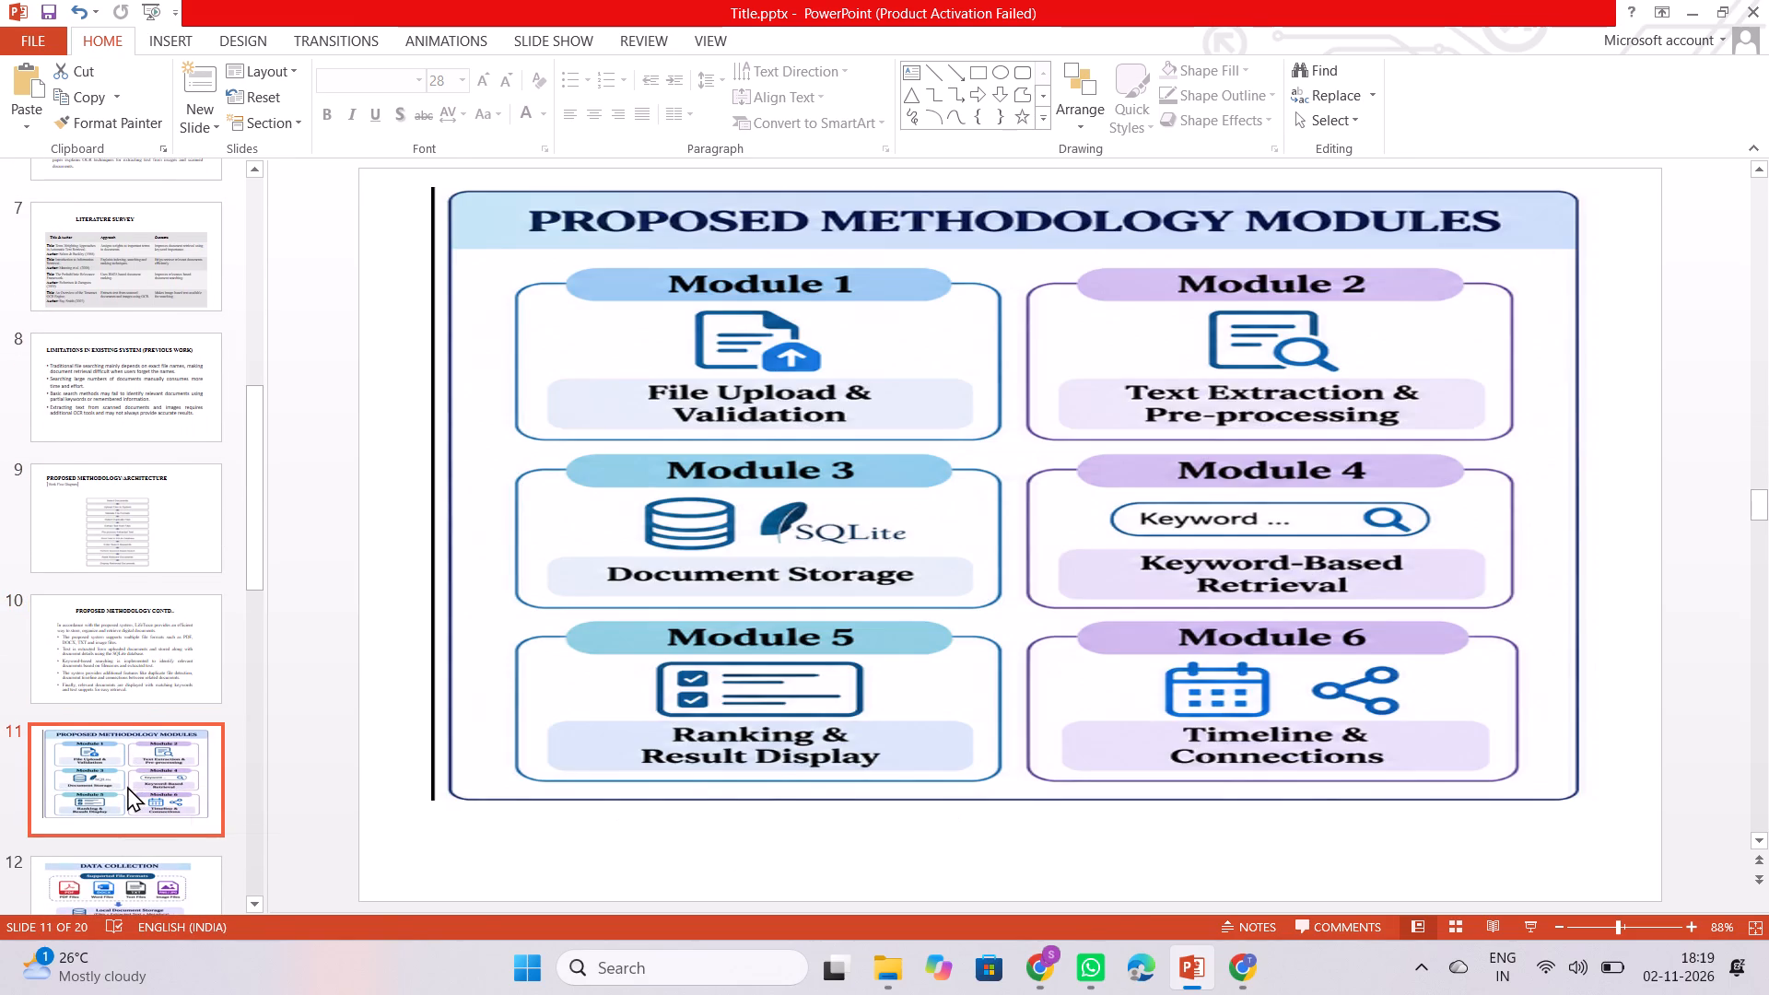
pyautogui.scroll(-1, 127, 786)
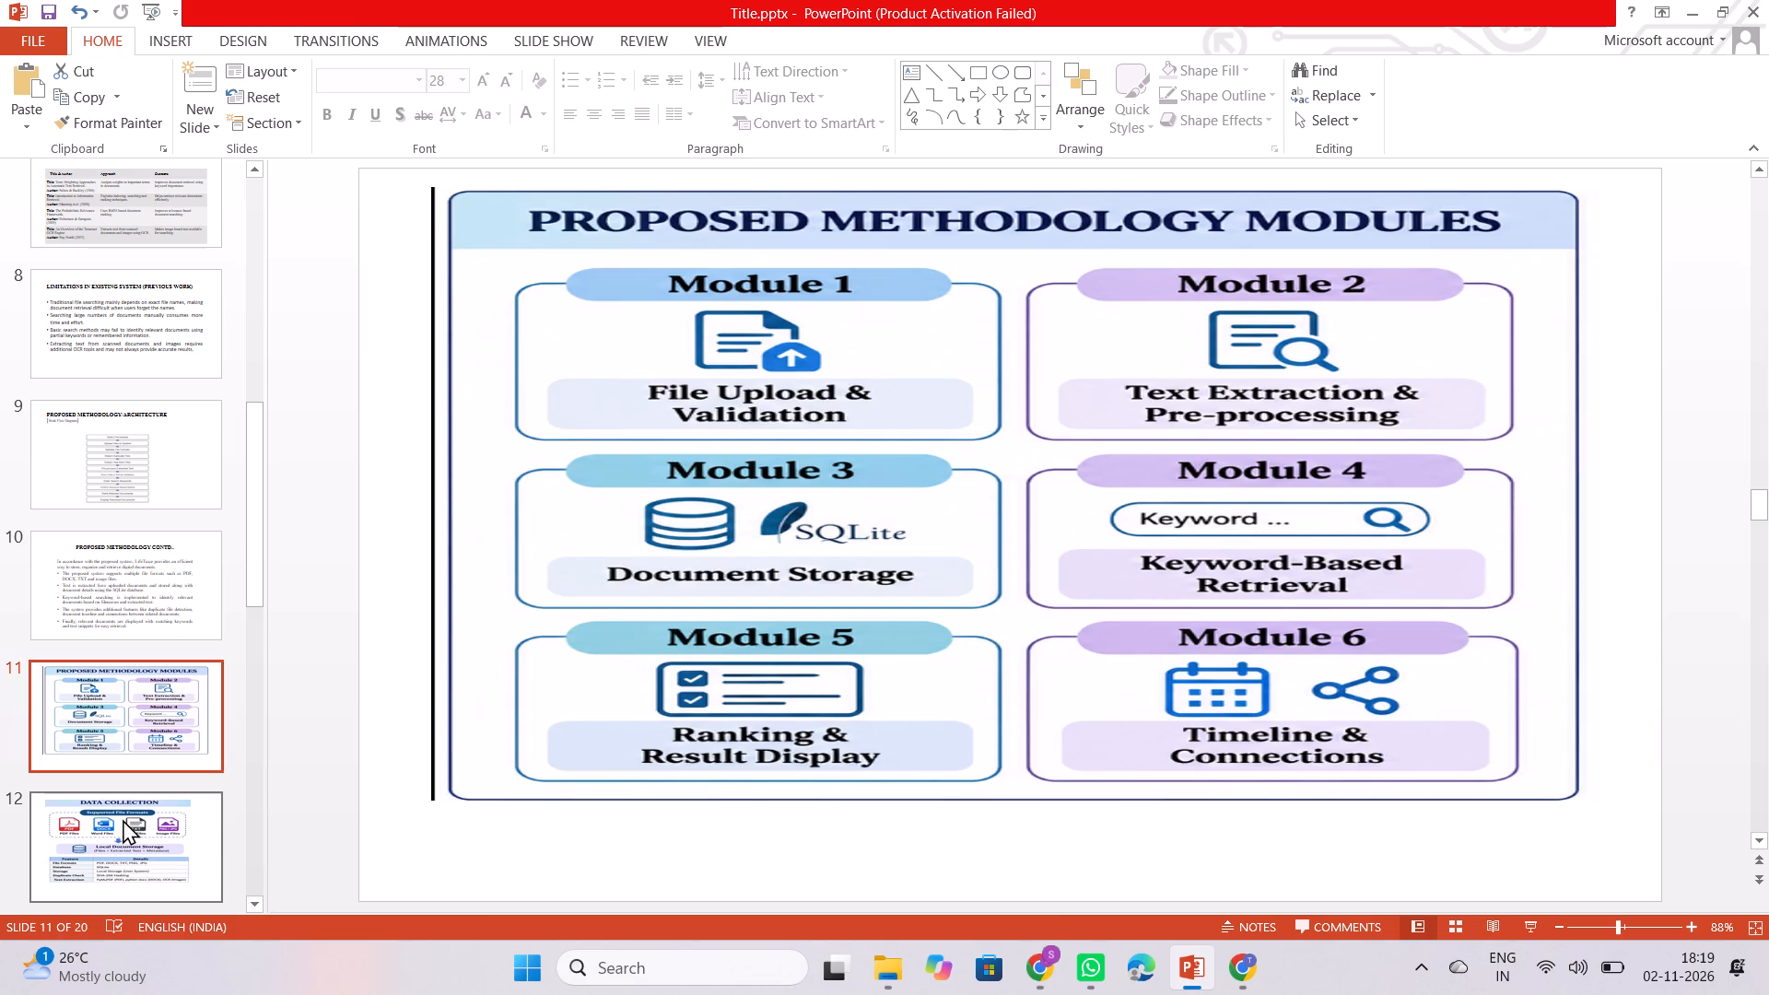
pyautogui.click(123, 819)
pyautogui.scroll(-1, 152, 752)
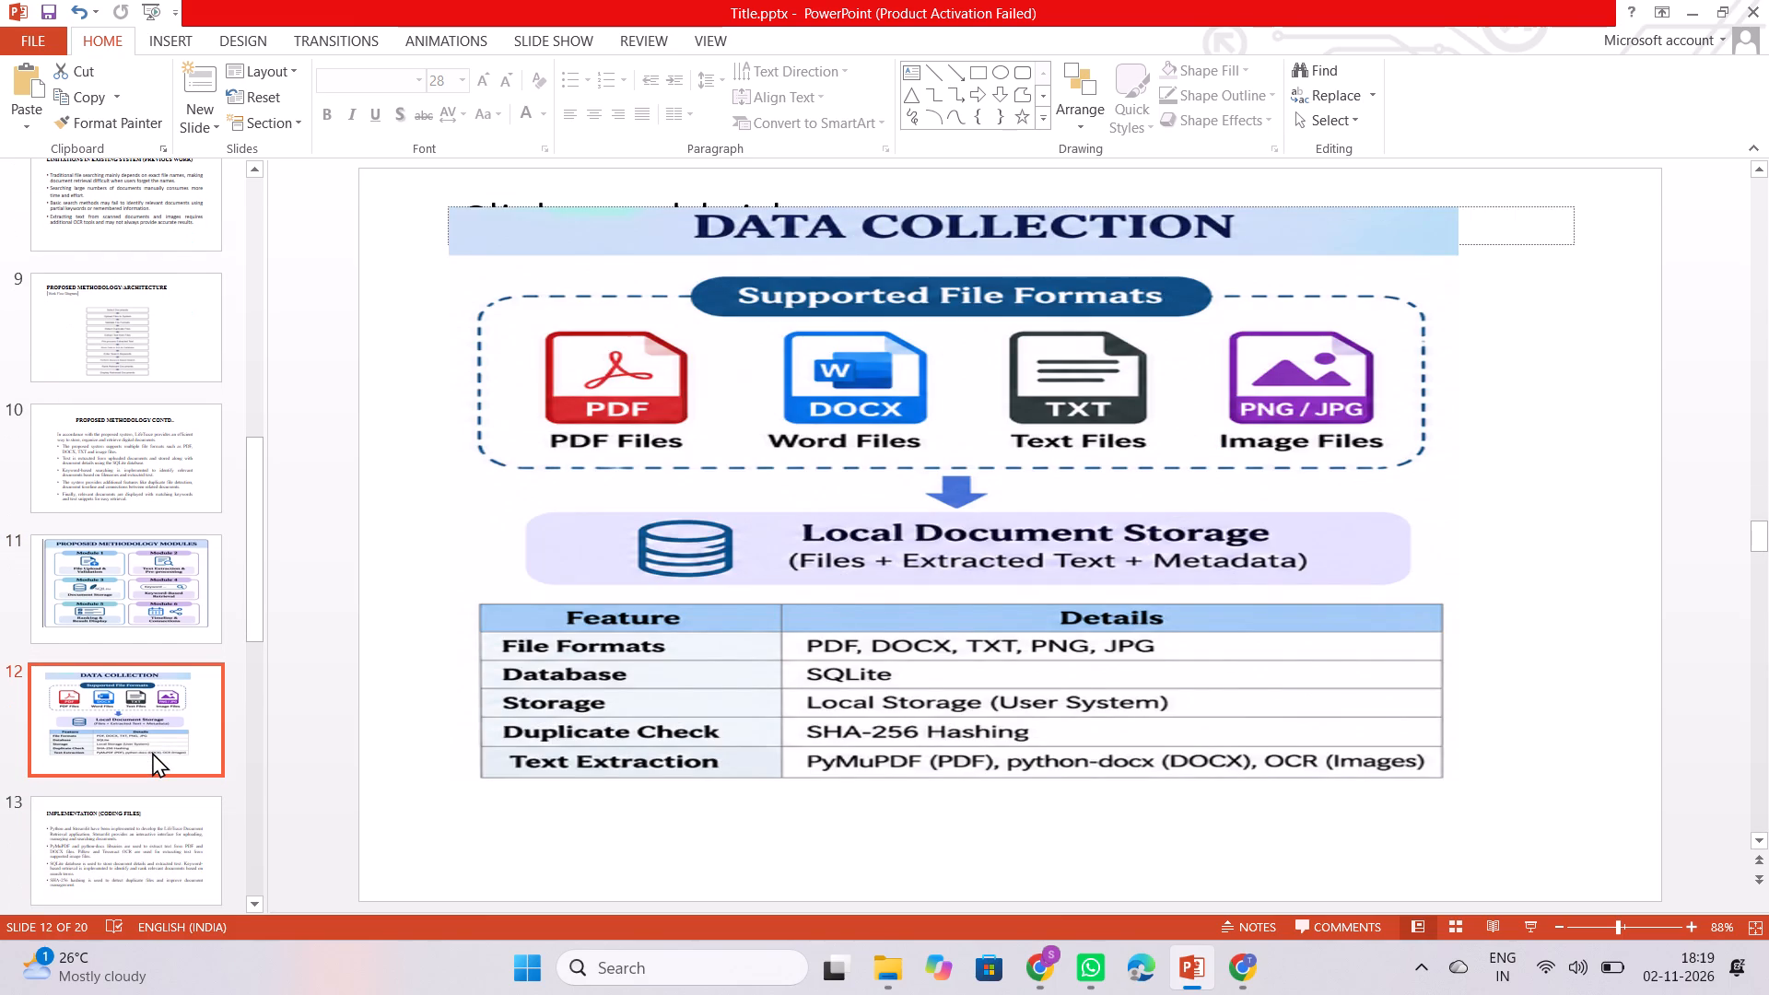
pyautogui.click(152, 752)
pyautogui.click(139, 832)
pyautogui.scroll(-1, 139, 832)
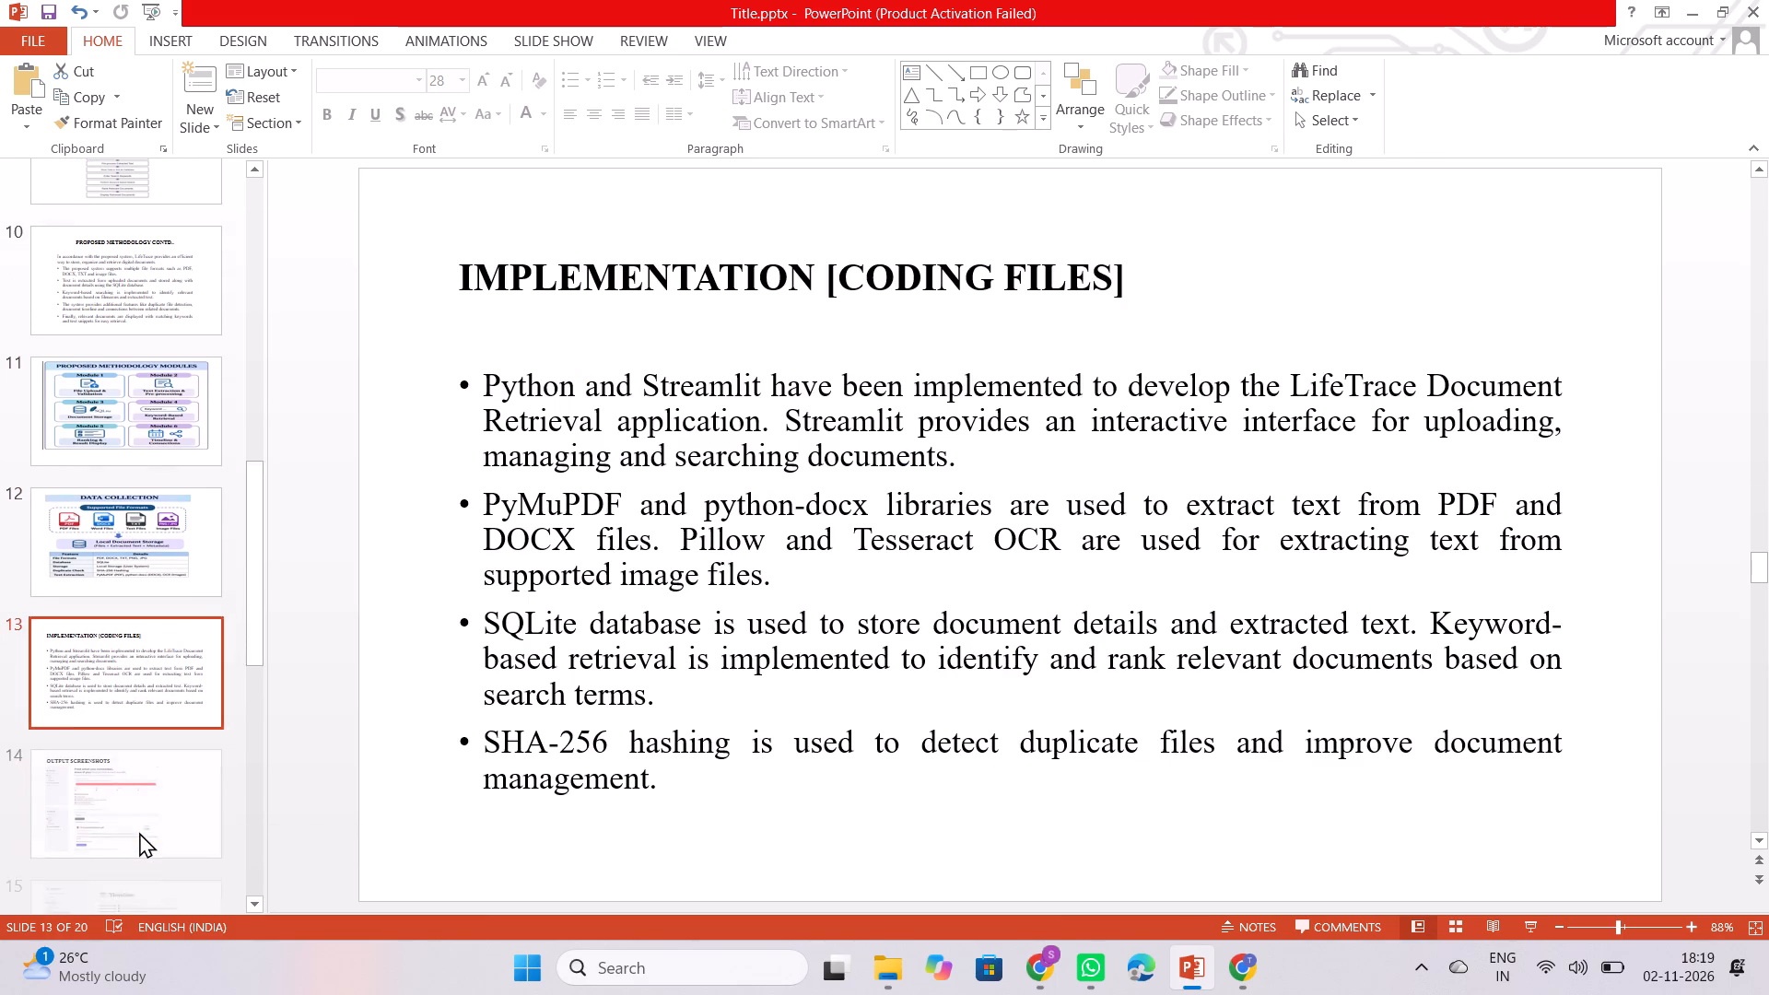
pyautogui.scroll(-1, 139, 832)
pyautogui.click(135, 734)
pyautogui.scroll(-1, 135, 734)
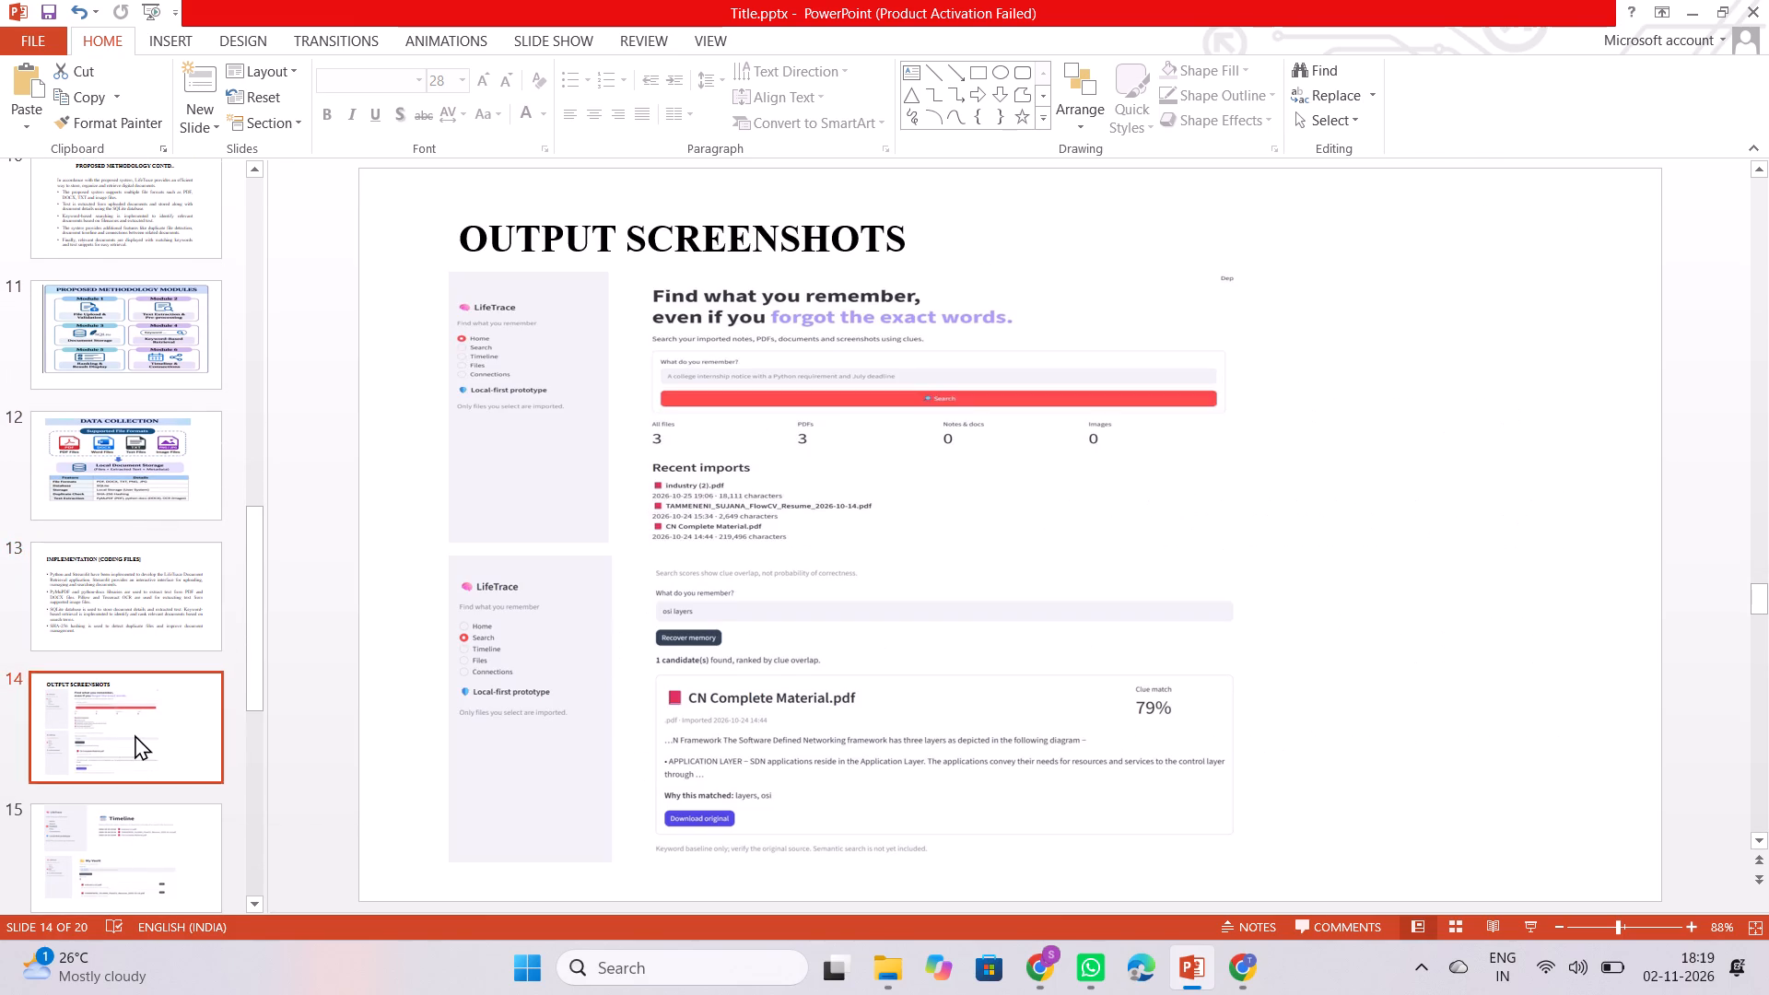
pyautogui.scroll(-1, 135, 734)
pyautogui.click(135, 727)
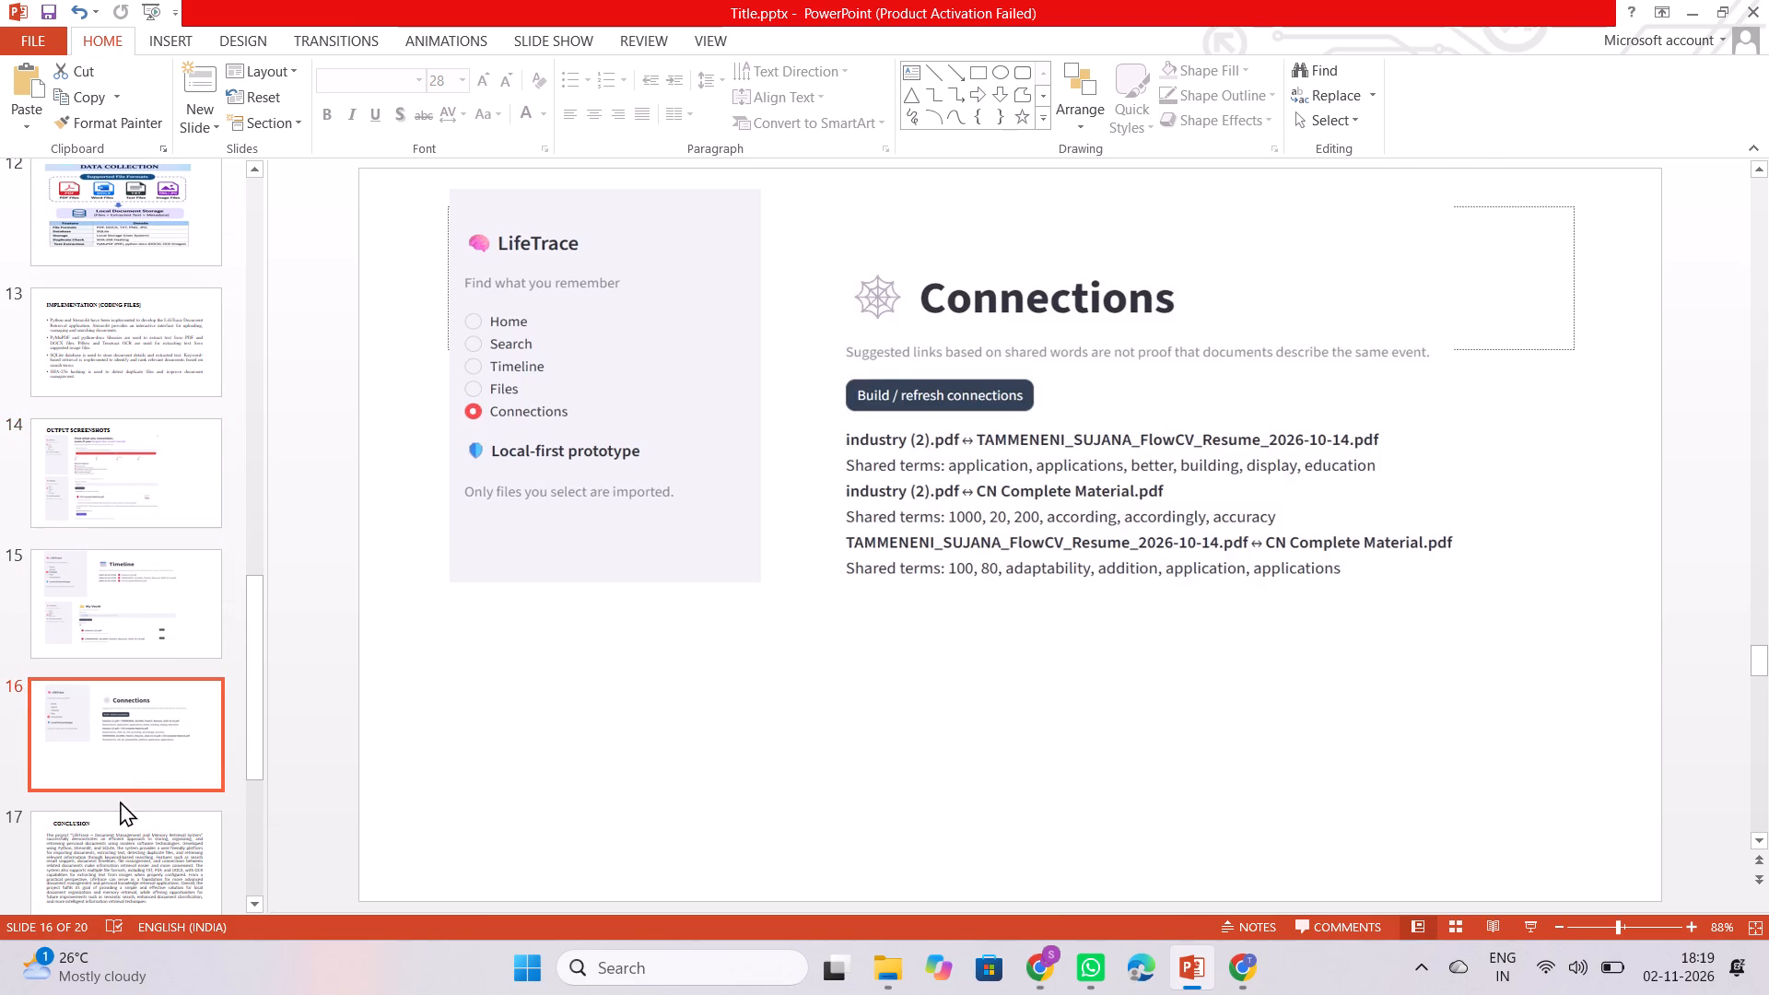
pyautogui.click(116, 829)
pyautogui.scroll(-1, 116, 829)
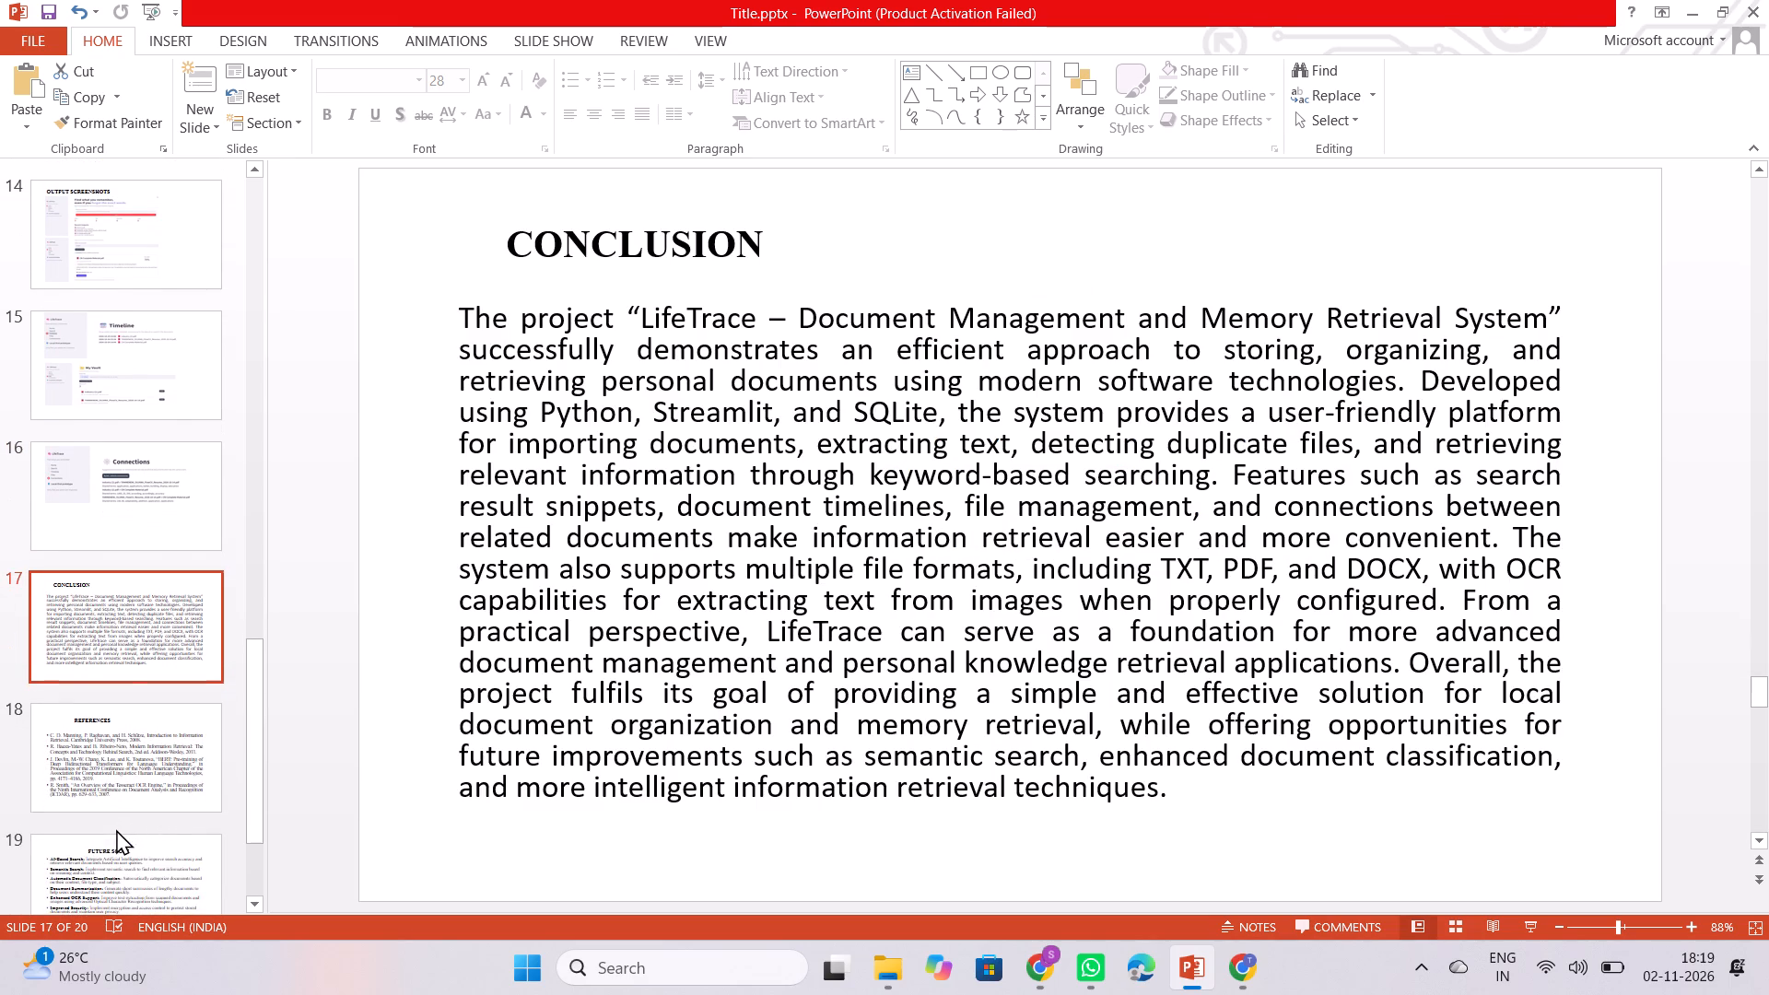
# Return to slide 2 and add the bullet "Introduction" below "Problem statement" in the Contents list.
pyautogui.scroll(7, 132, 772)
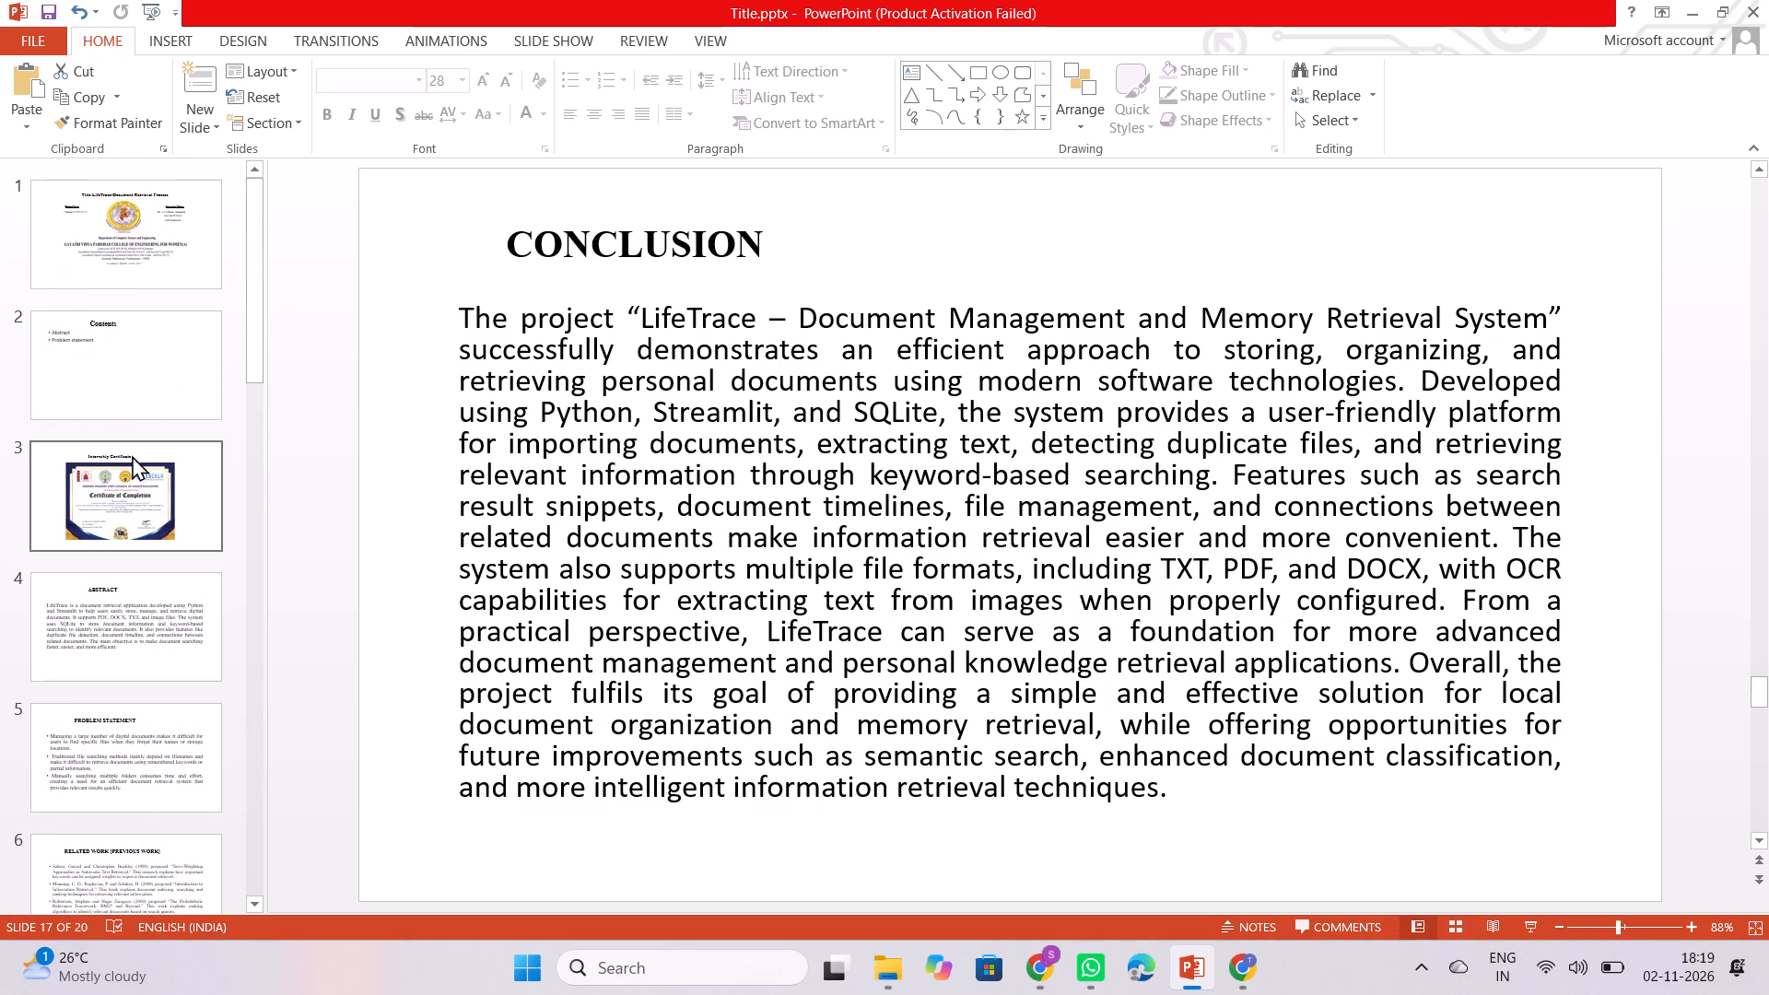
pyautogui.click(144, 371)
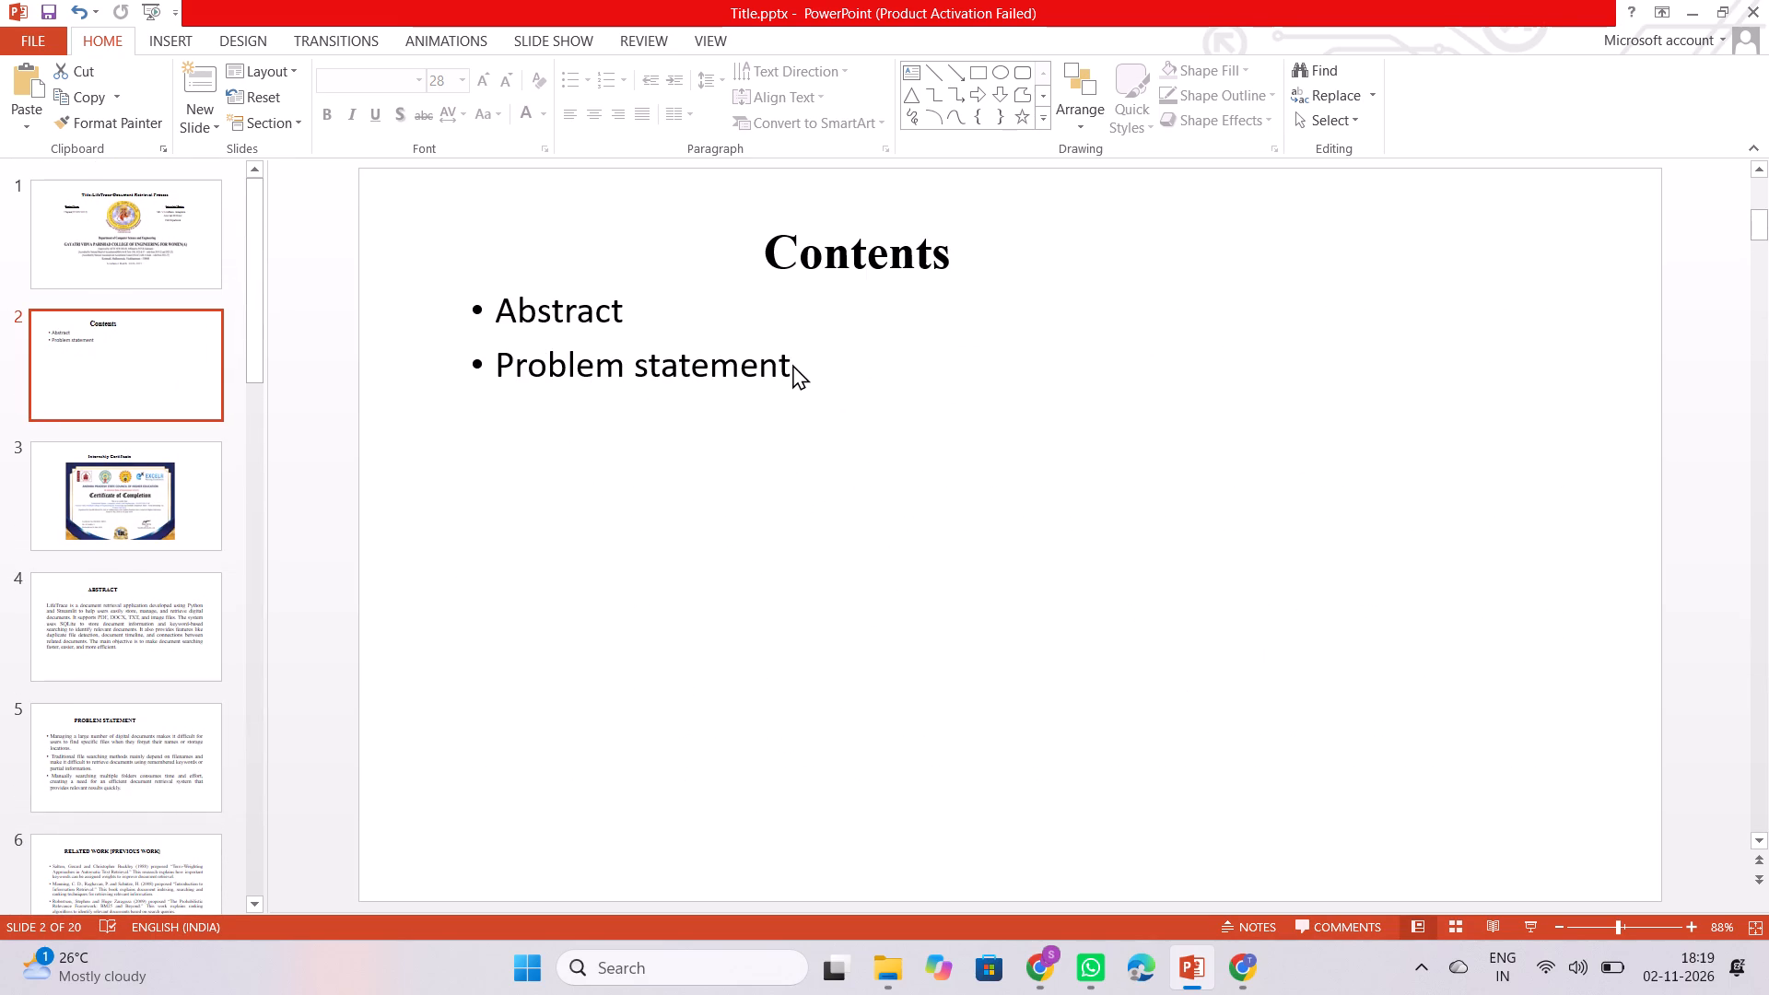
pyautogui.click(792, 364)
pyautogui.click(822, 373)
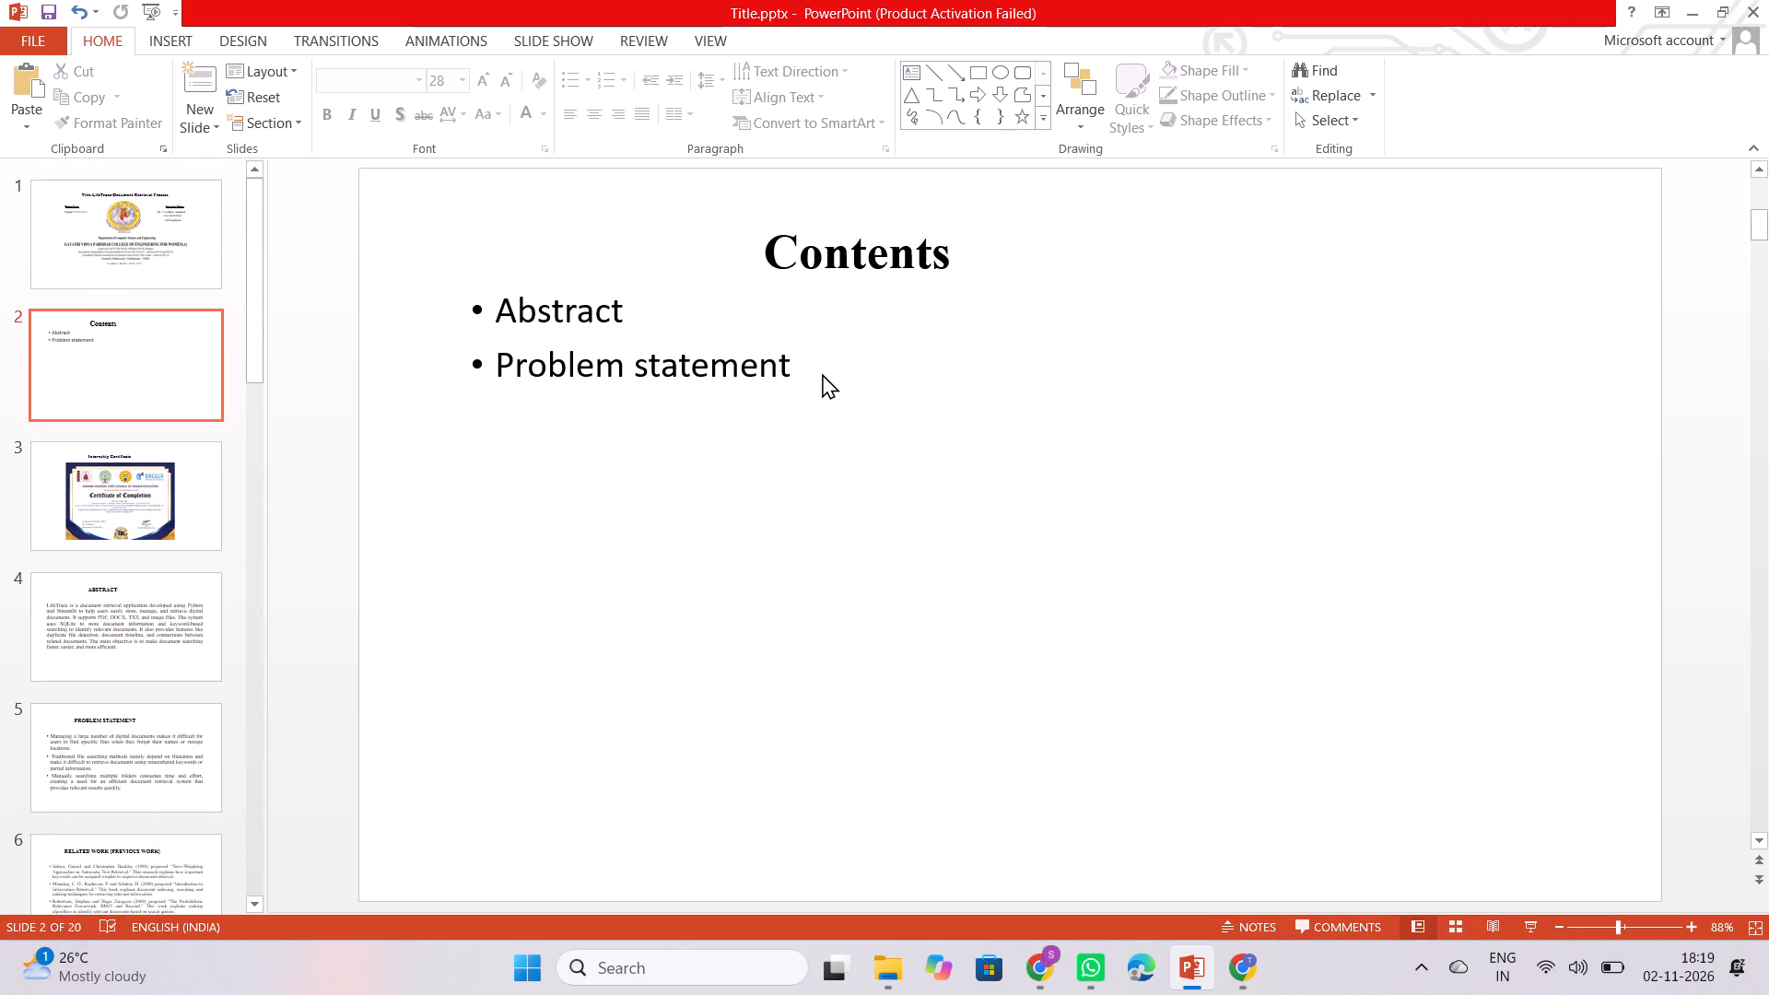
pyautogui.click(756, 369)
pyautogui.click(823, 372)
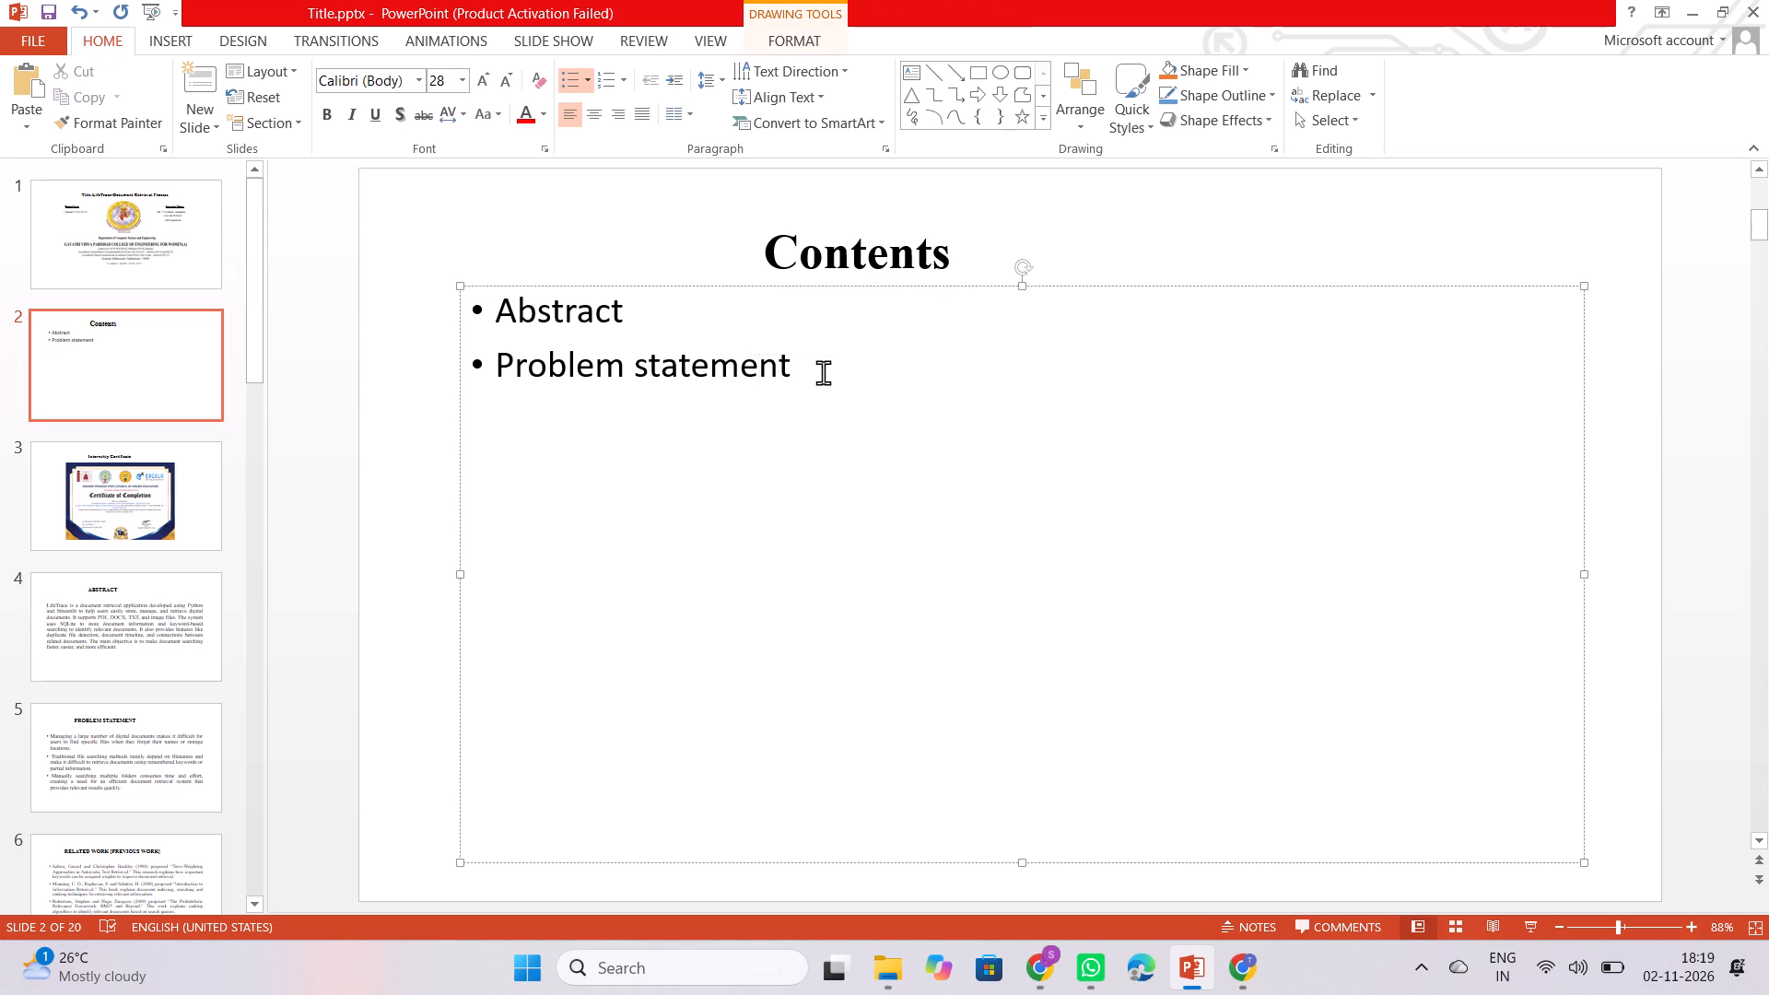
pyautogui.press('Return')
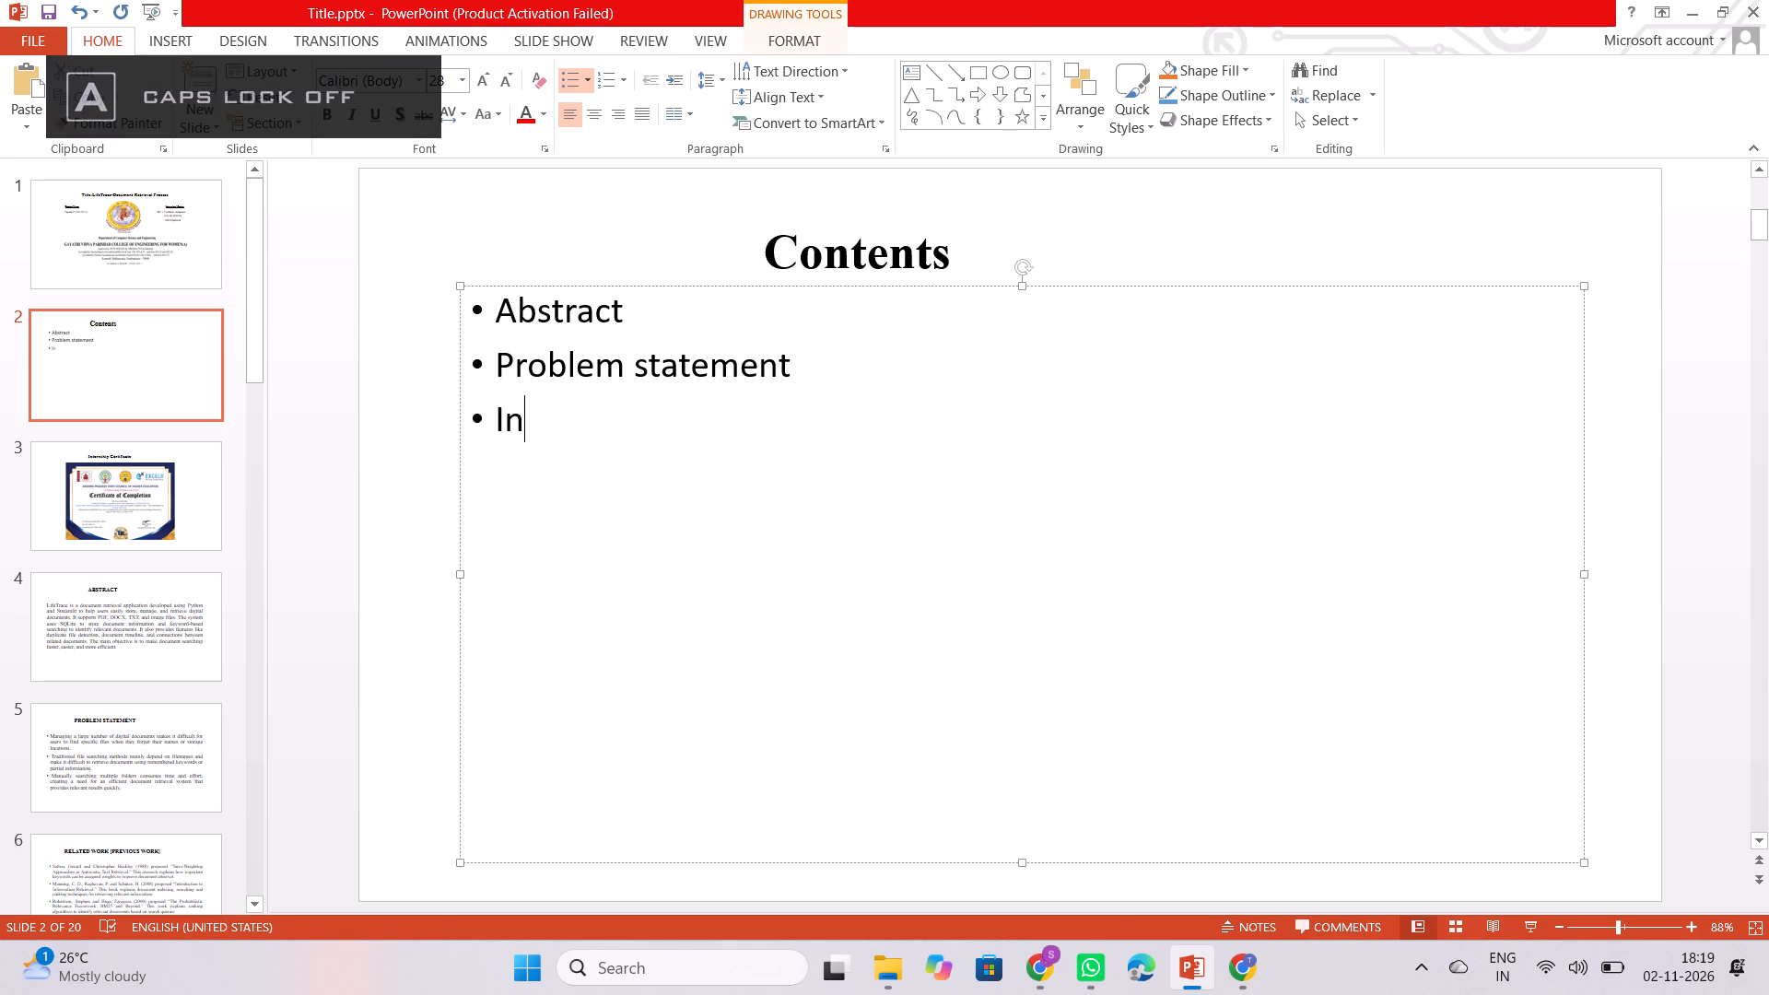
pyautogui.press('BackSpace')
pyautogui.write('tro')
pyautogui.write('duction')
pyautogui.press('Return')
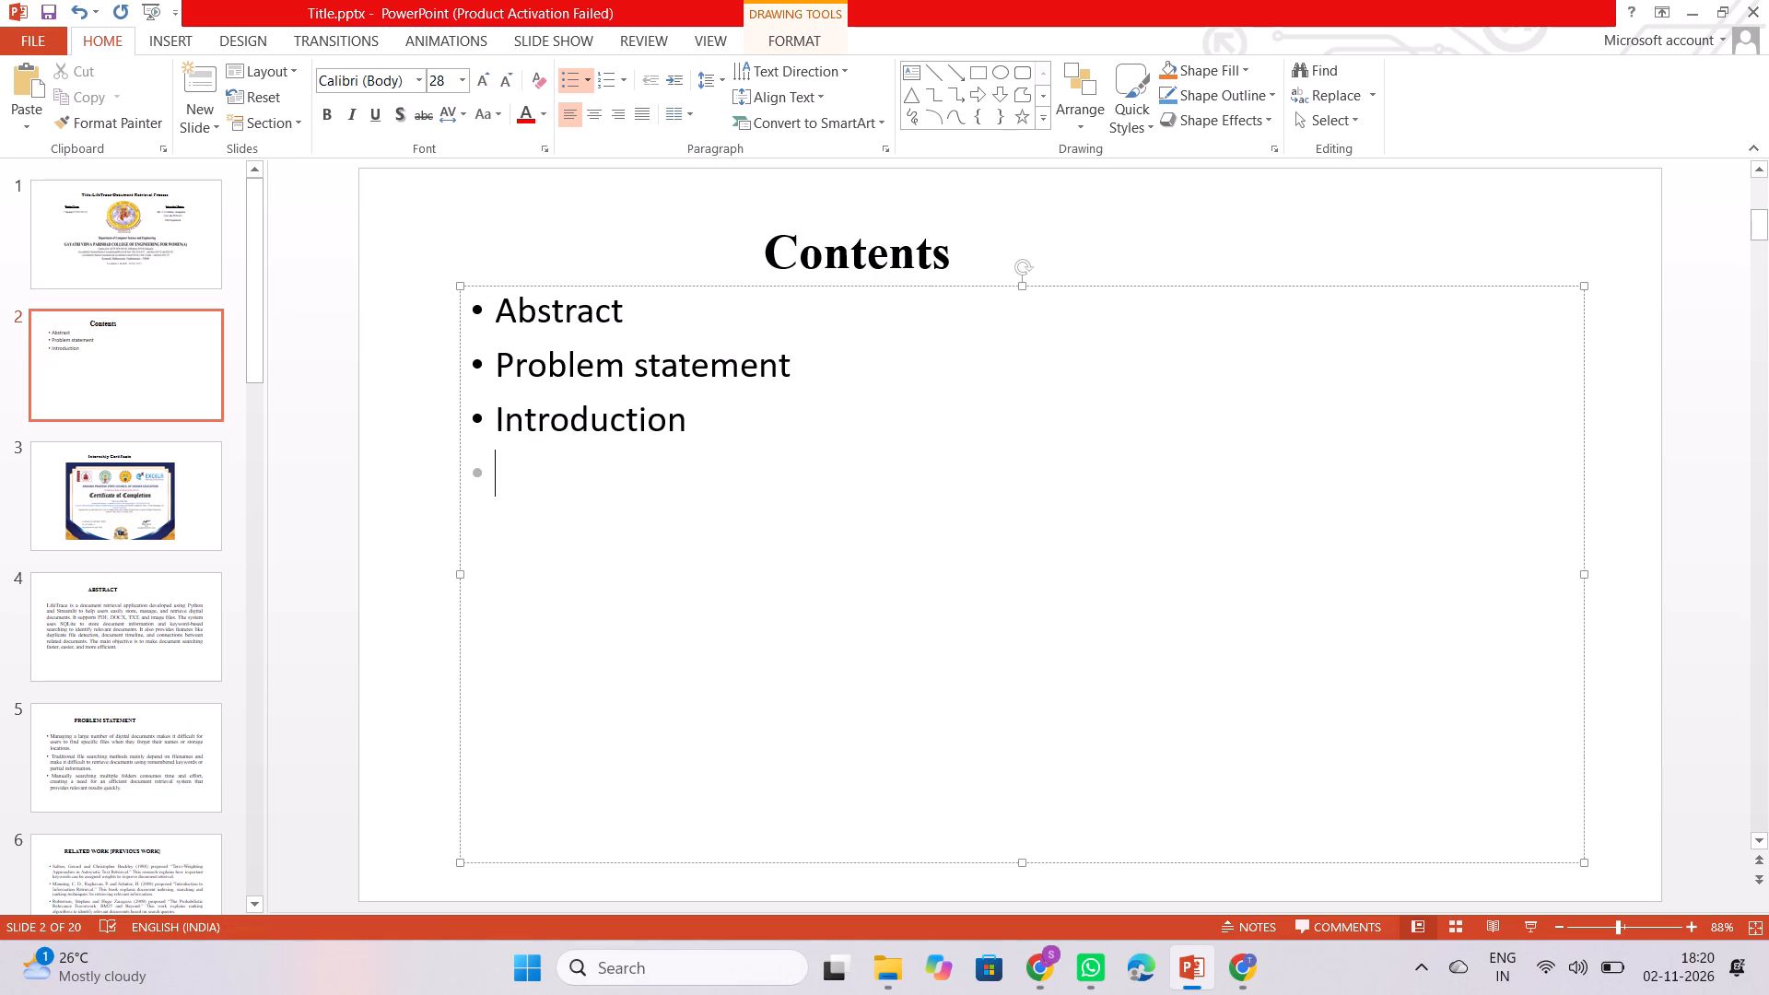
# Add the bullet "Literature Survey" below "Introduction" in the Contents list.
pyautogui.scroll(-3, 232, 615)
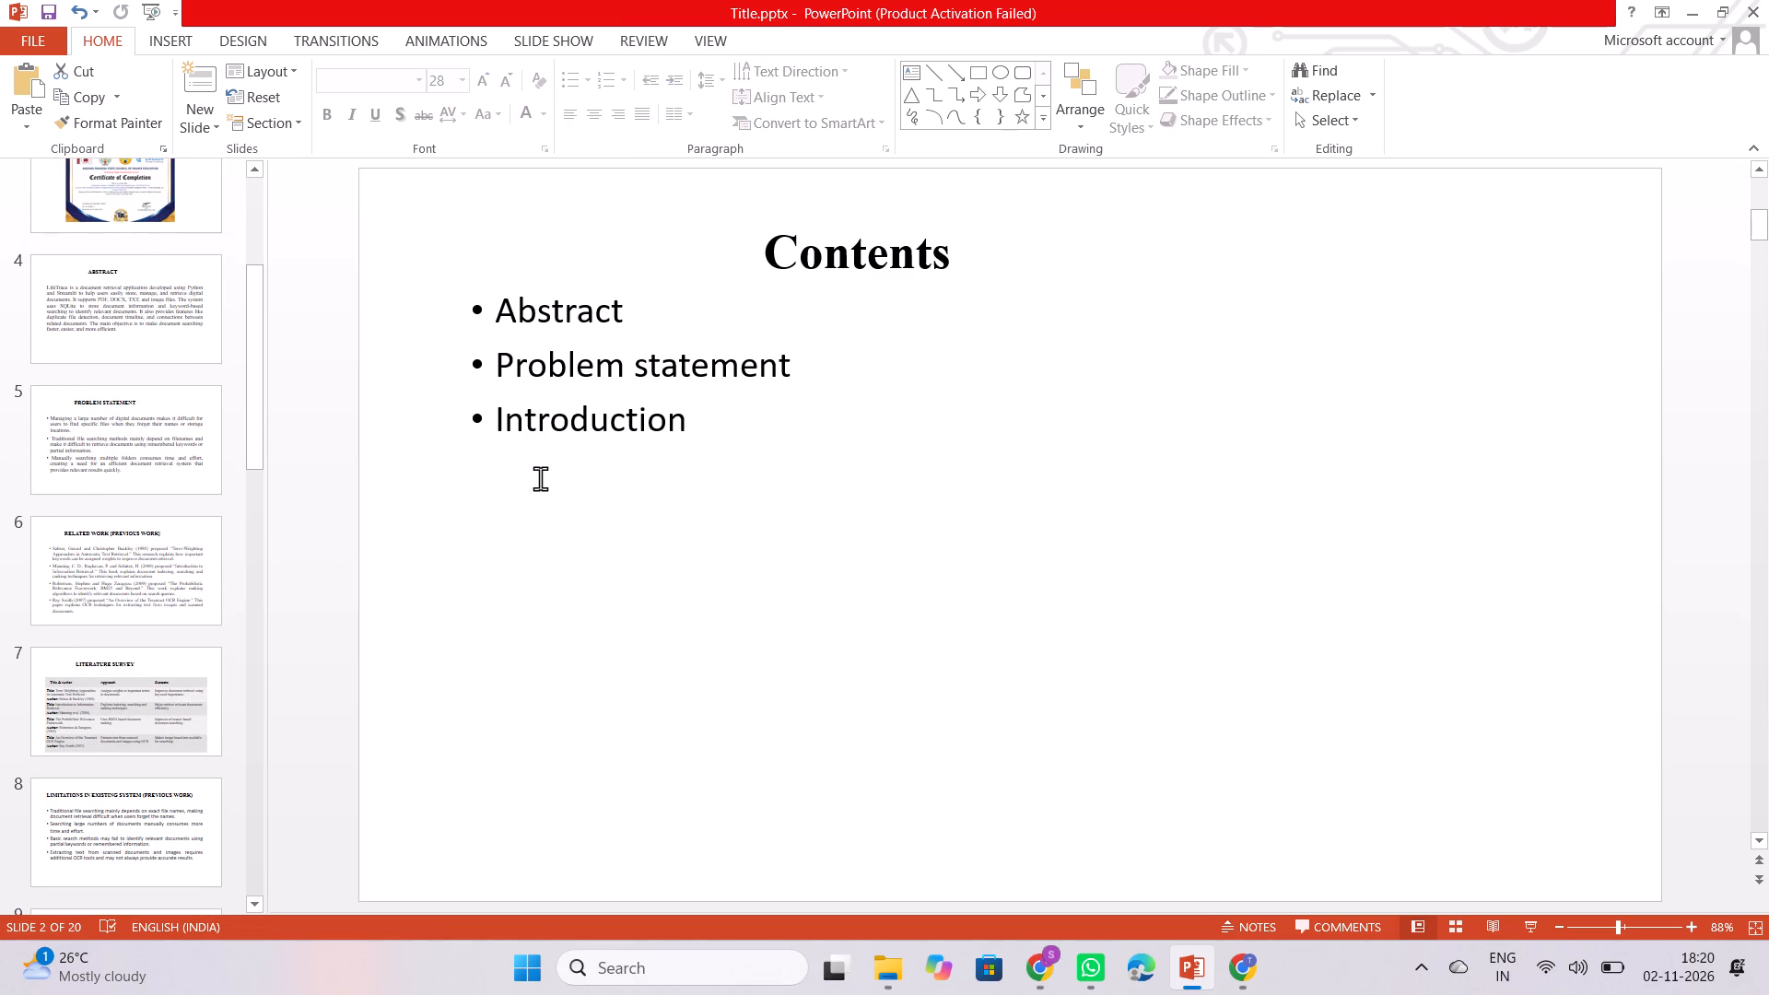
pyautogui.click(690, 425)
pyautogui.press('Return')
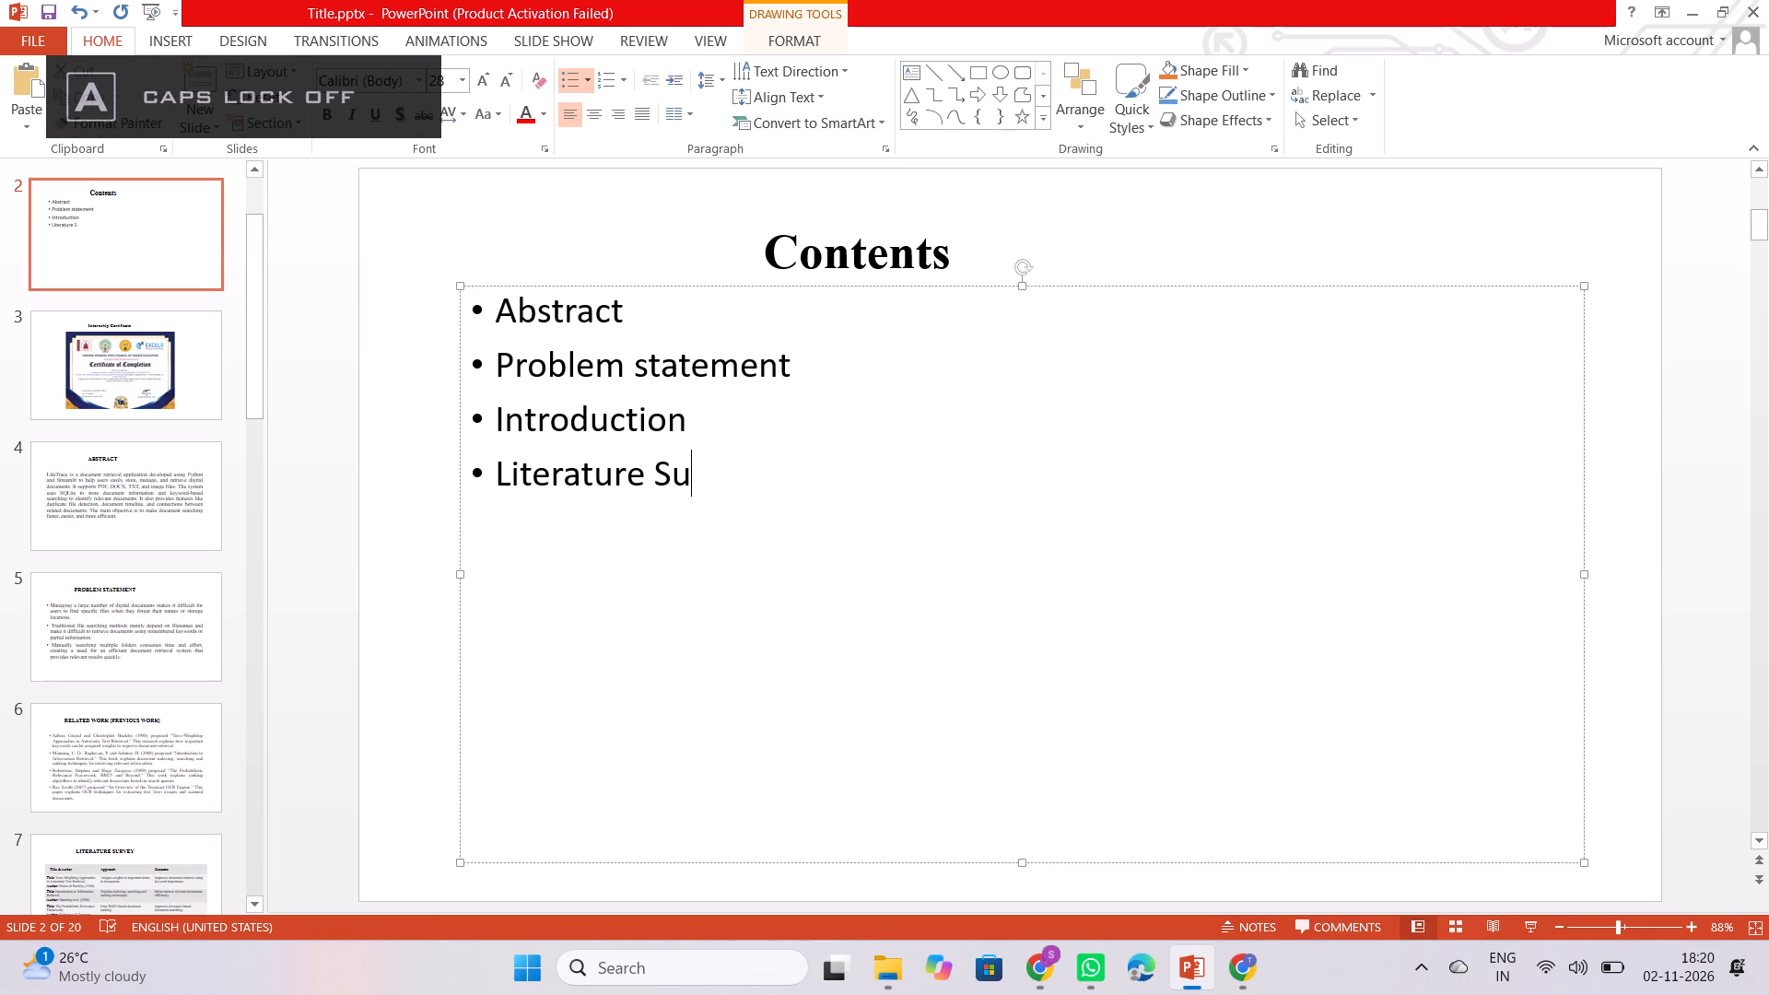
pyautogui.write('vey')
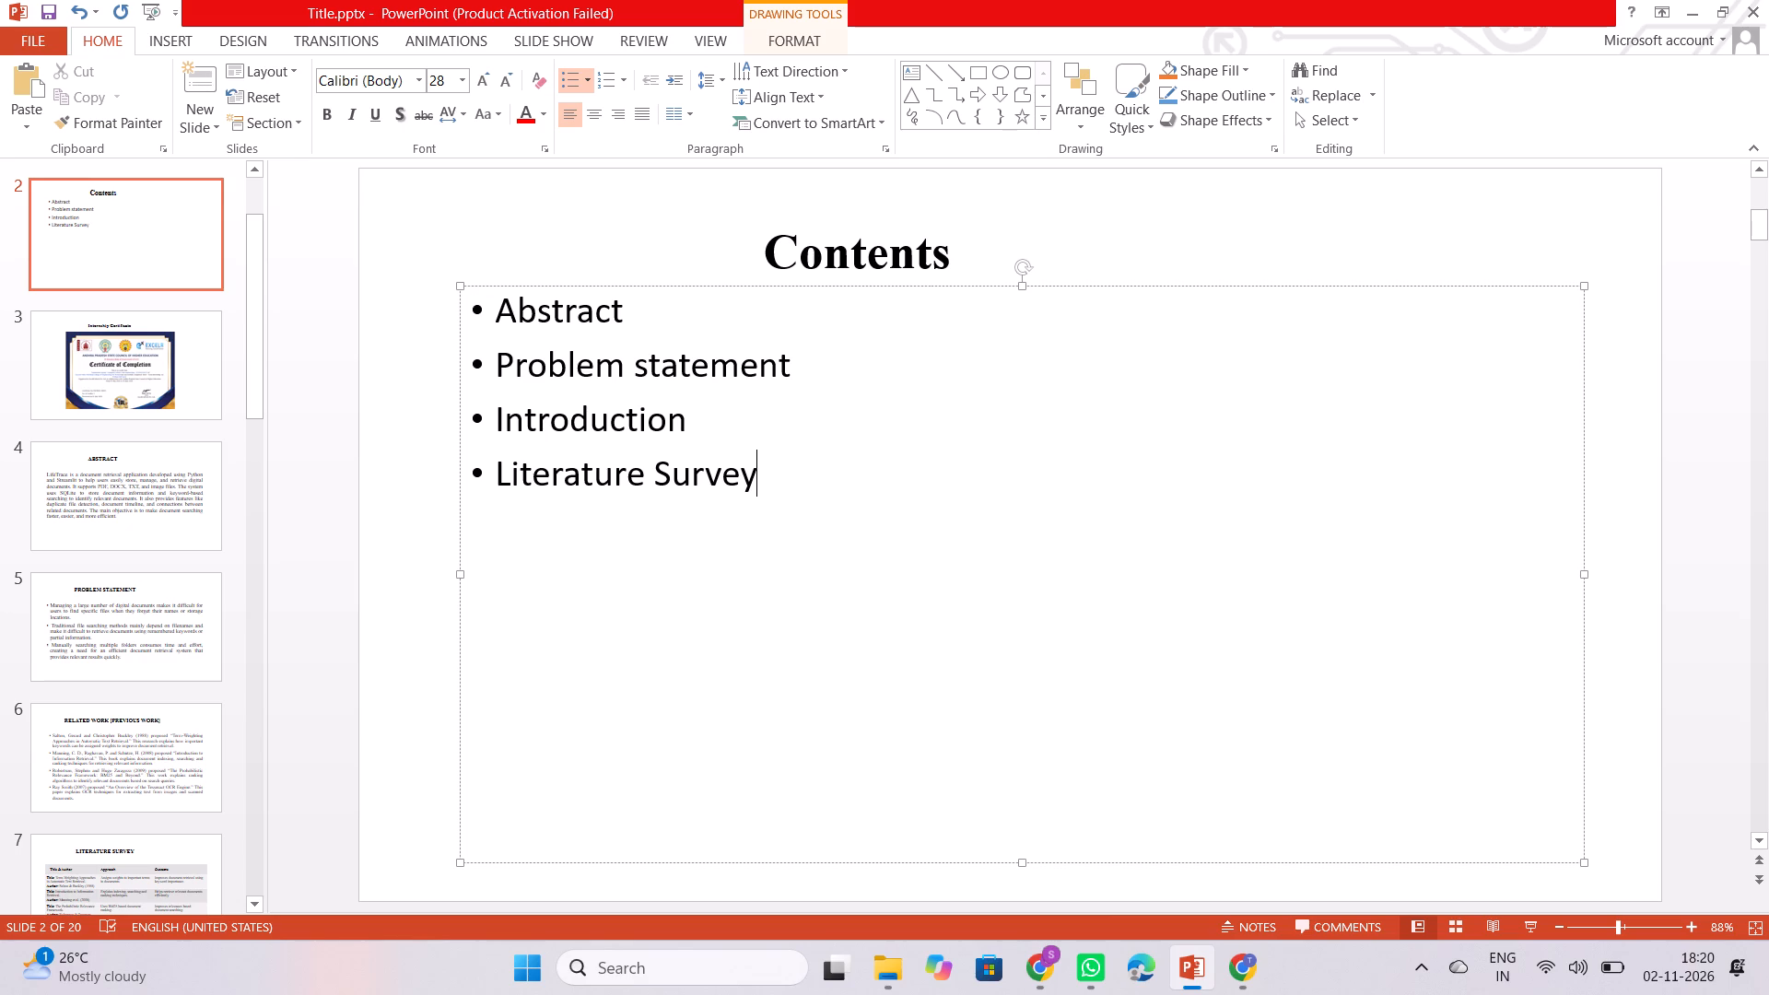
pyautogui.press('Return')
# Add the bullet "Limitations" directly below "Literature Survey" in the Contents list.
pyautogui.scroll(-1, 167, 649)
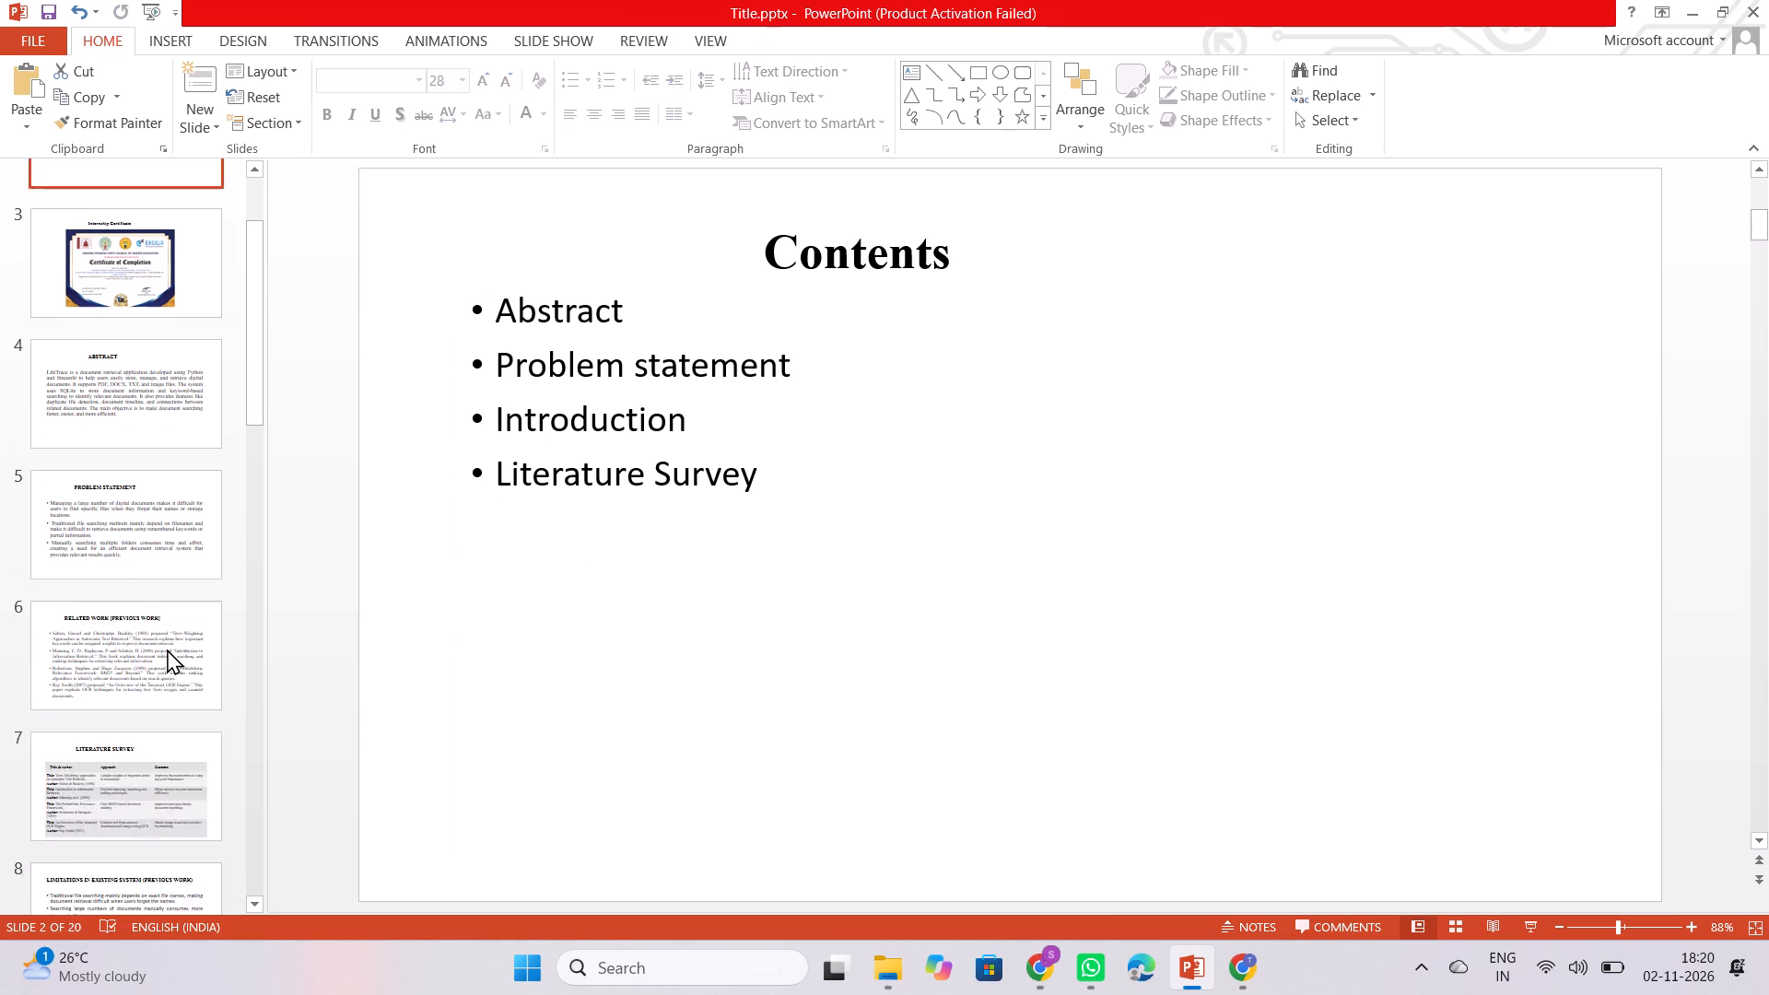
pyautogui.scroll(-1, 167, 649)
pyautogui.click(596, 566)
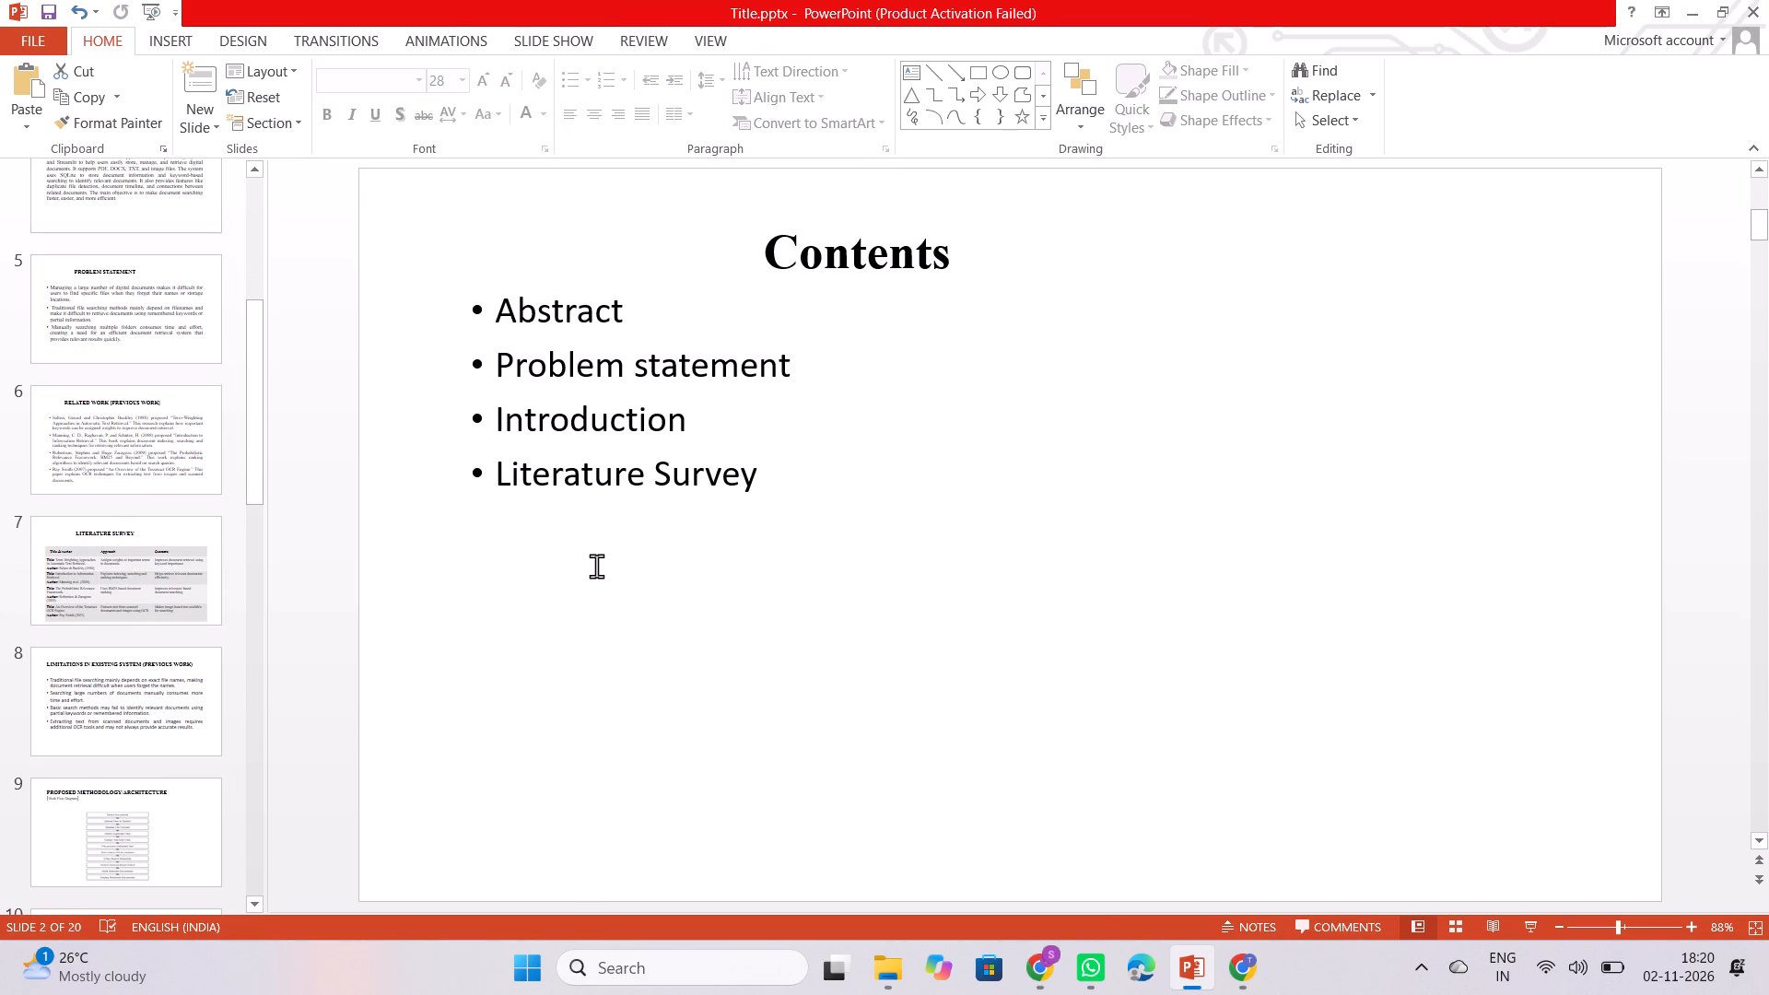
pyautogui.press('BackSpace')
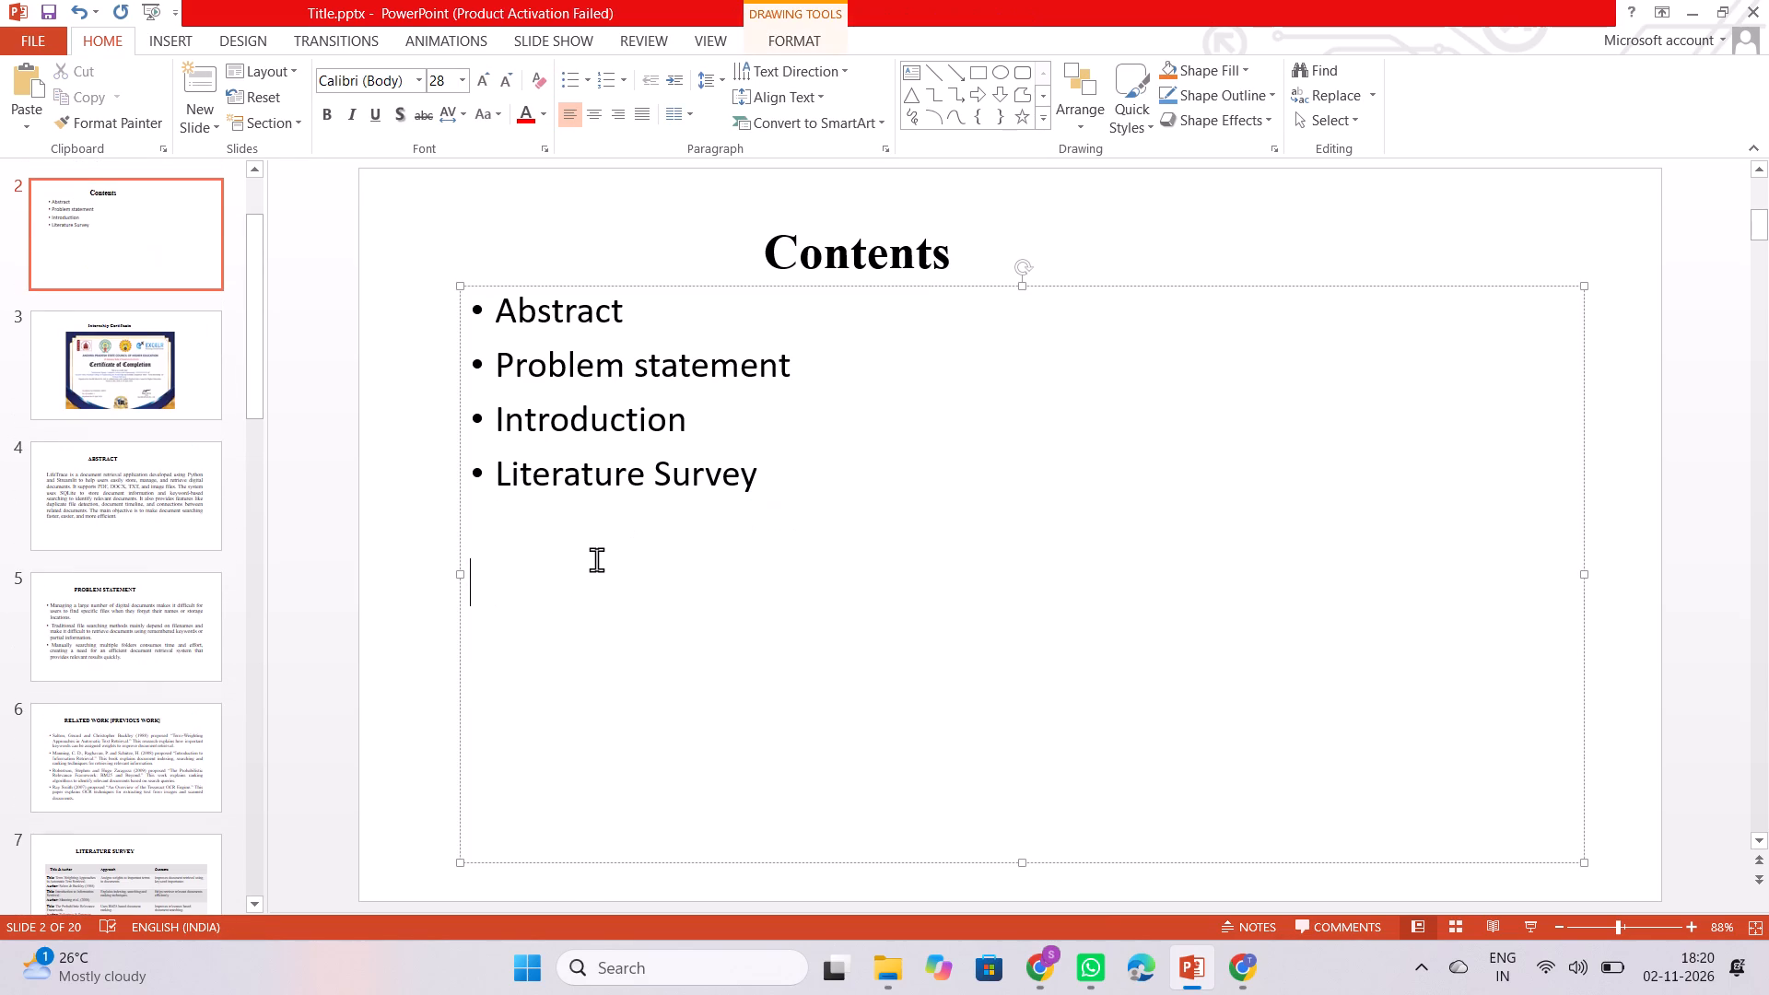
pyautogui.press('BackSpace')
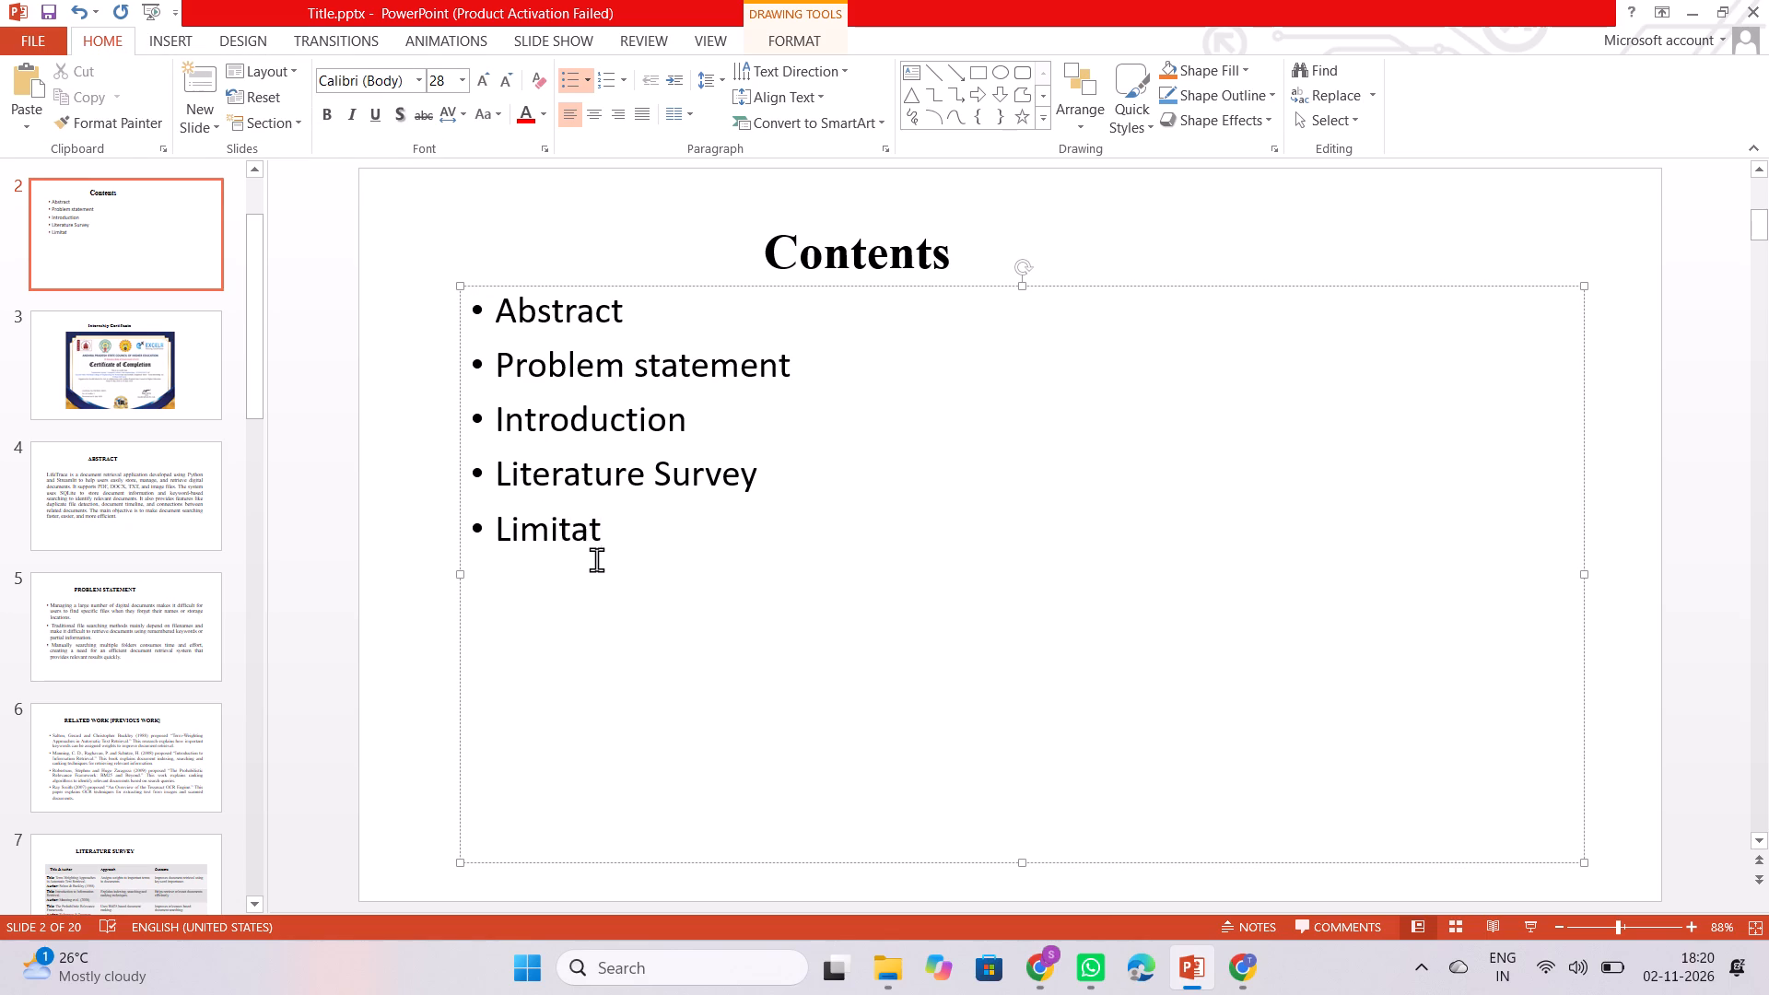
pyautogui.write('ions')
# Check the headings of slides 8 and 9, and extend slide 2's last bullet to "Limitations in Existing".
pyautogui.scroll(-1, 118, 812)
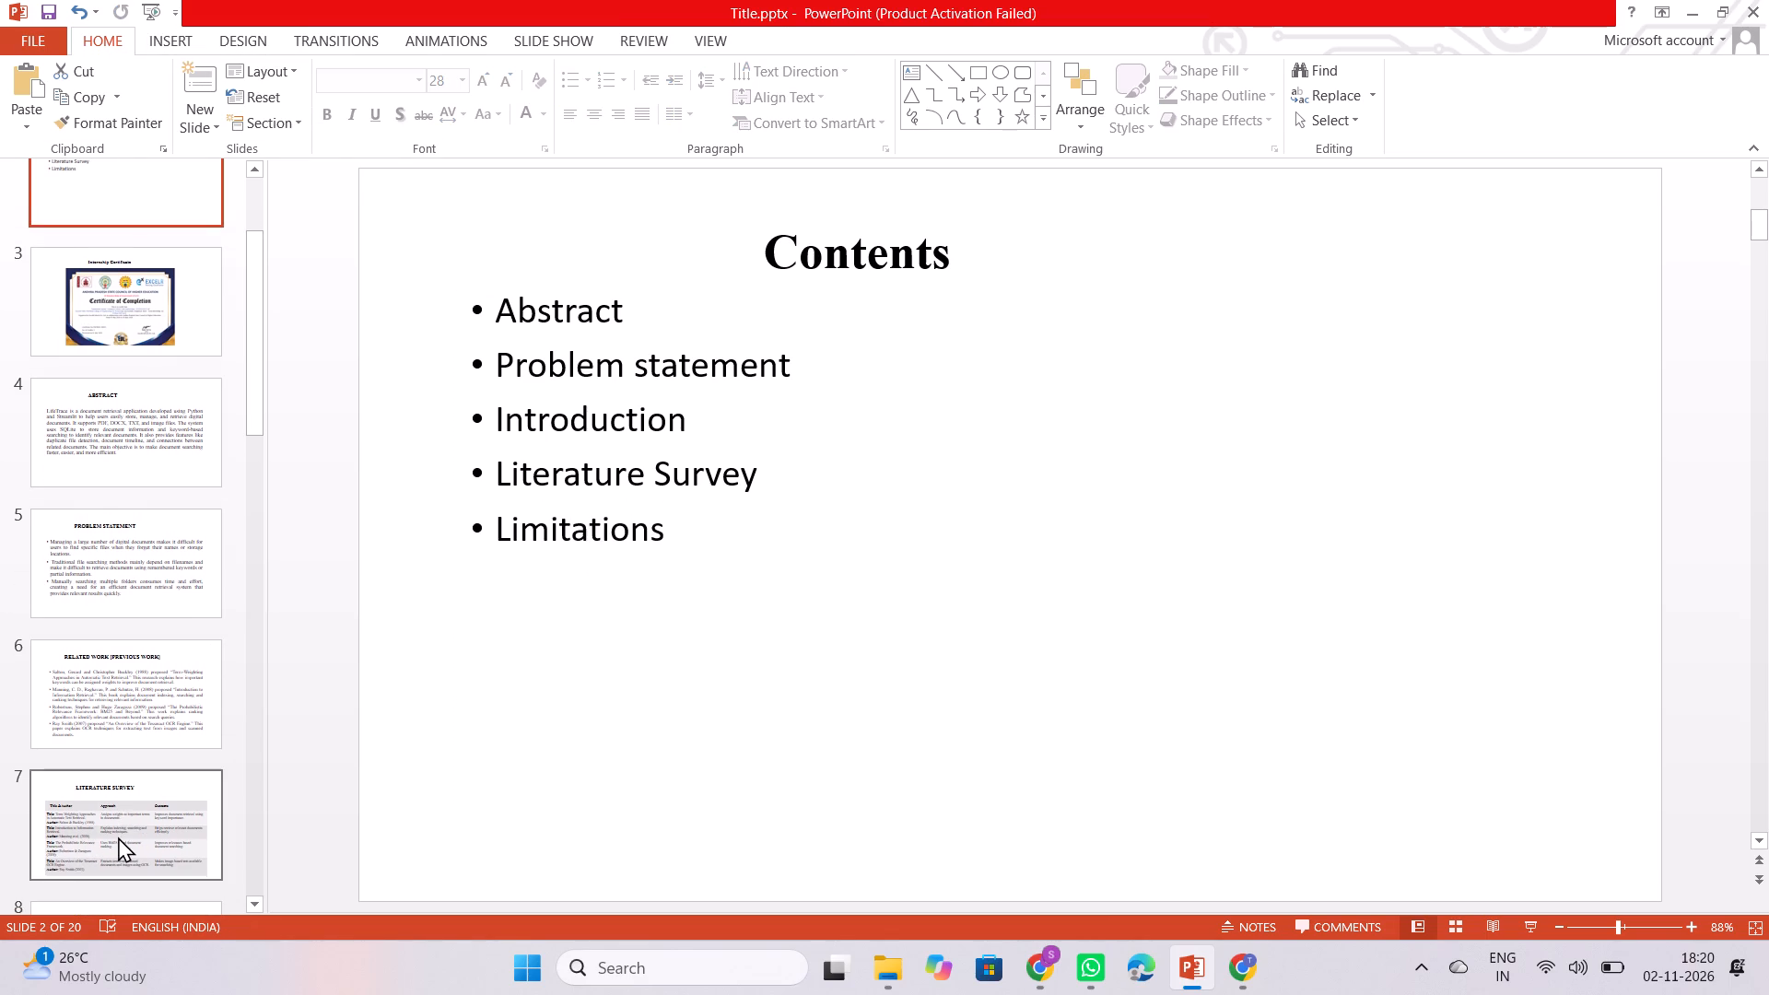
pyautogui.scroll(-2, 118, 837)
pyautogui.click(124, 646)
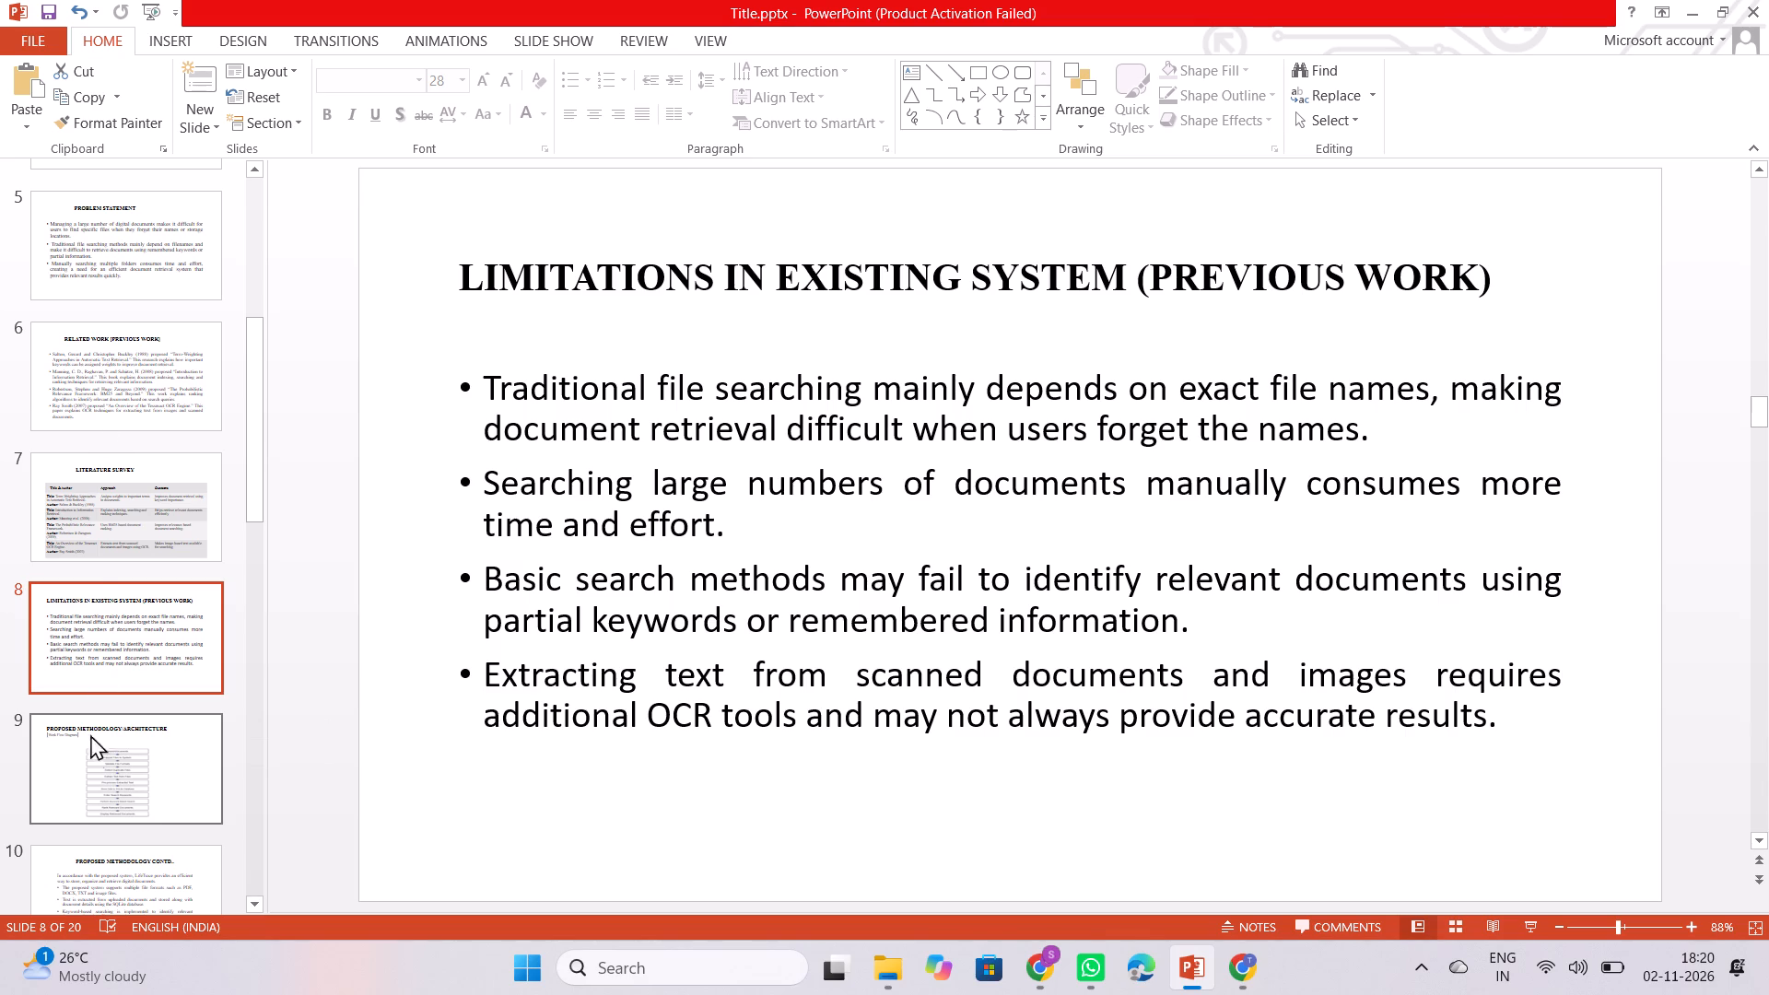
pyautogui.click(92, 759)
pyautogui.scroll(3, 89, 554)
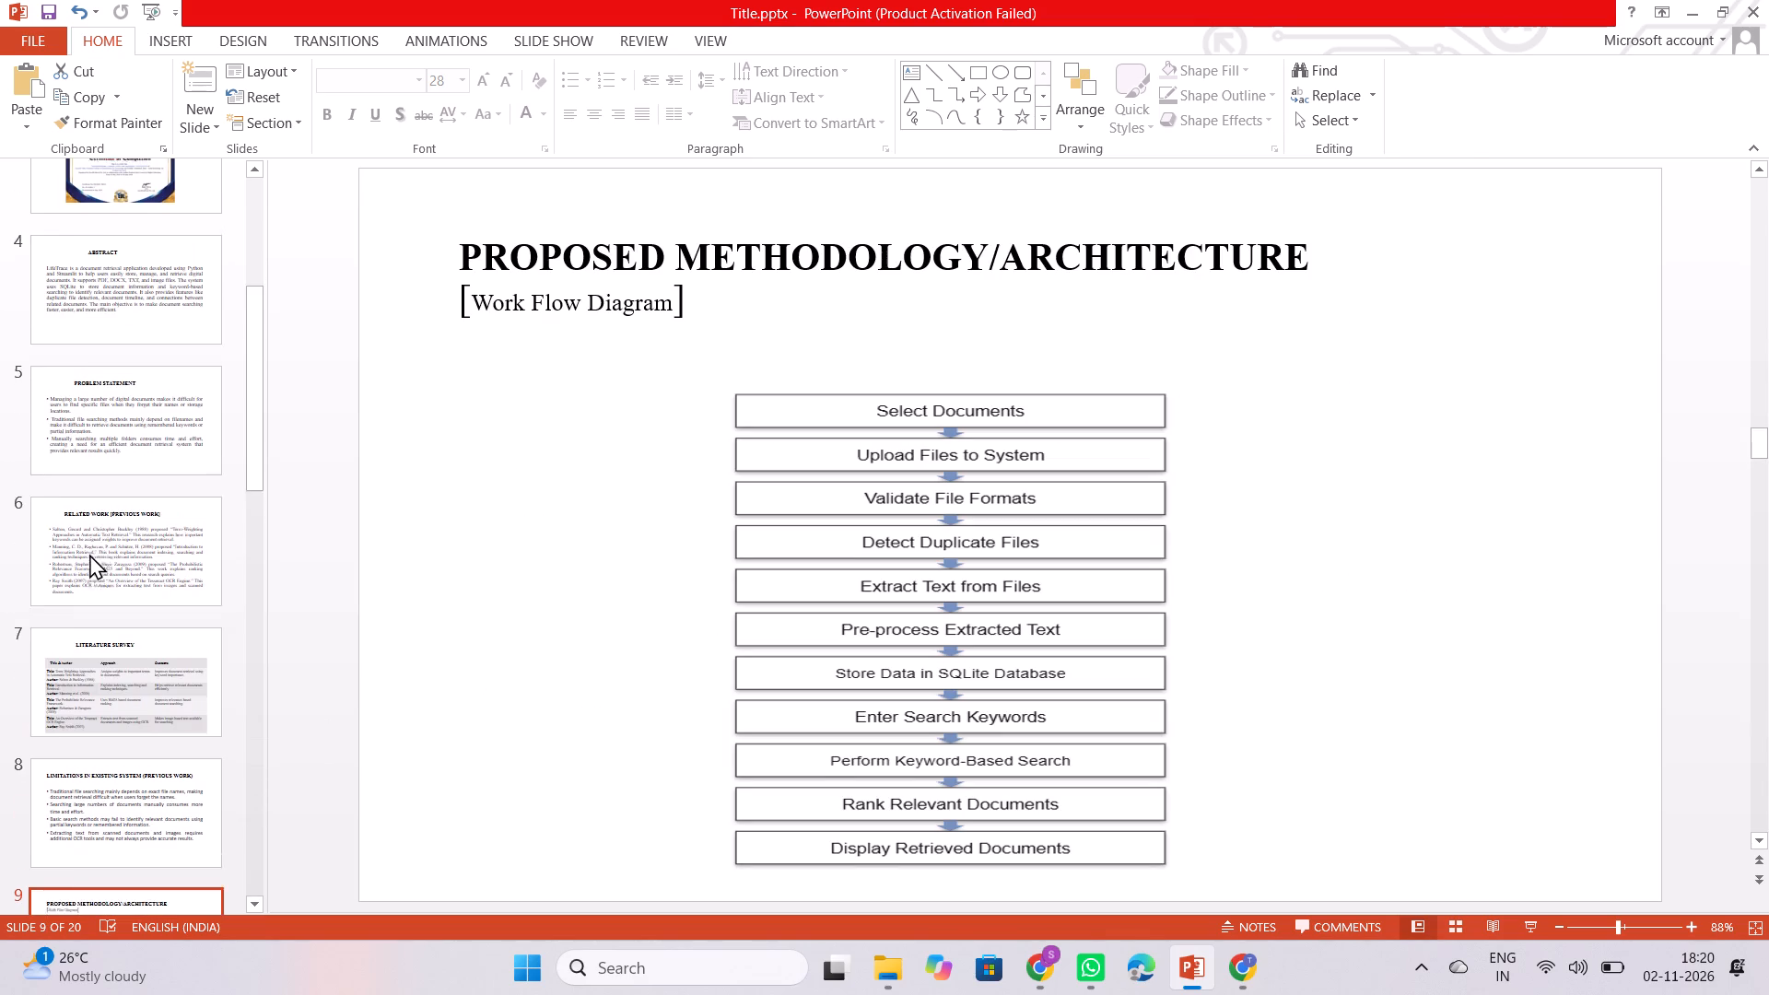
pyautogui.scroll(2, 110, 324)
pyautogui.click(110, 324)
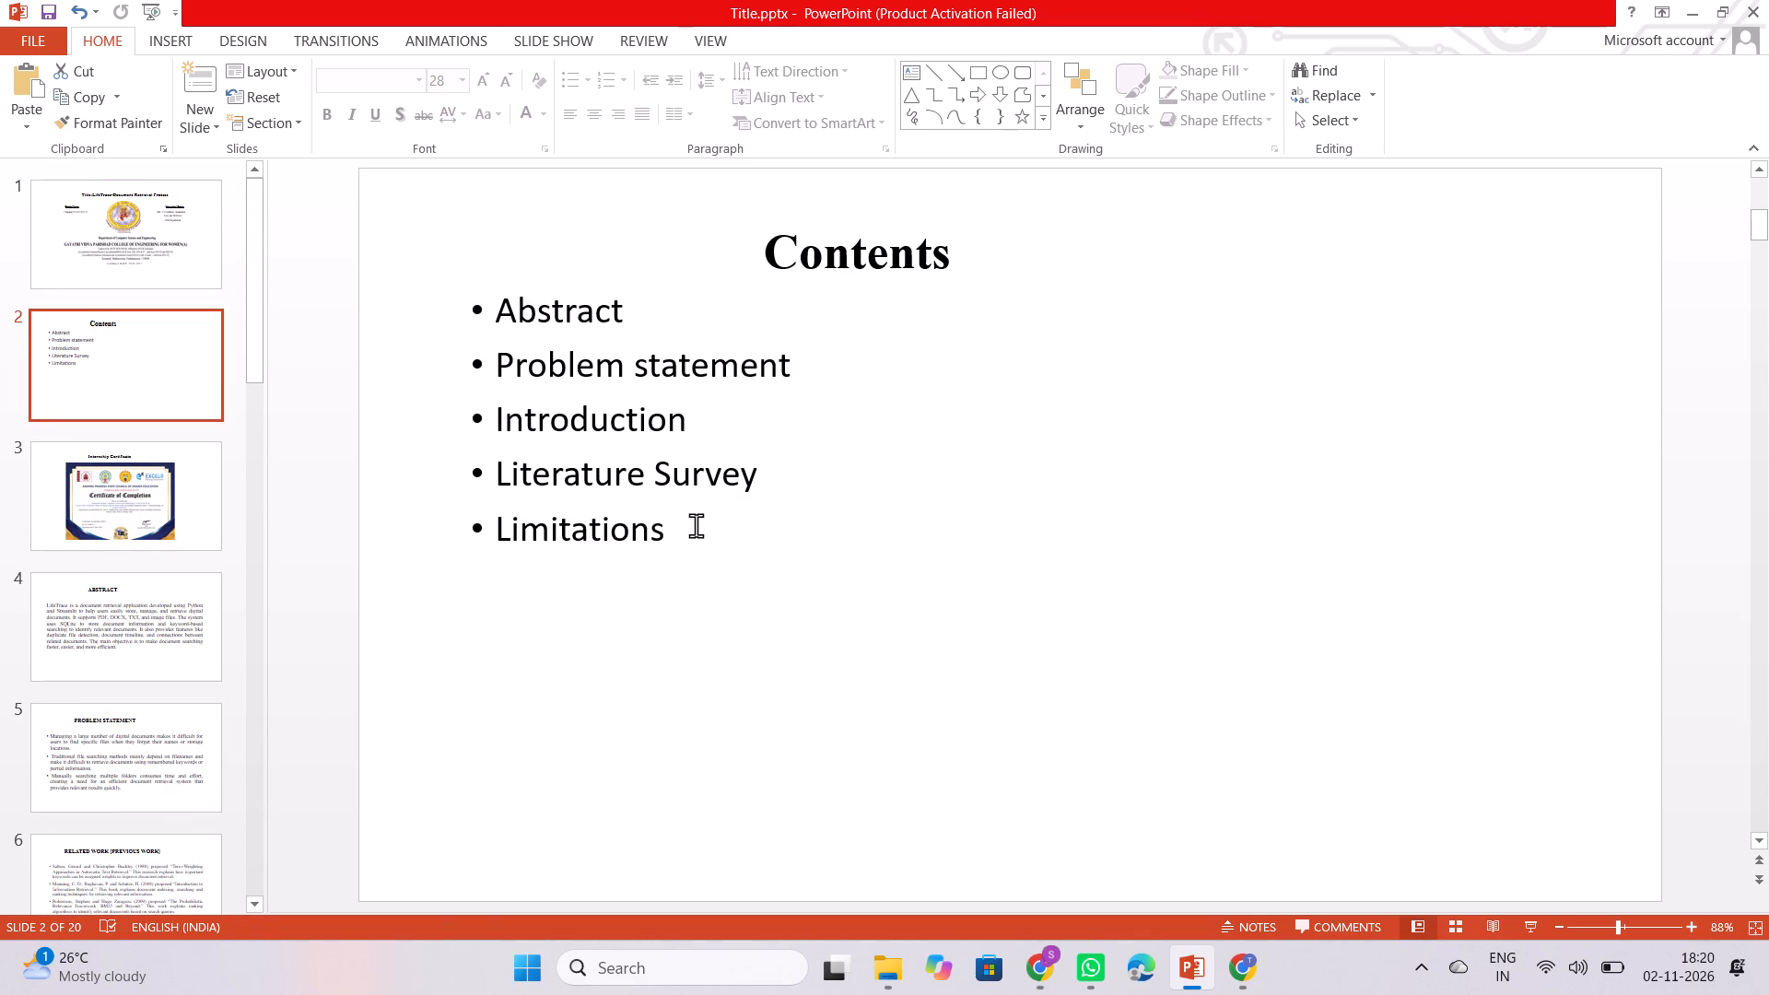
pyautogui.click(700, 525)
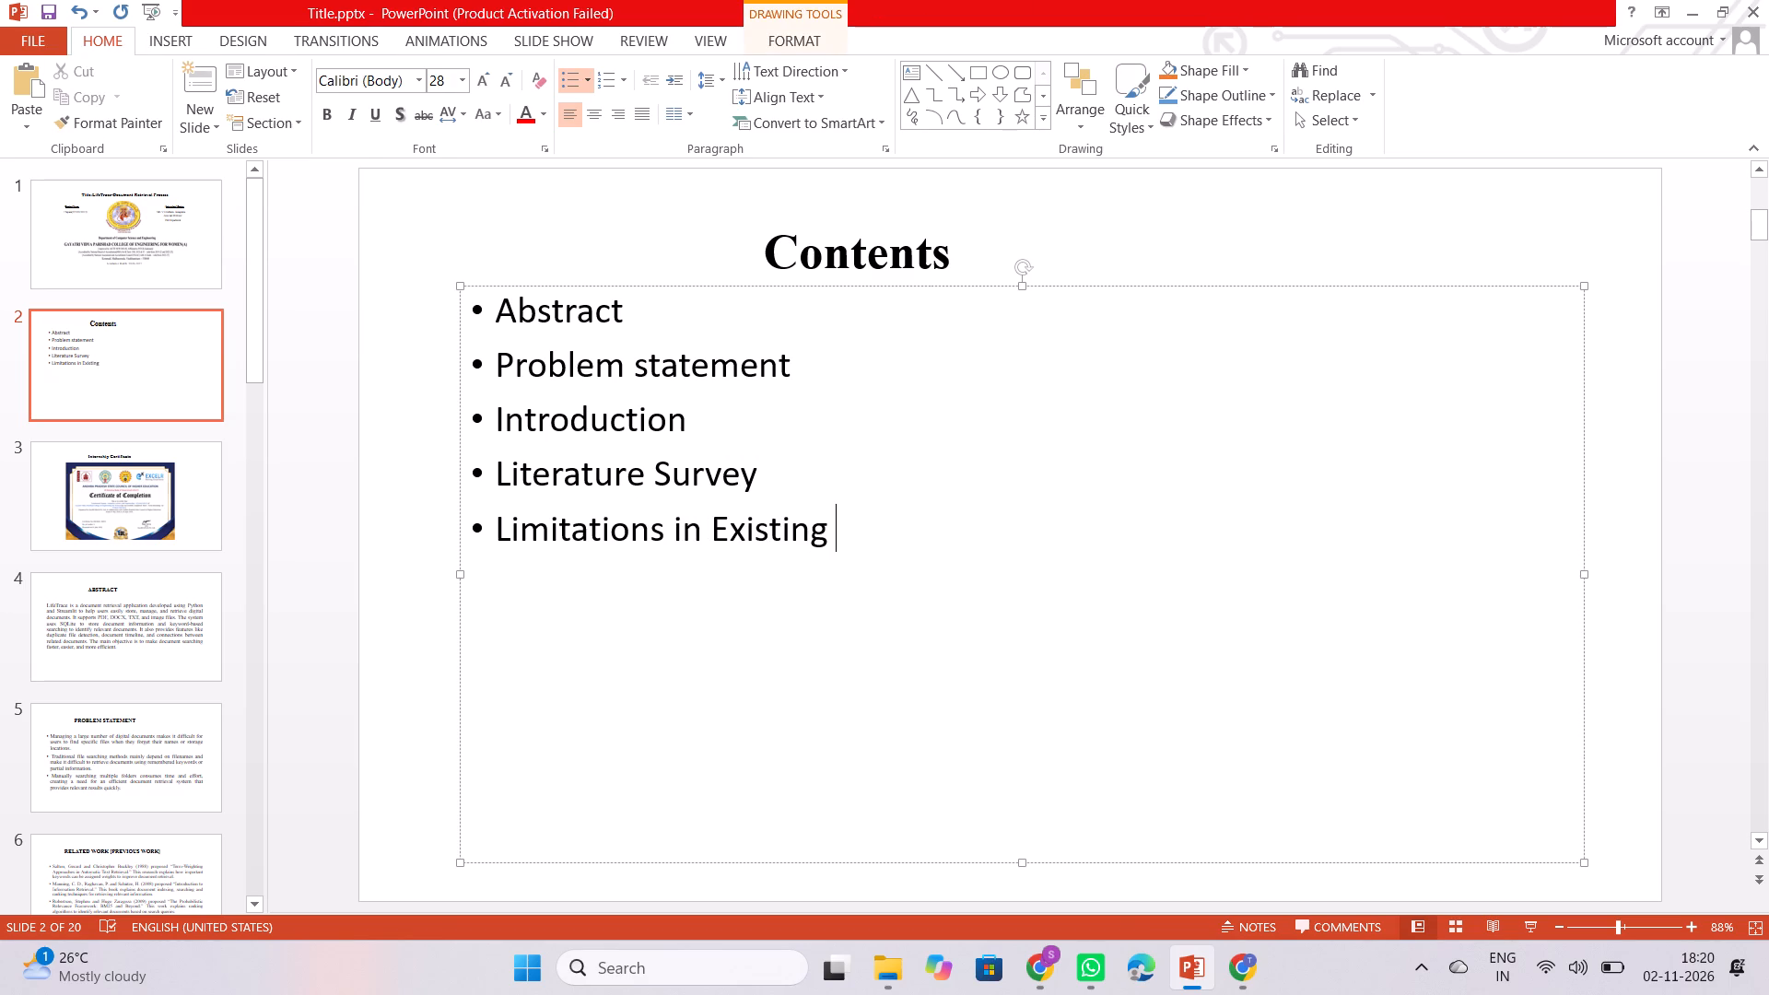
# Complete slide 2's last bullet as "Limitations in Existing system" and start a new bullet below it.
pyautogui.scroll(1, 91, 755)
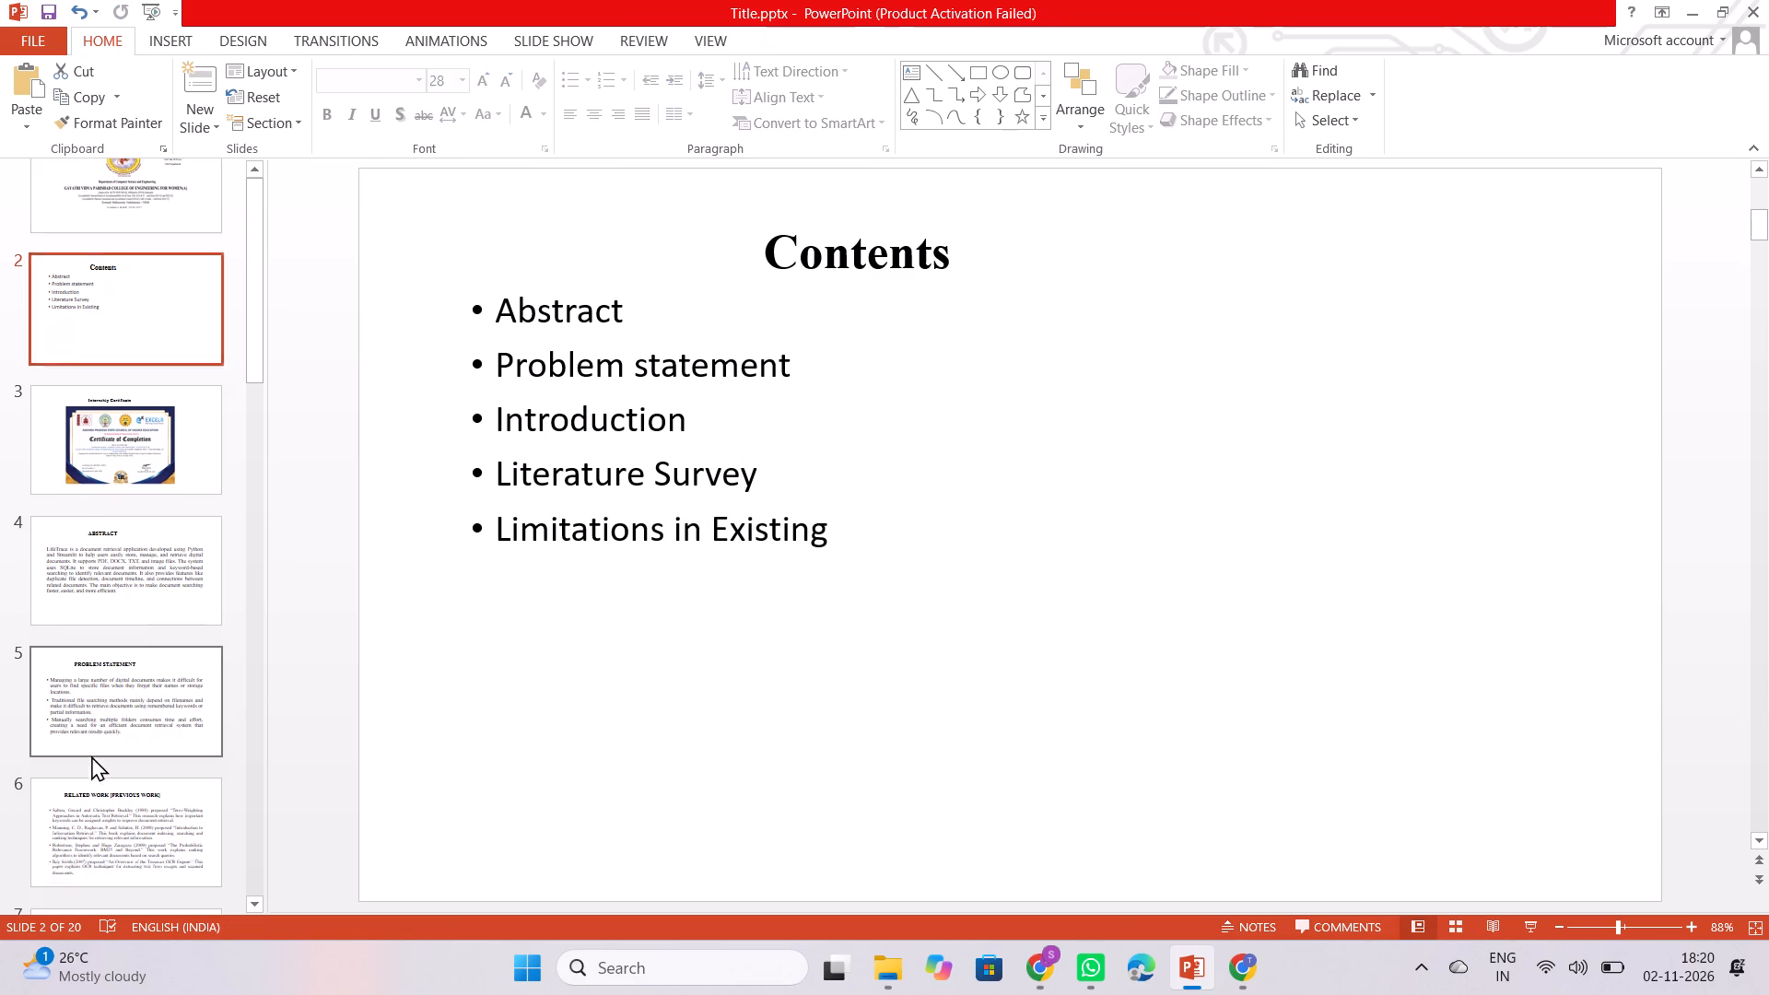
pyautogui.scroll(1, 91, 755)
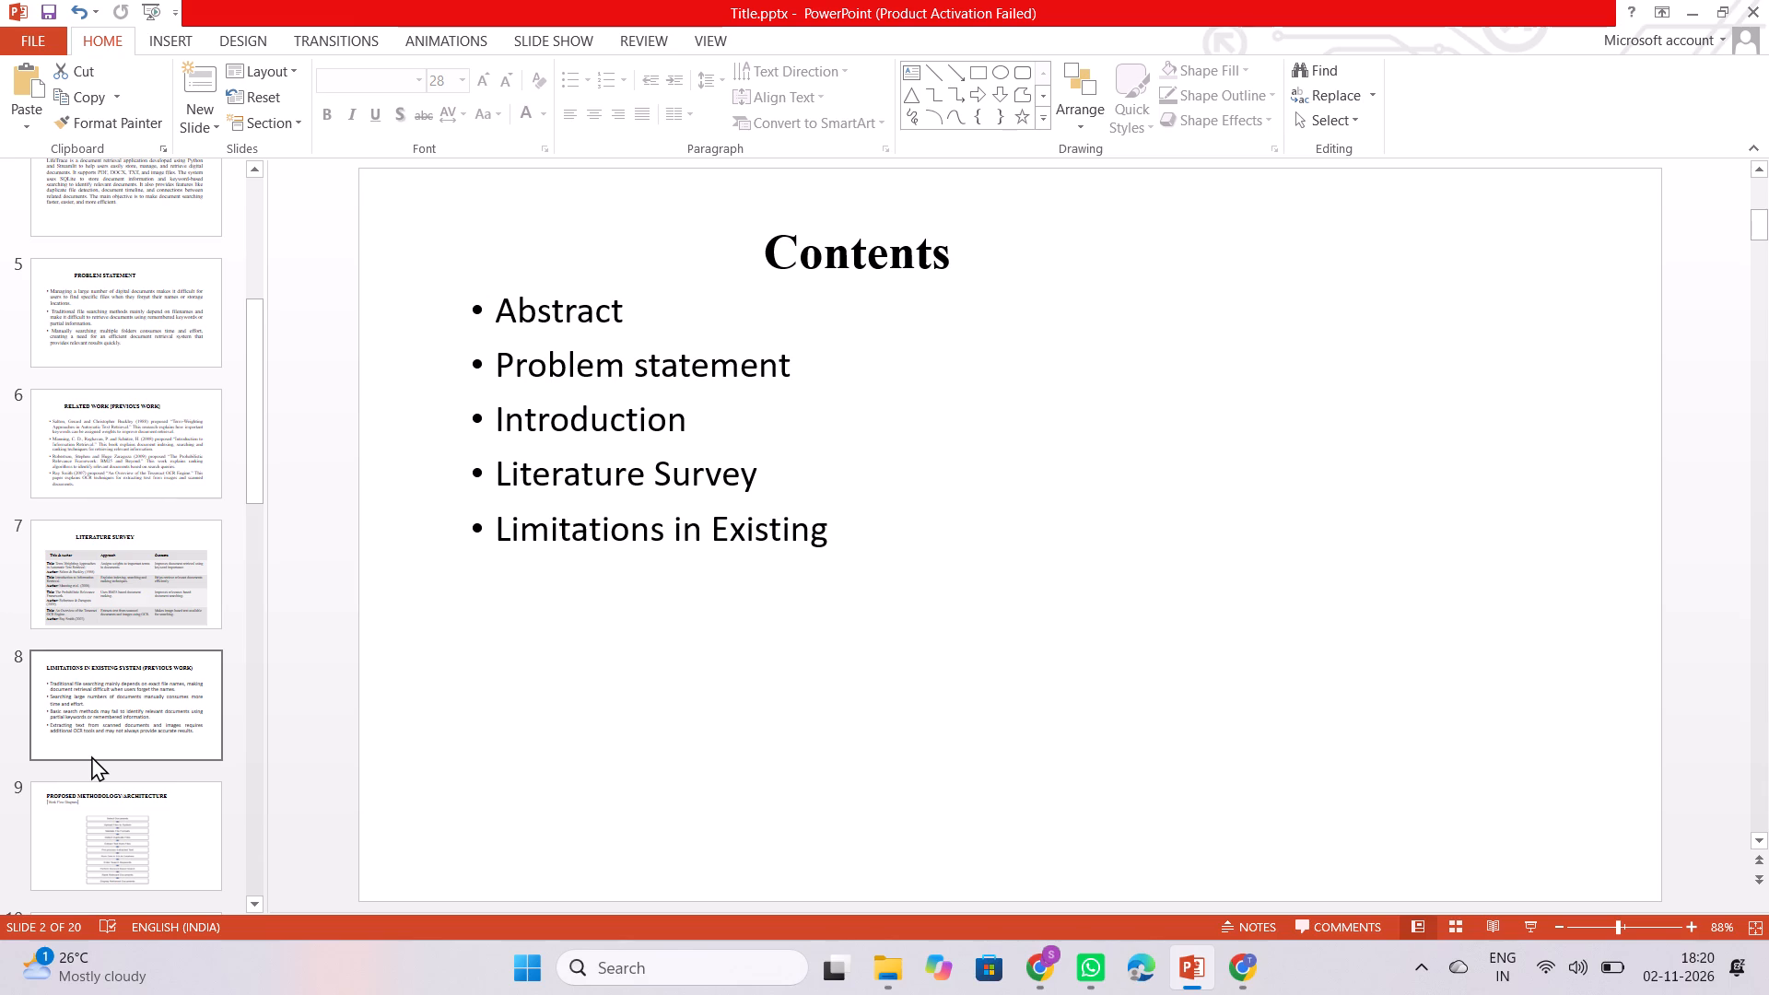
pyautogui.scroll(1, 91, 755)
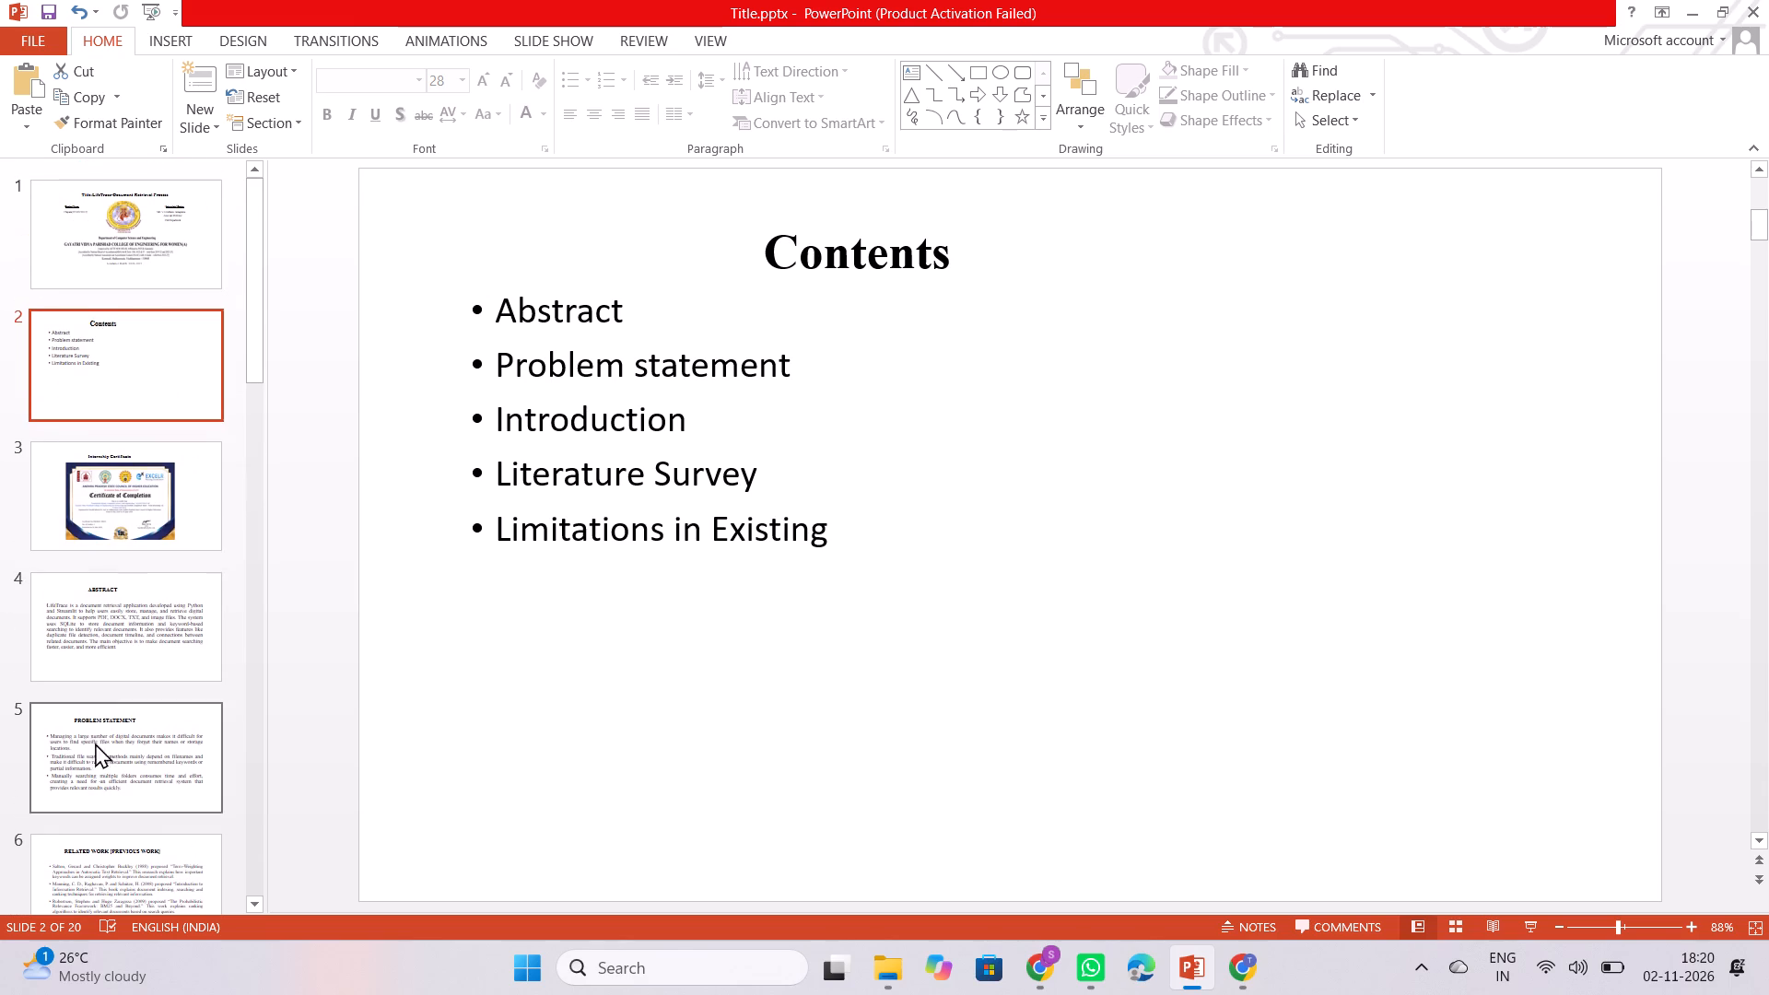
pyautogui.click(162, 353)
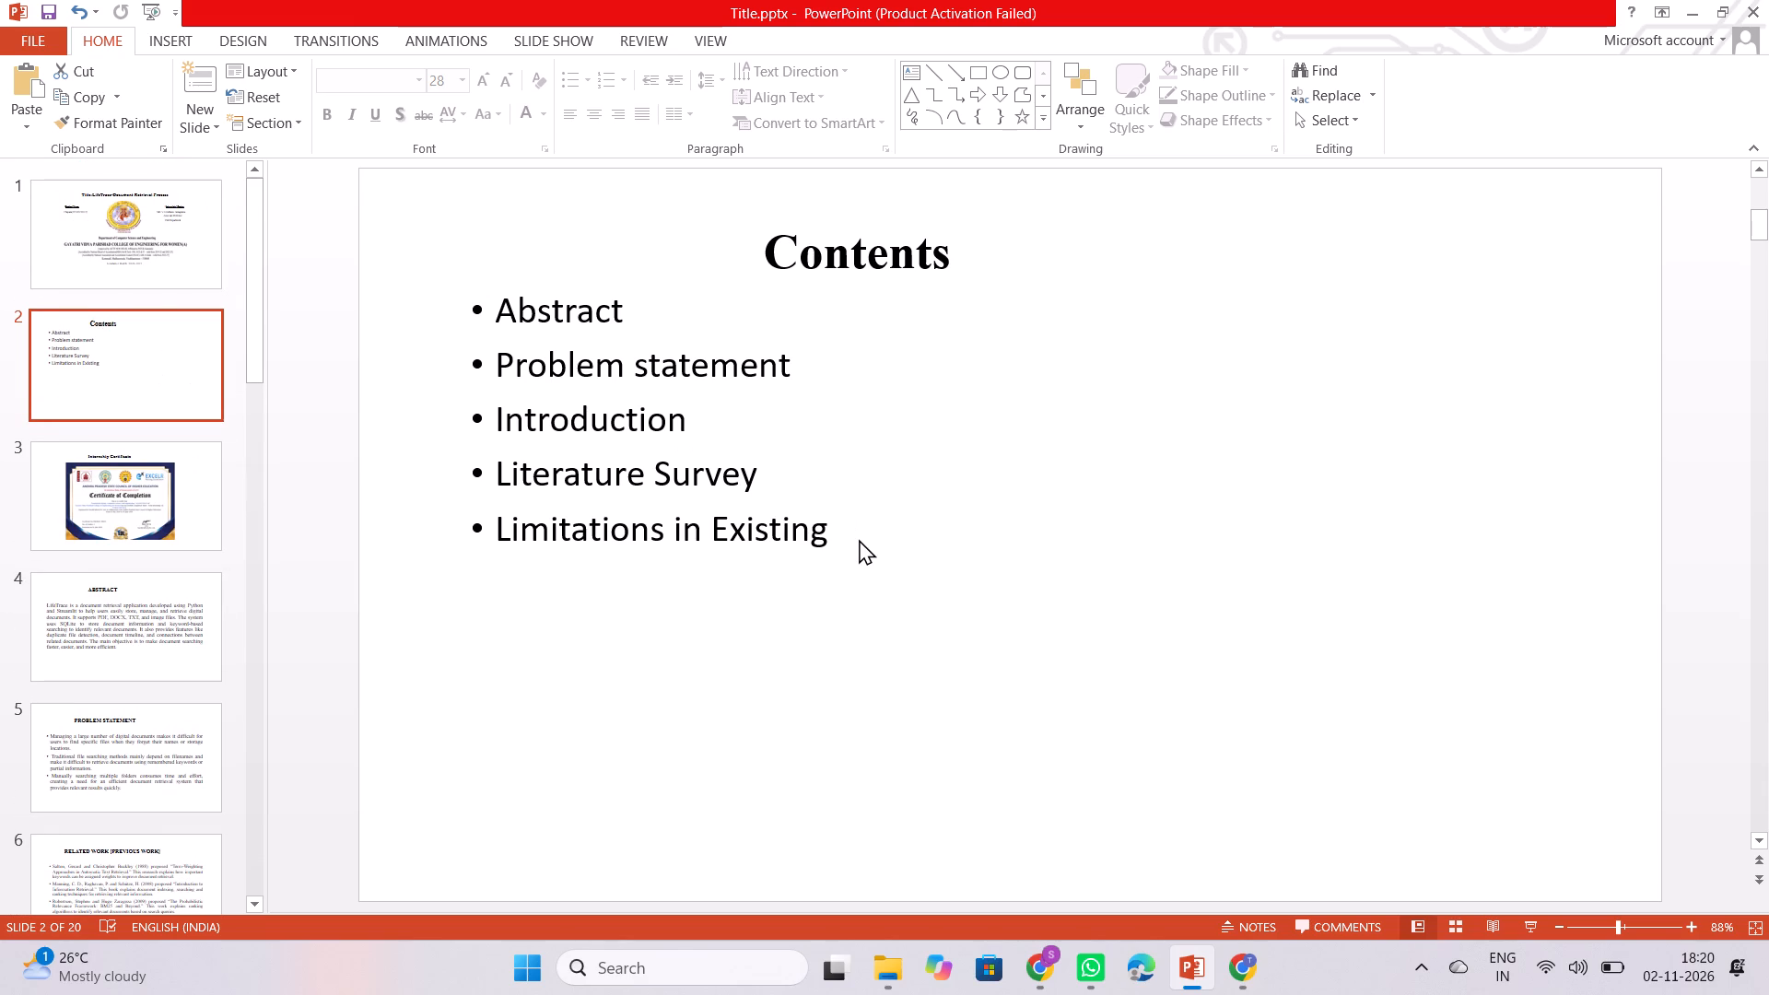
pyautogui.click(859, 539)
pyautogui.click(824, 528)
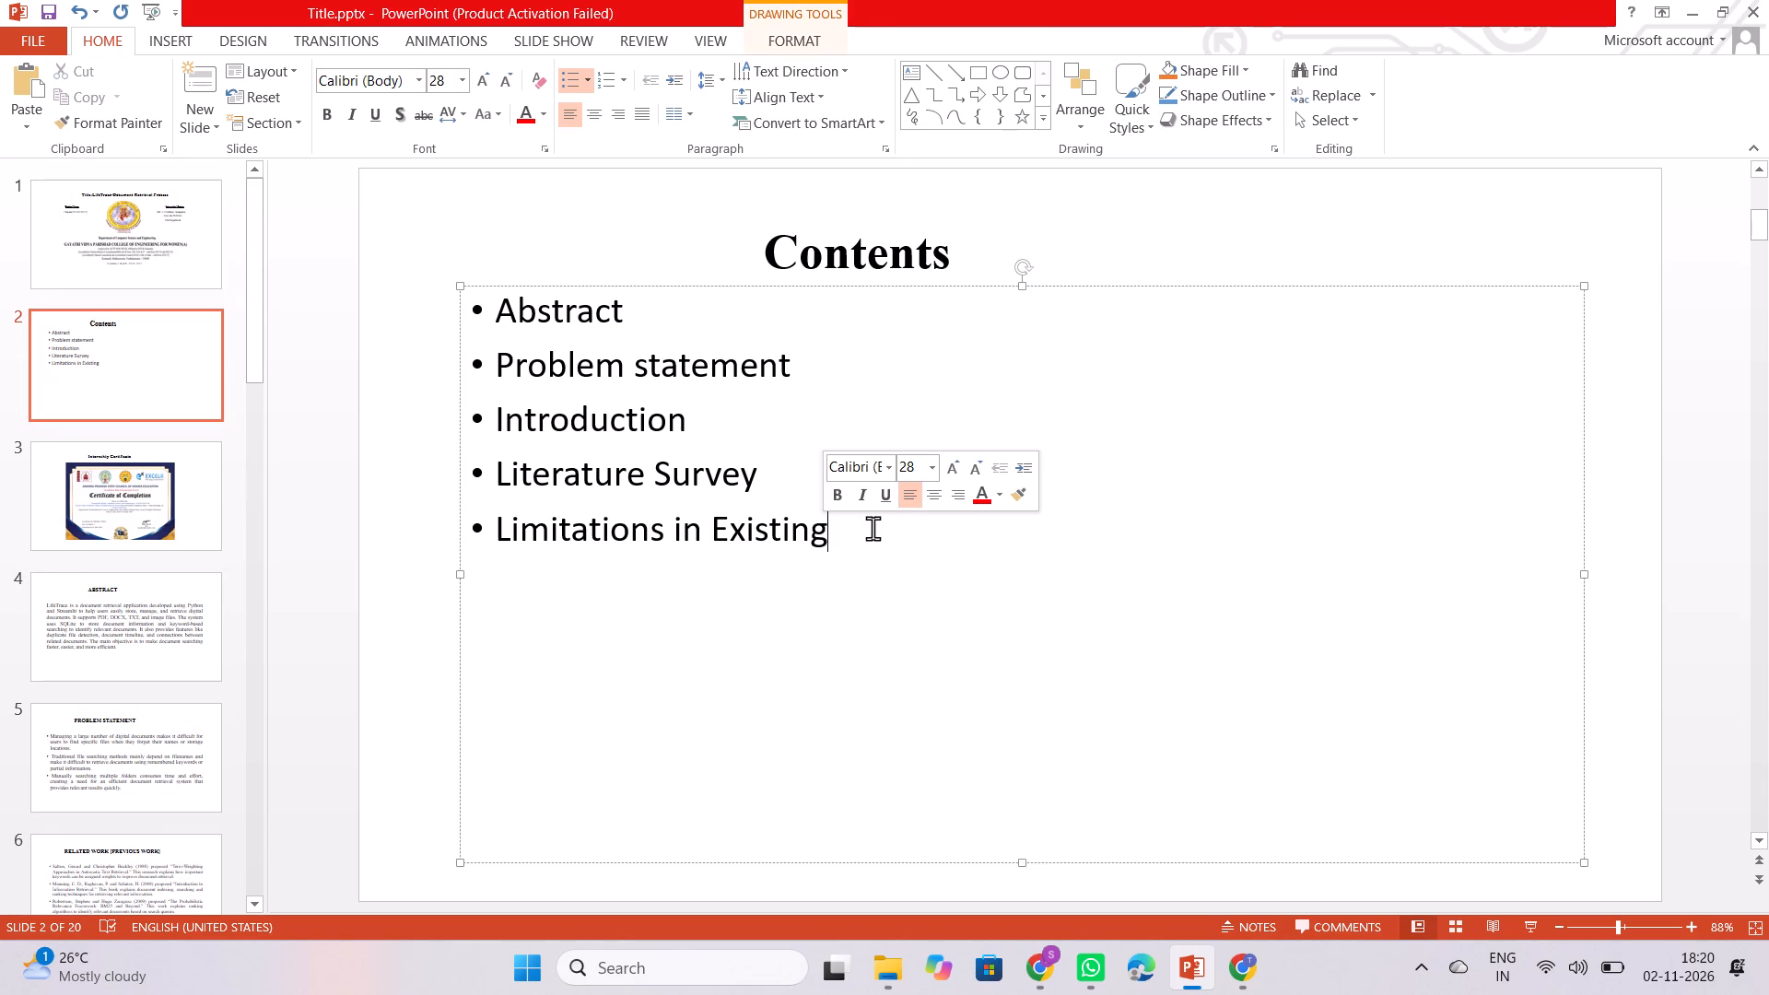
pyautogui.press('BackSpace')
pyautogui.write('system')
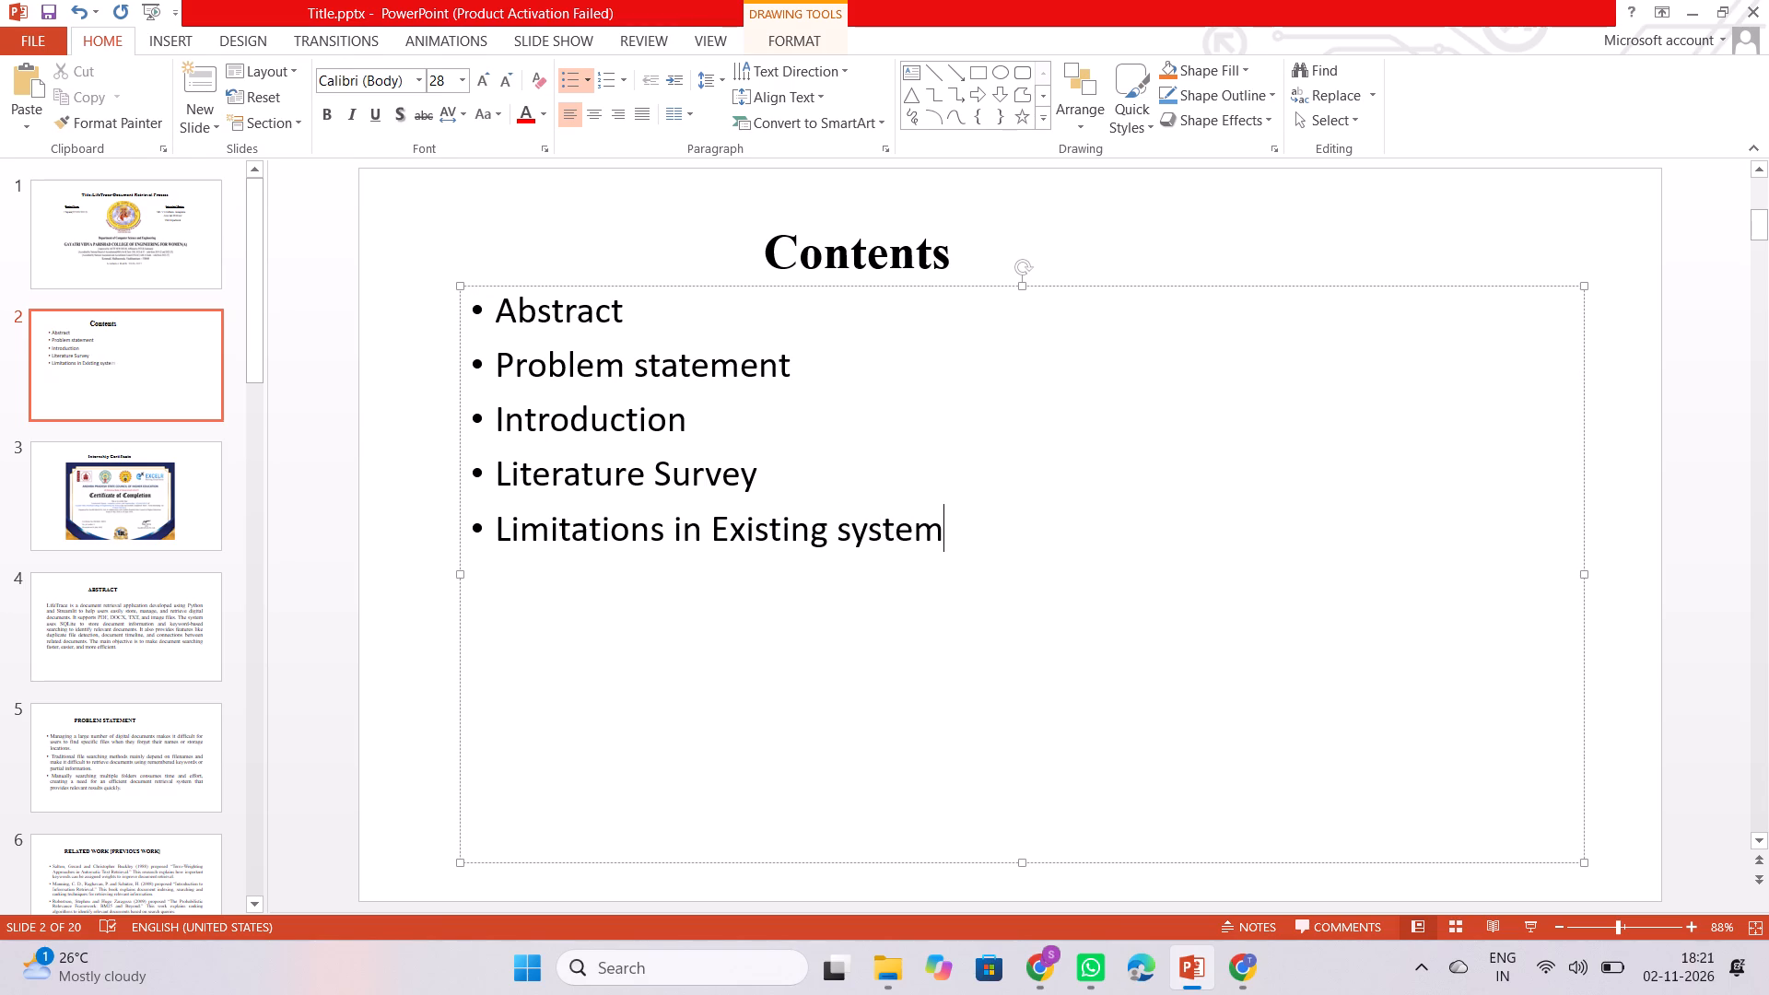
pyautogui.press('Return')
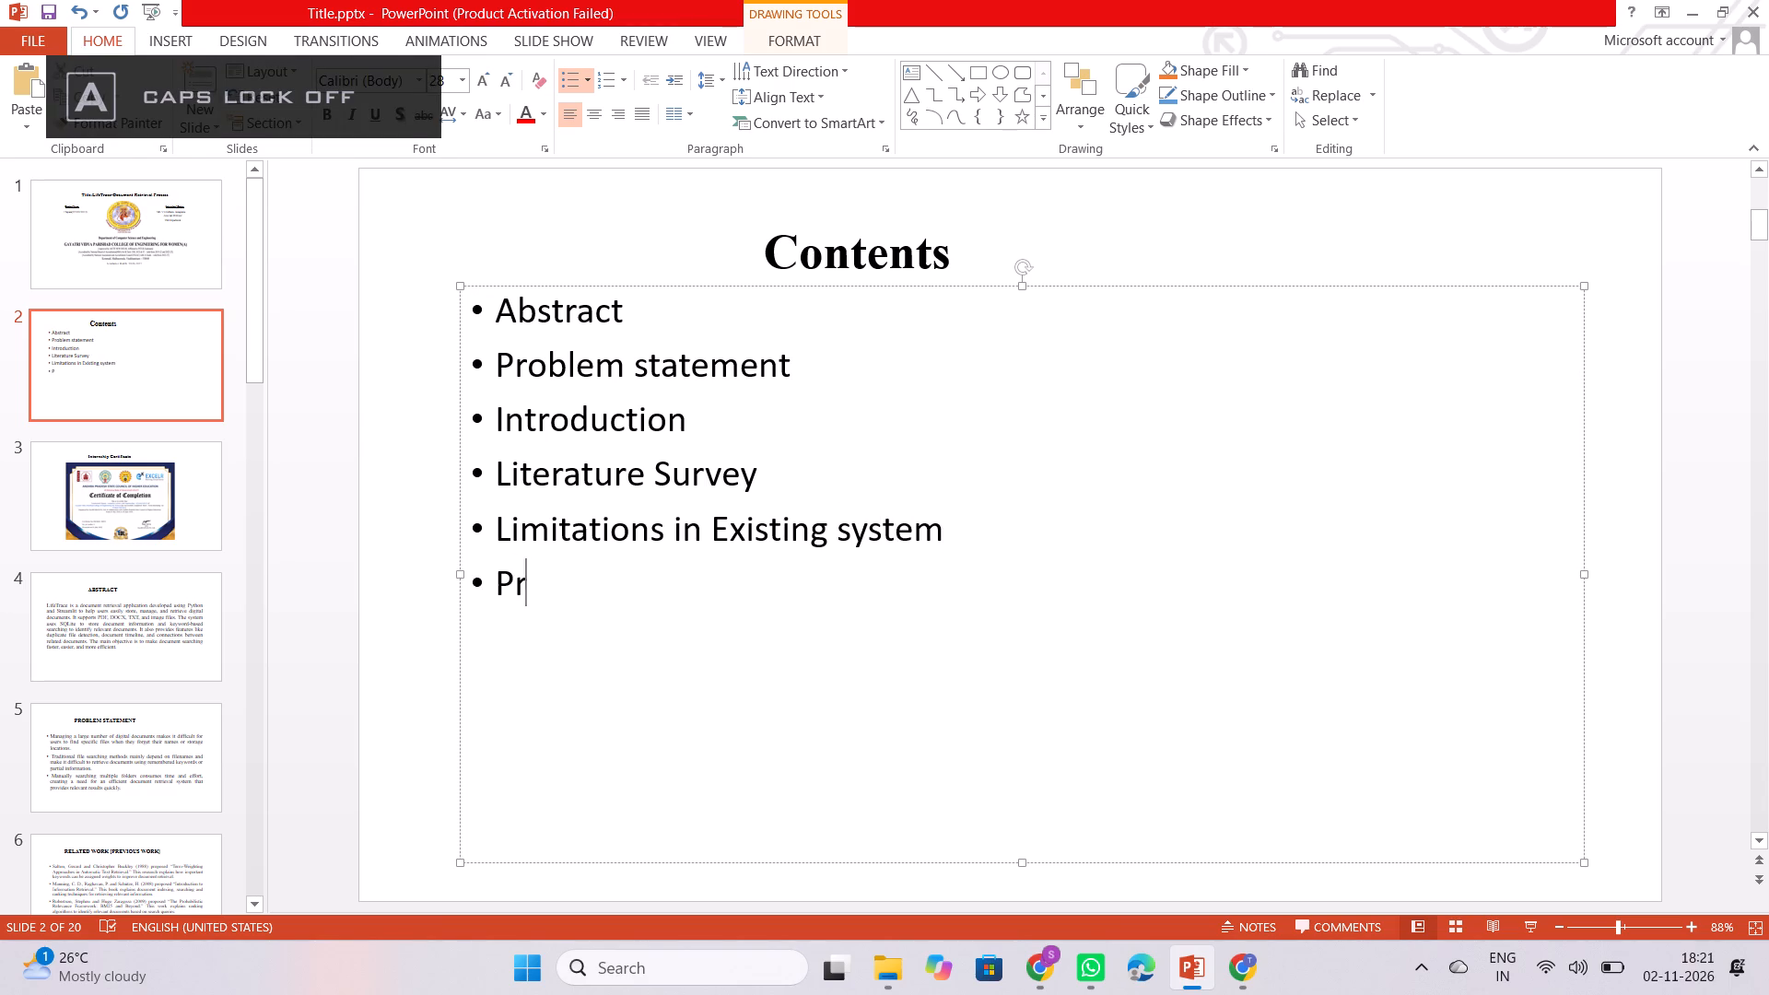
# Complete slide 2's last bullet as "Proposed Methodology" and start a new bullet below it.
pyautogui.write('posed')
pyautogui.press('space')
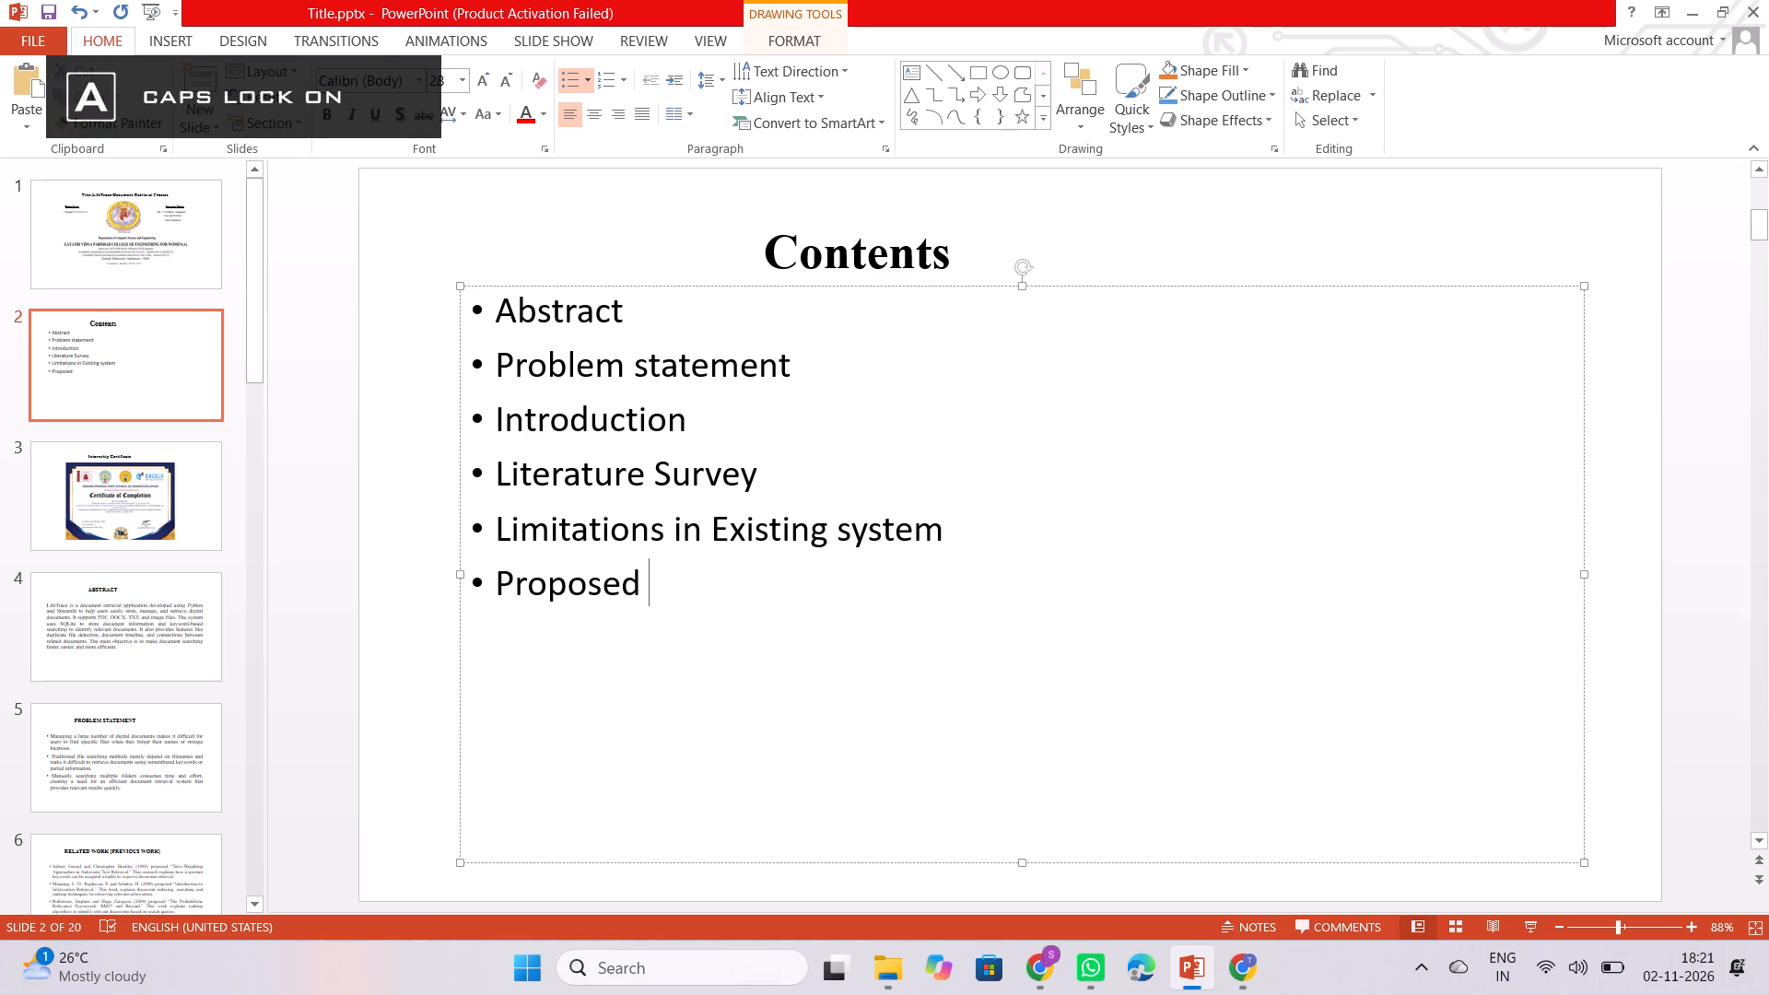
pyautogui.write('etho')
pyautogui.write('dology')
pyautogui.press('Return')
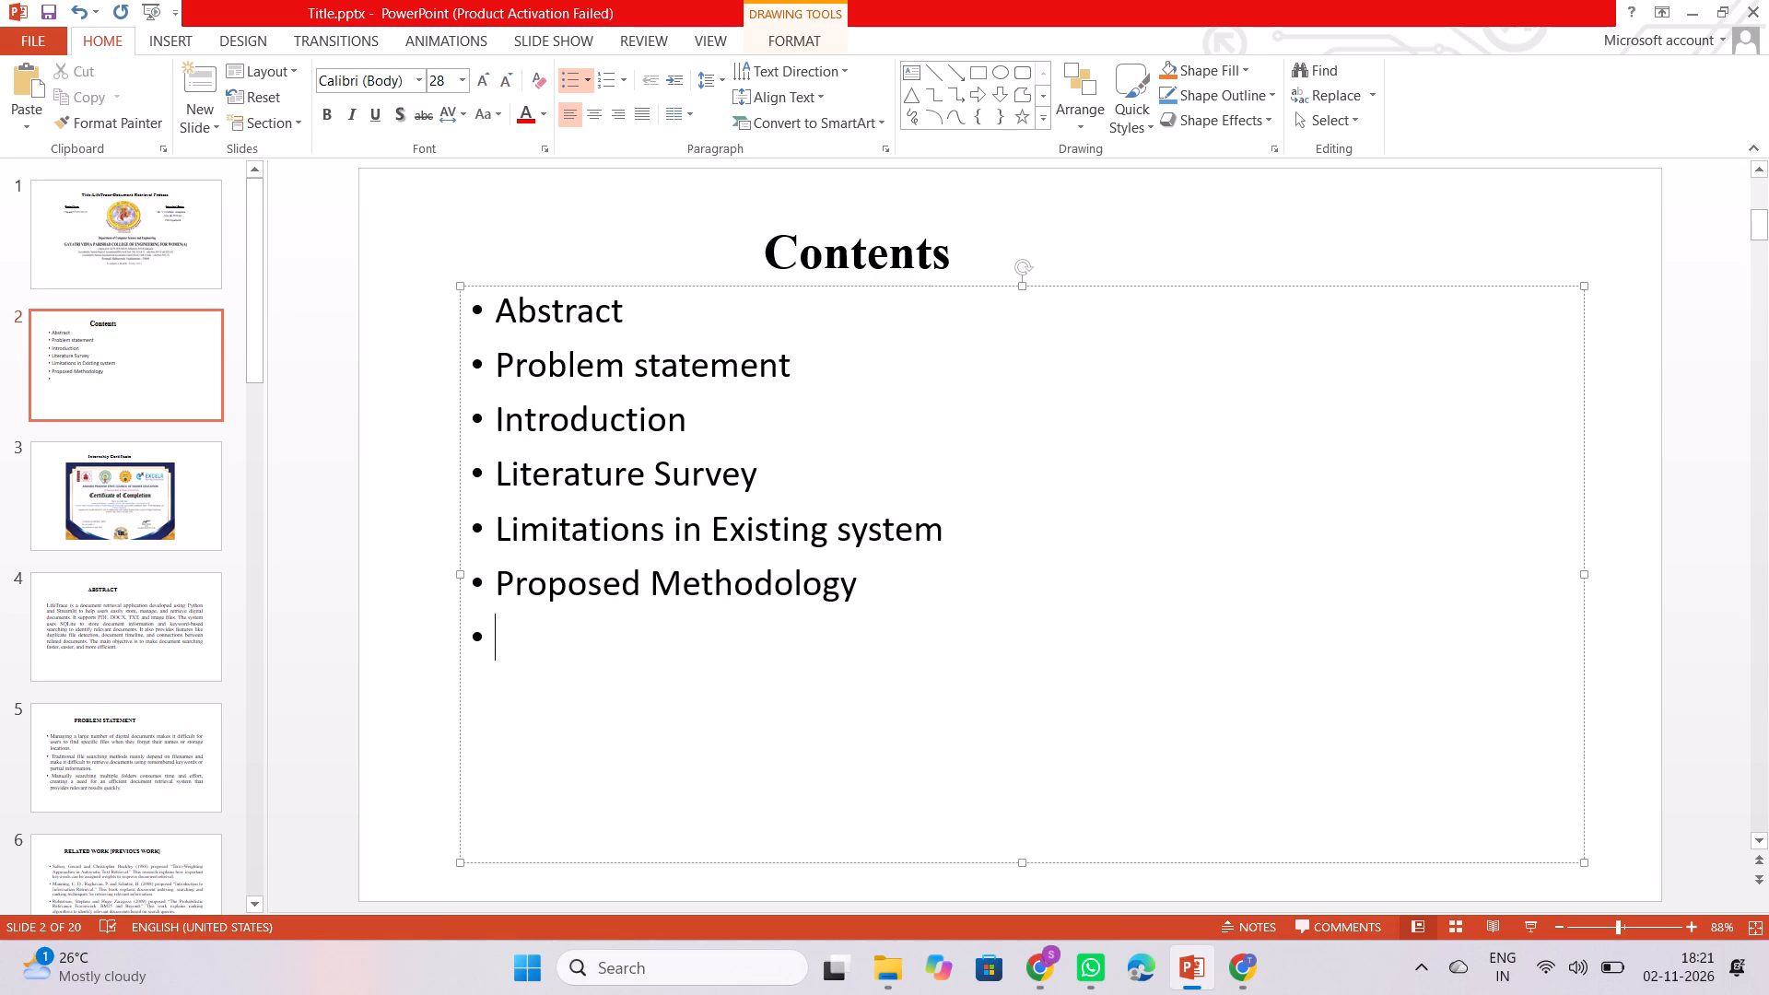
# Check the headings of slides 9 to 12, and turn slide 2's empty last bullet into an unbulleted, indented line.
pyautogui.scroll(-4, 175, 563)
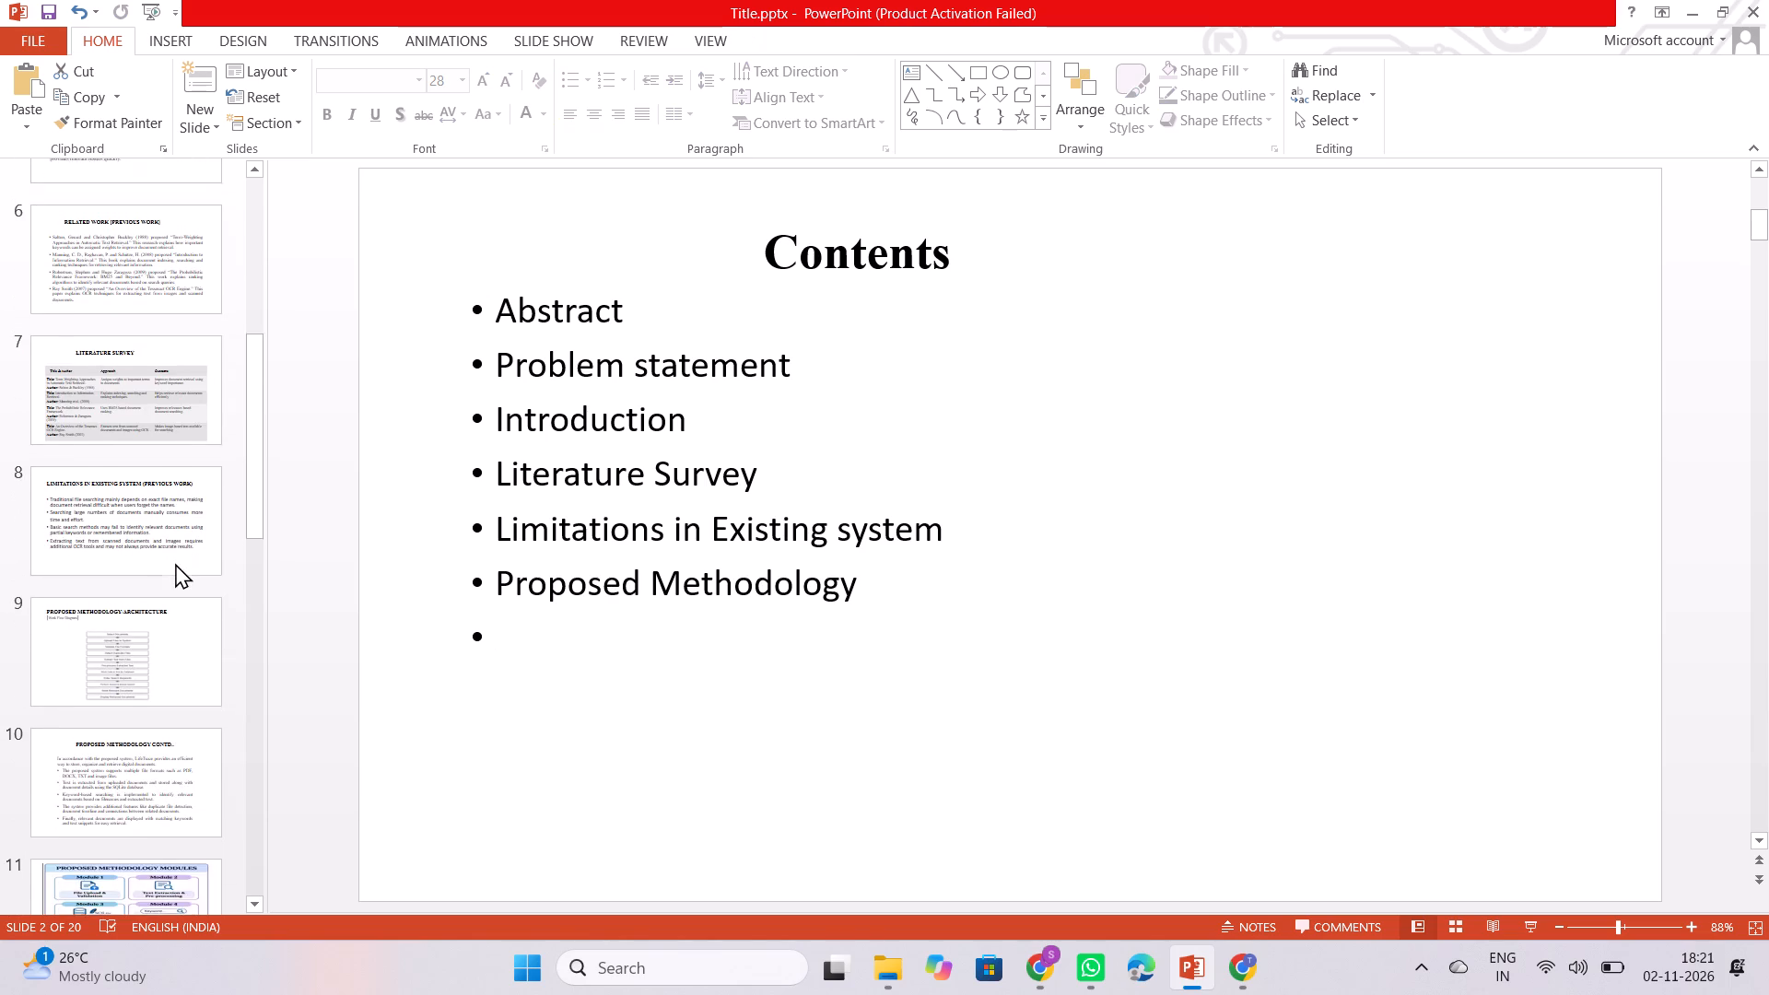
pyautogui.scroll(-1, 175, 563)
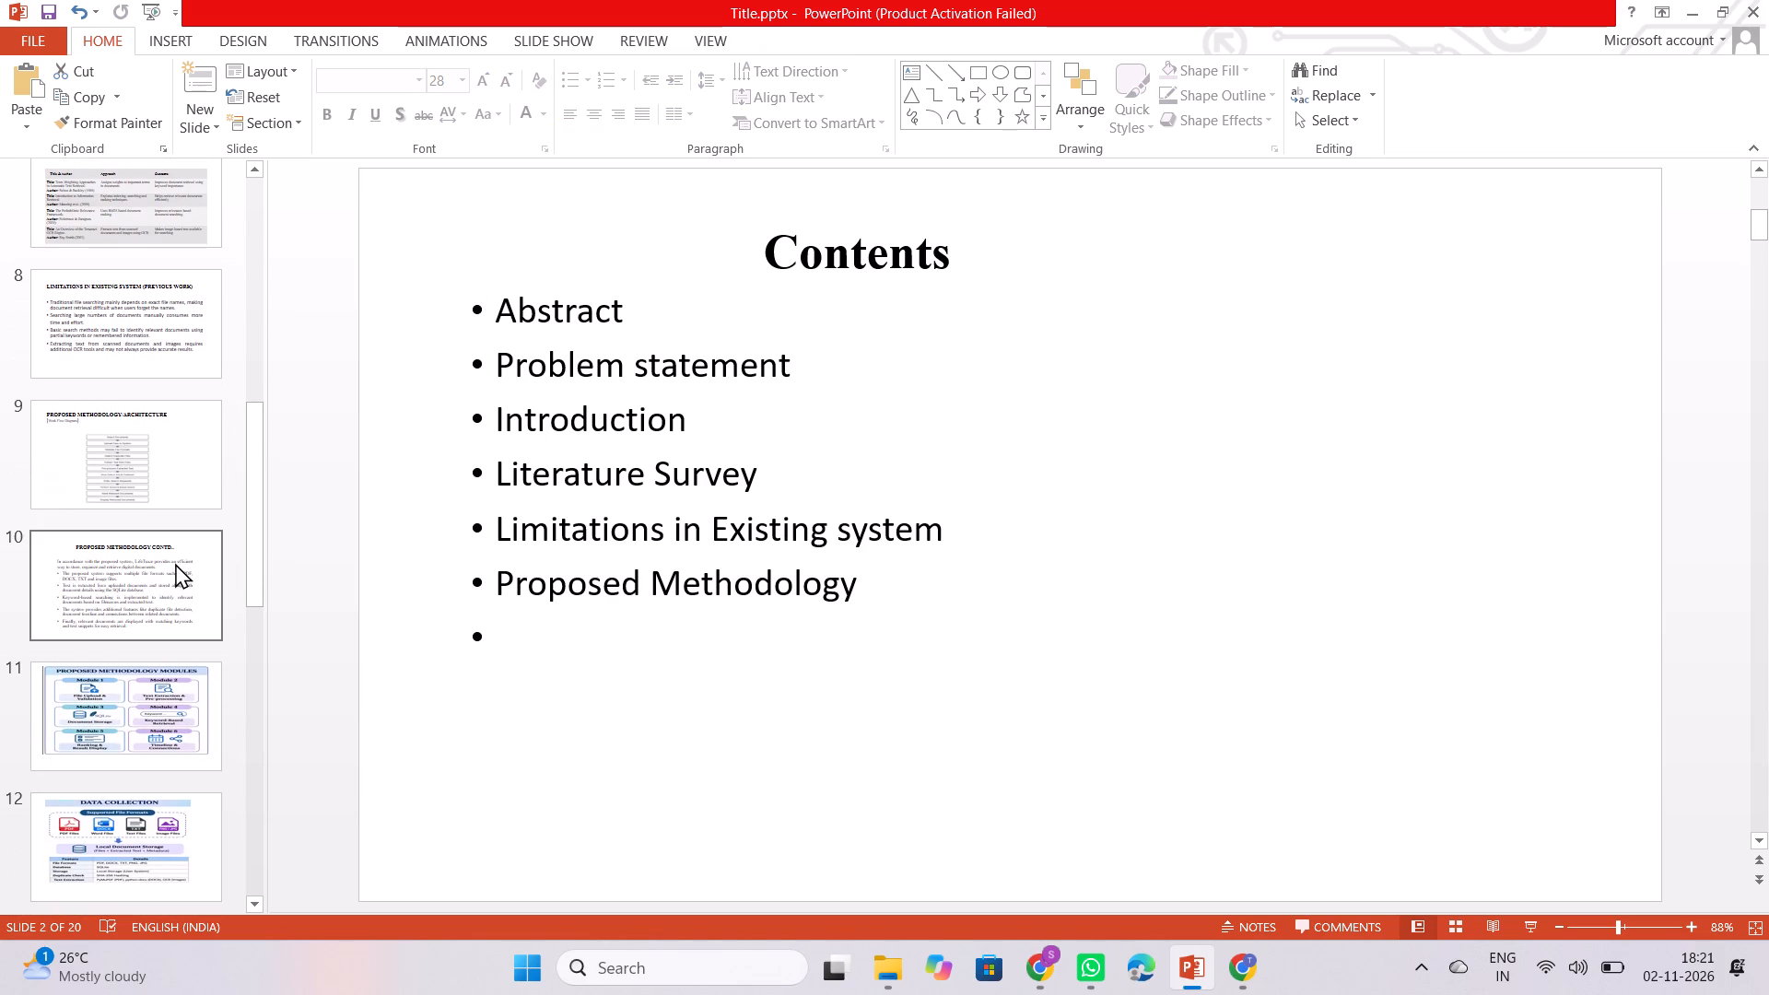
pyautogui.scroll(-1, 175, 563)
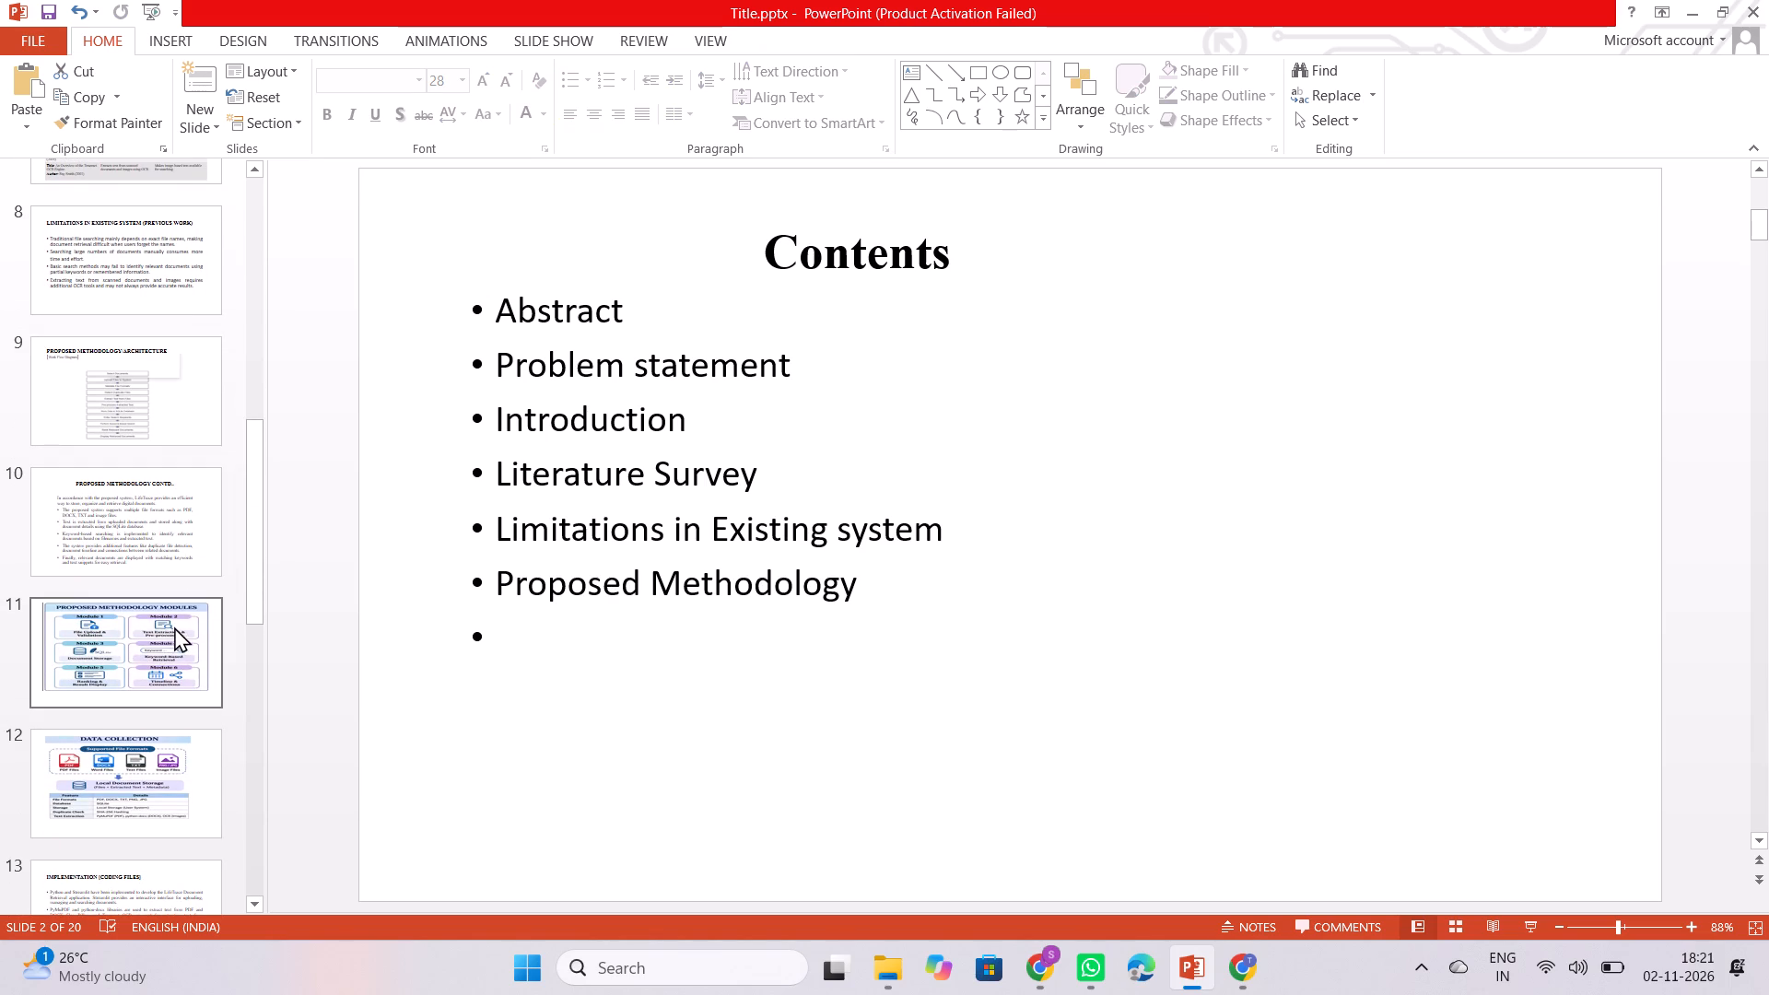
pyautogui.click(532, 629)
pyautogui.press('BackSpace')
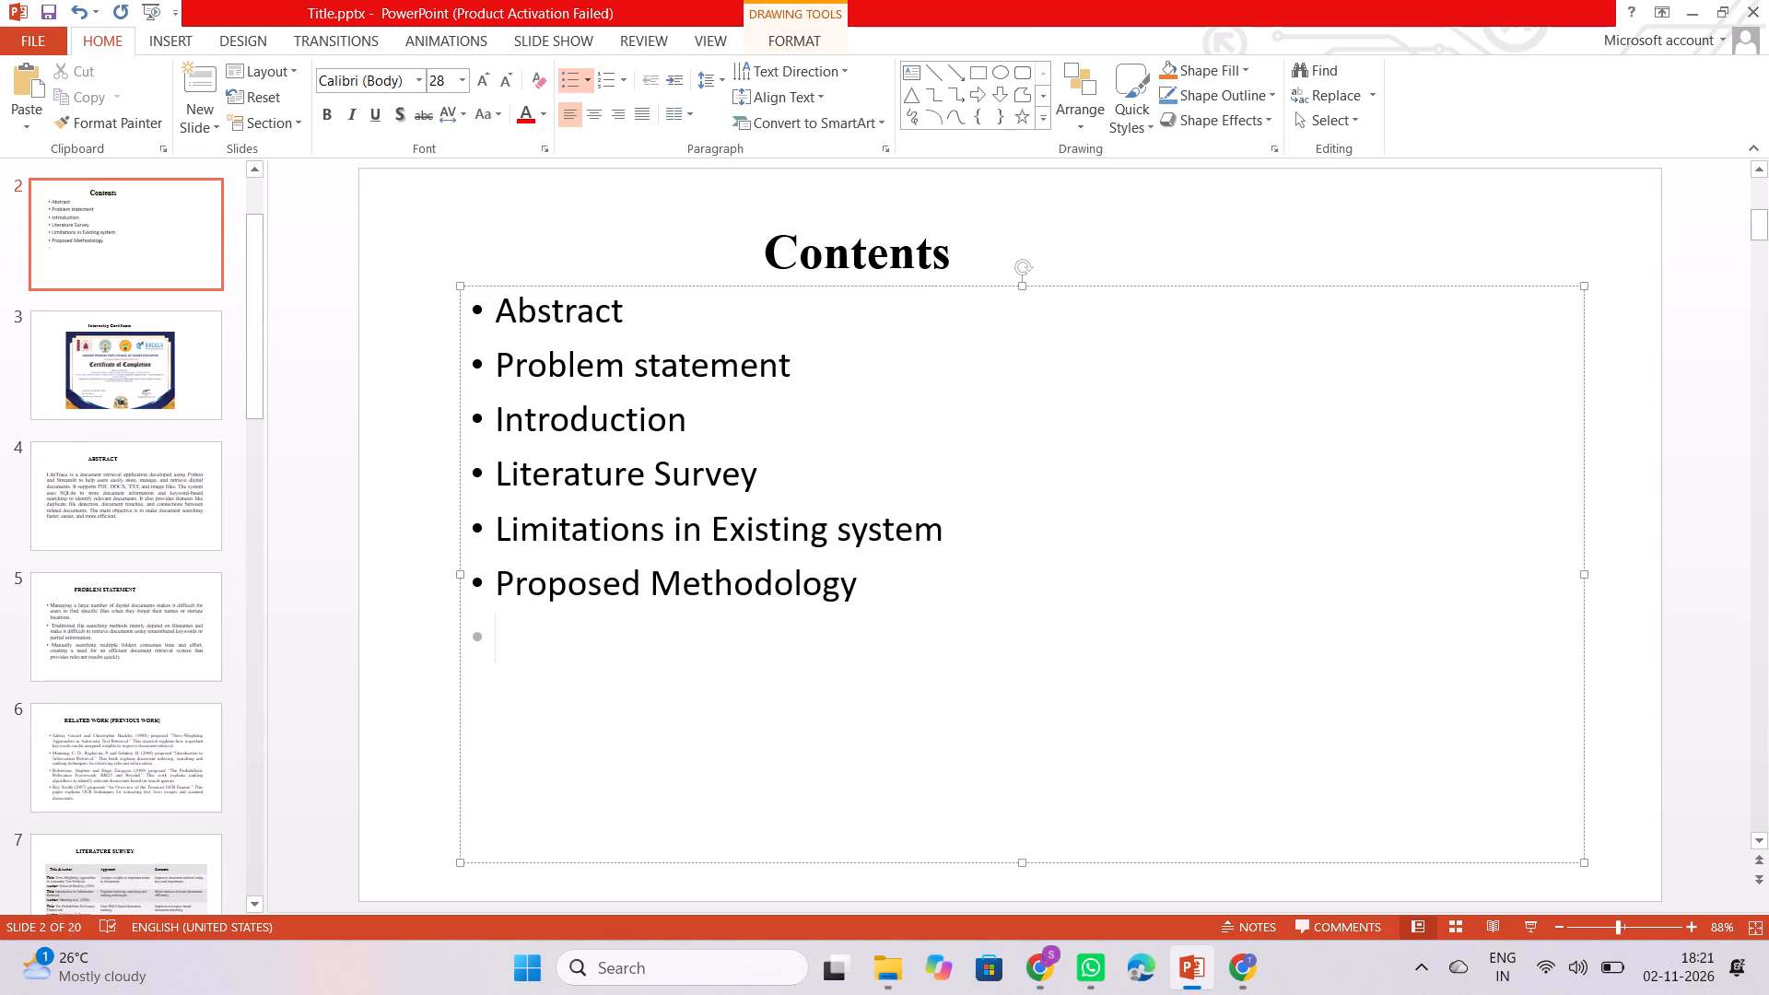
pyautogui.press('BackSpace')
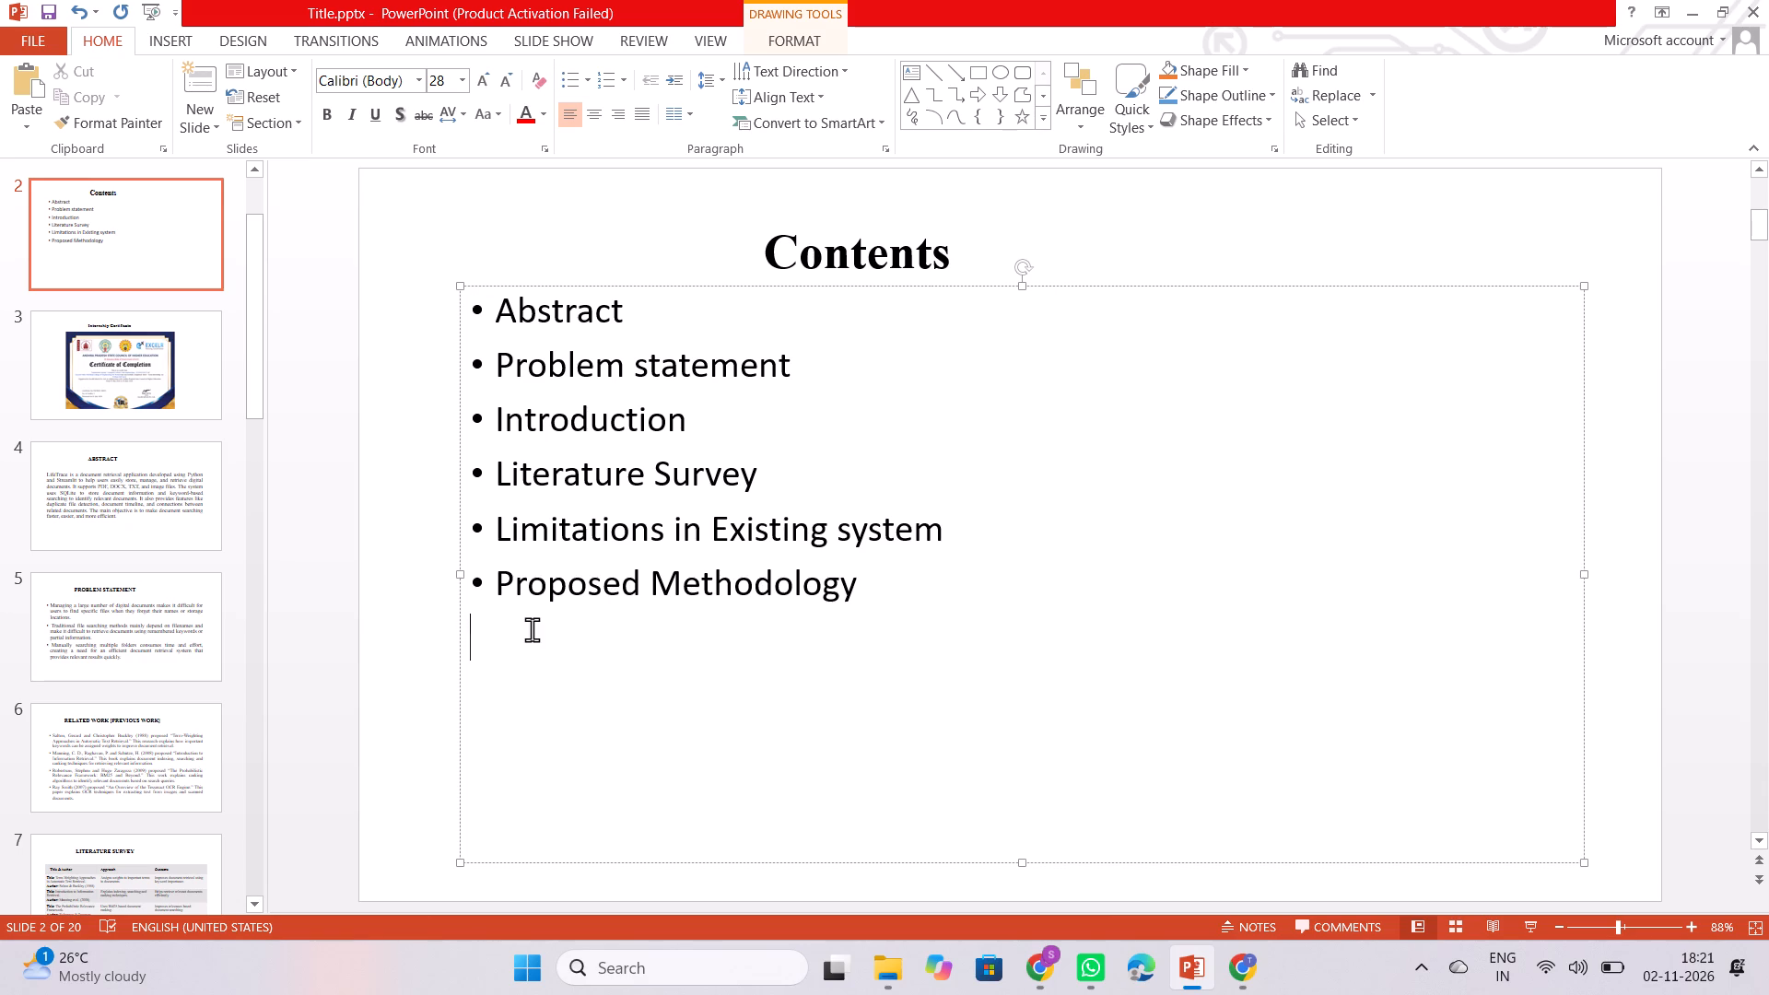
pyautogui.press('Tab')
pyautogui.press('Tab')
pyautogui.press('BackSpace')
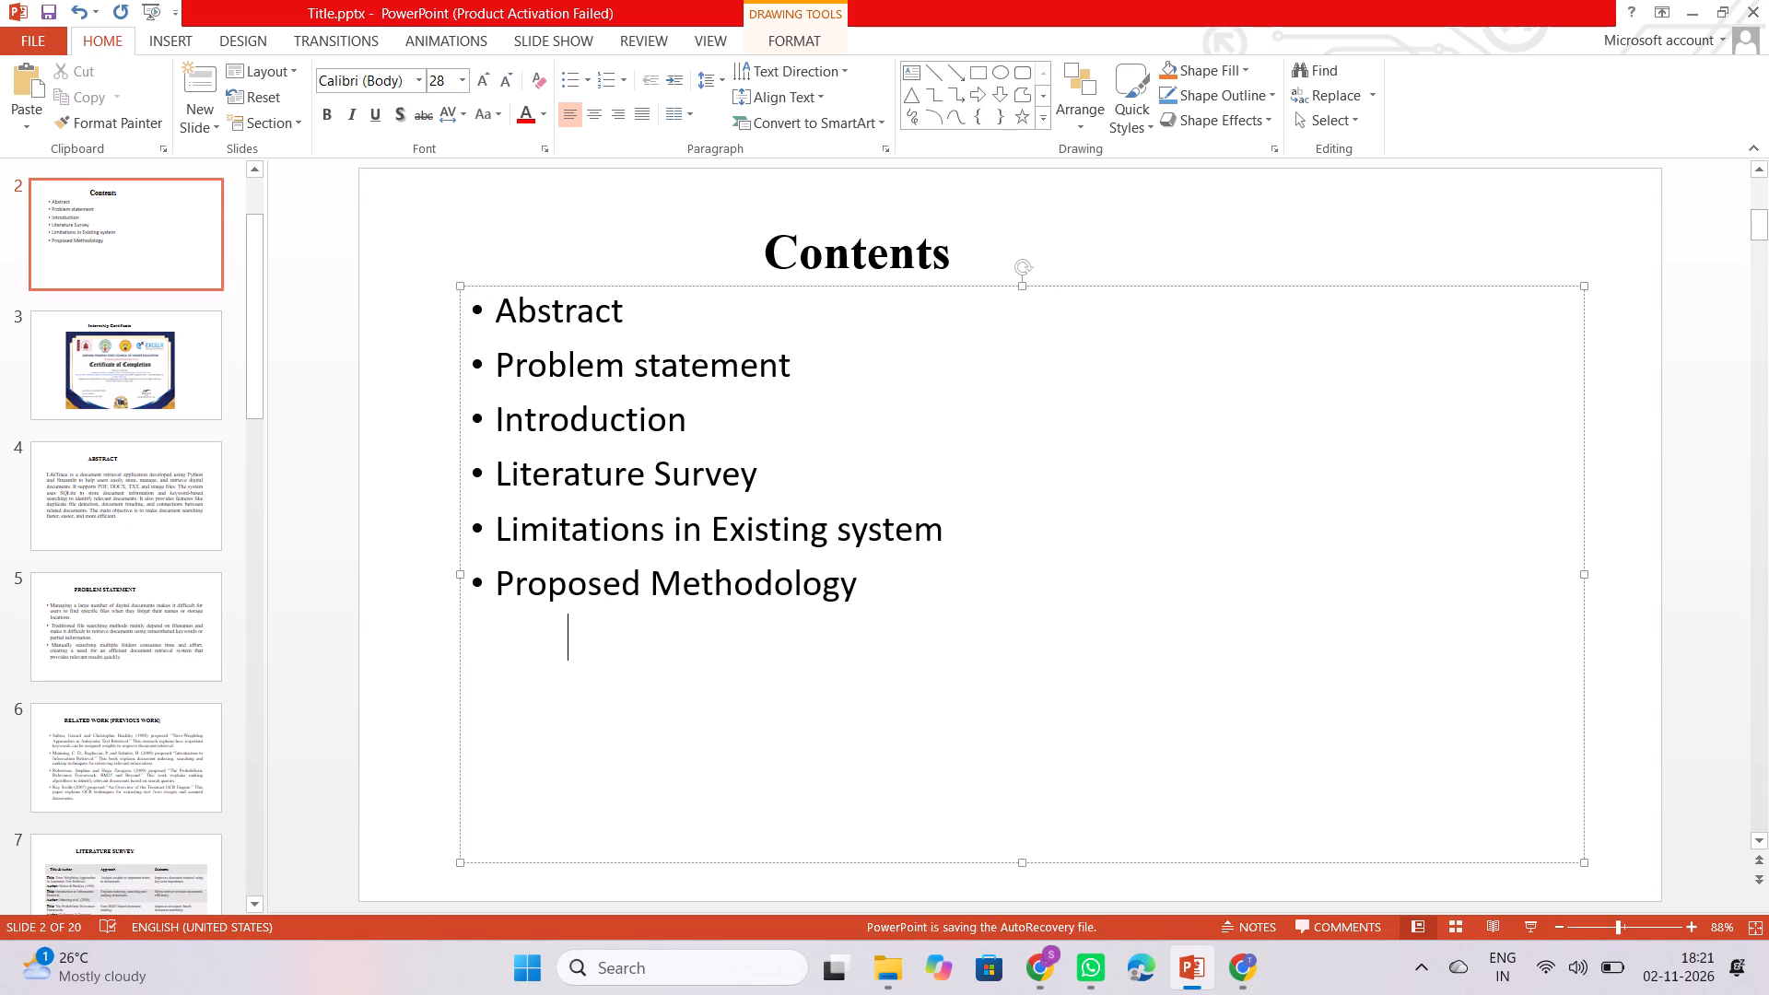
# Enter "- Proposed Methodology Modules" as the indented sub-item below the "Proposed Methodology" bullet.
pyautogui.press('-')
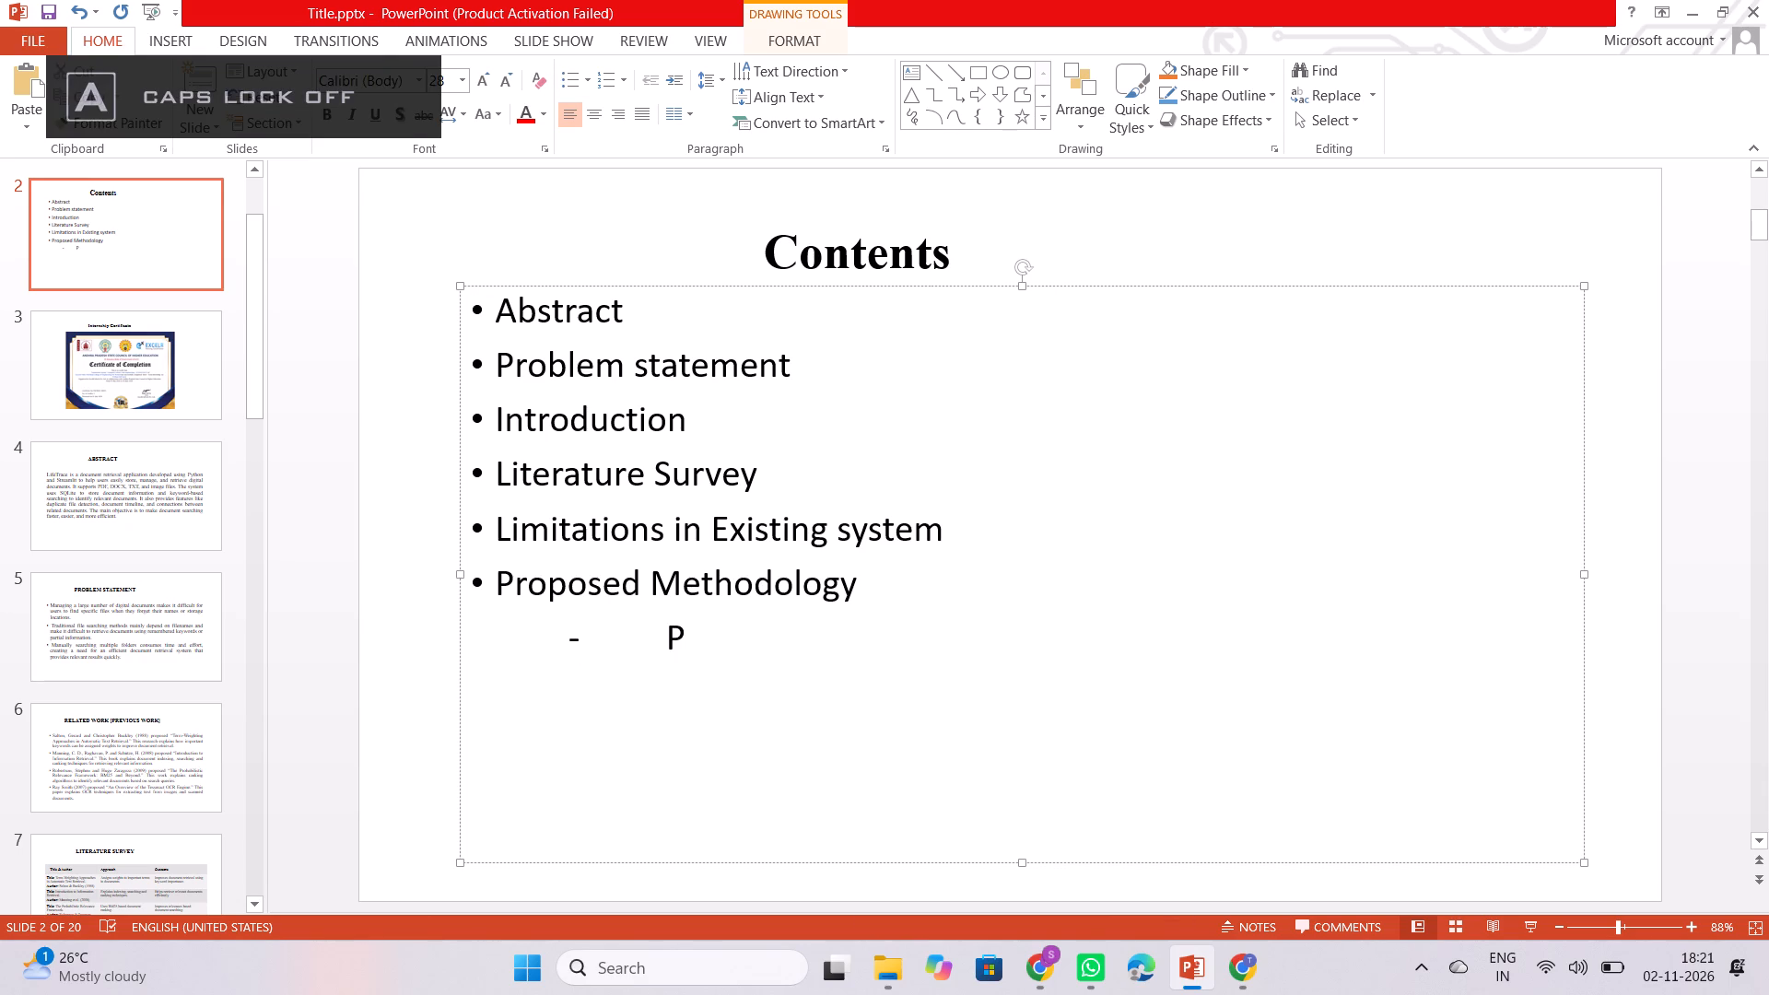
pyautogui.press('r')
pyautogui.press('BackSpace')
pyautogui.press('BackSpace')
pyautogui.press('BackSpace')
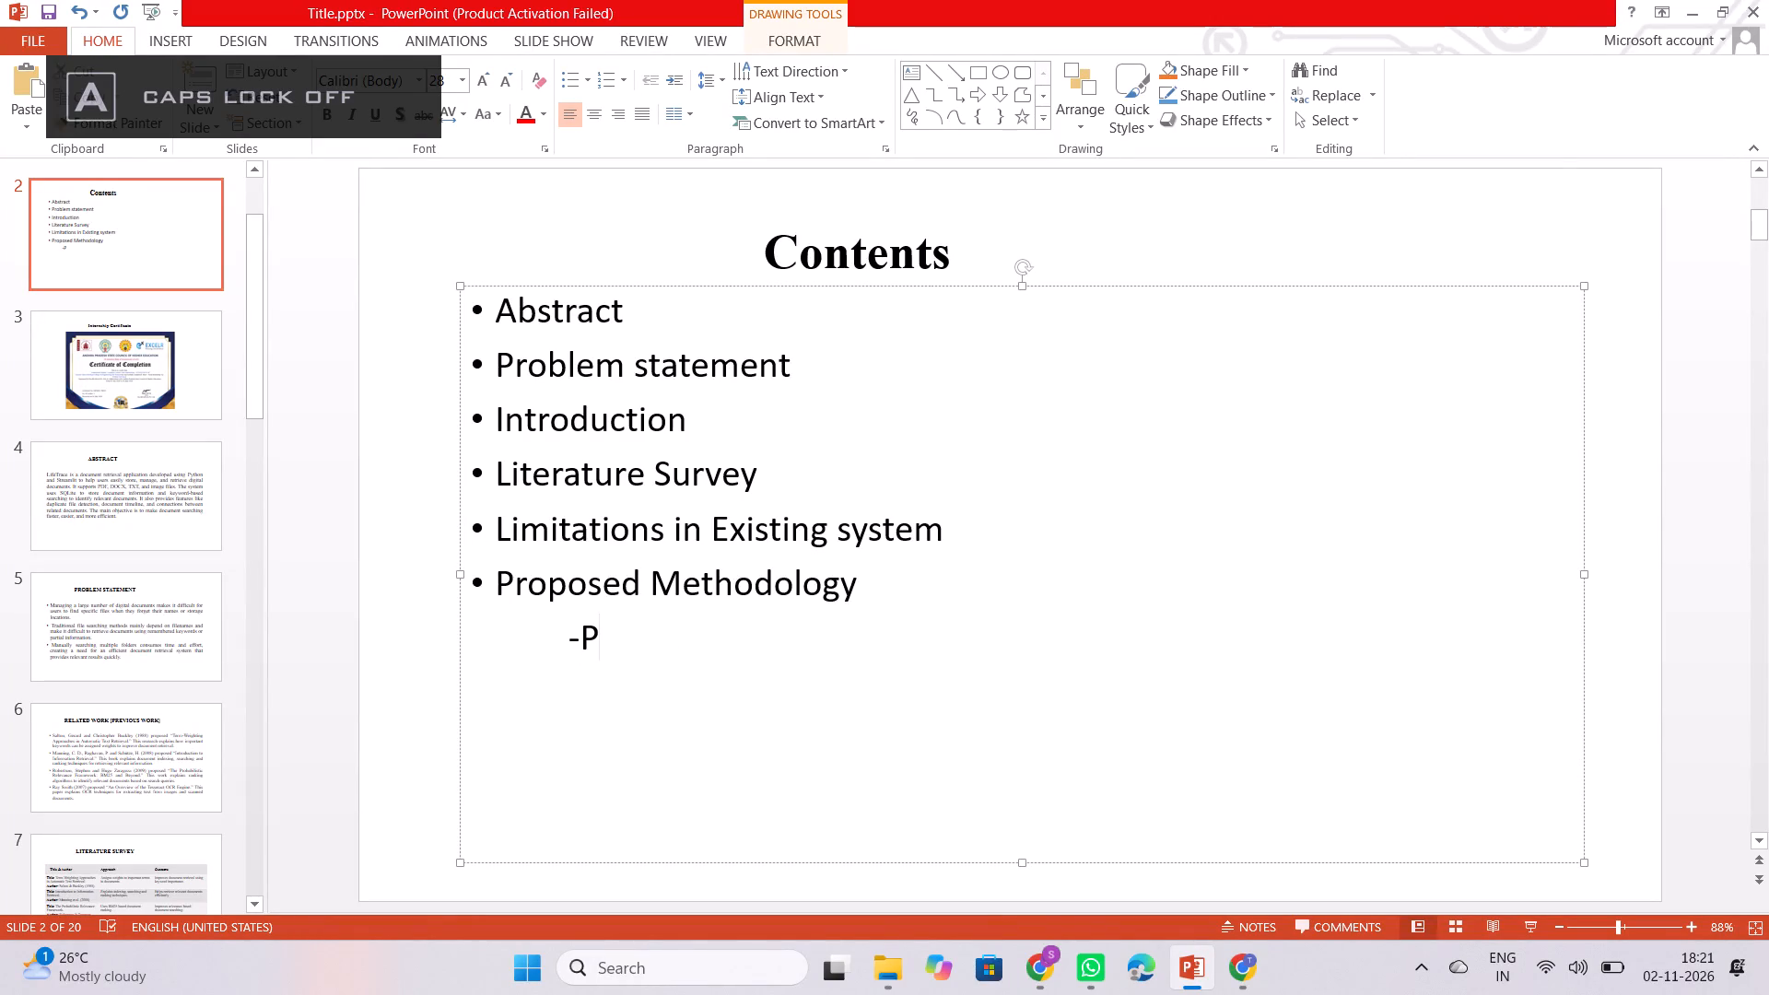
pyautogui.press('r')
pyautogui.press('BackSpace')
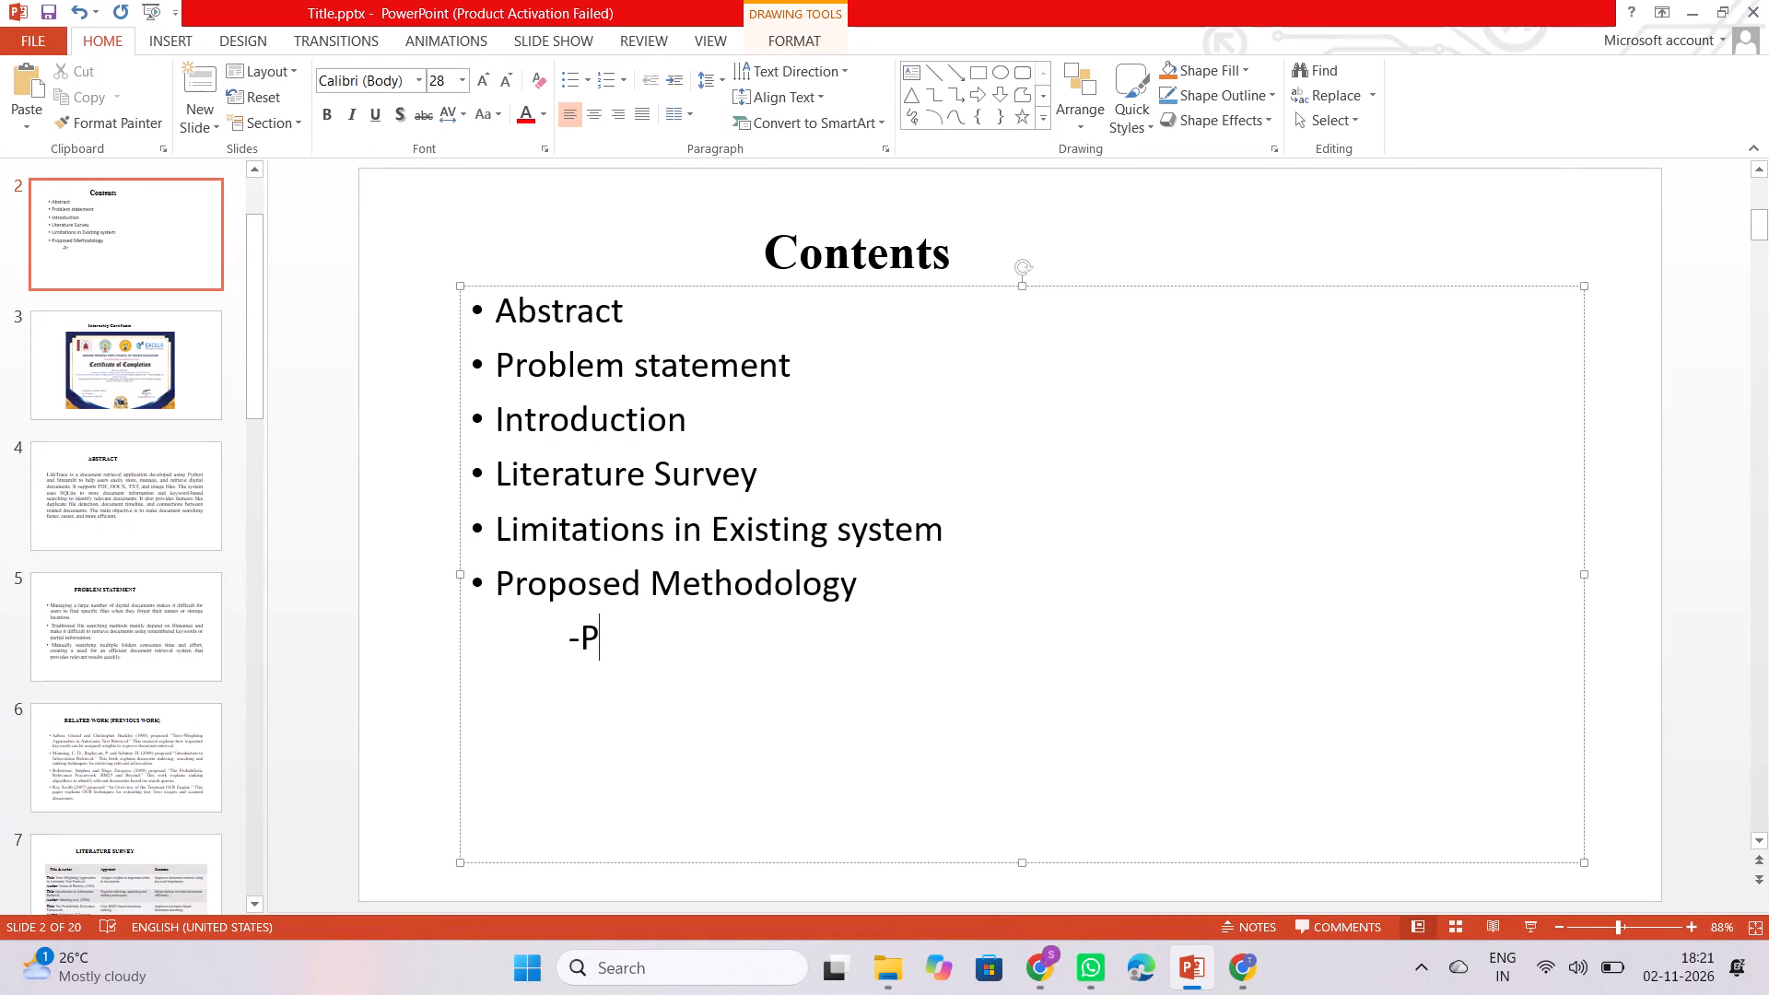
pyautogui.press('BackSpace')
pyautogui.press('space')
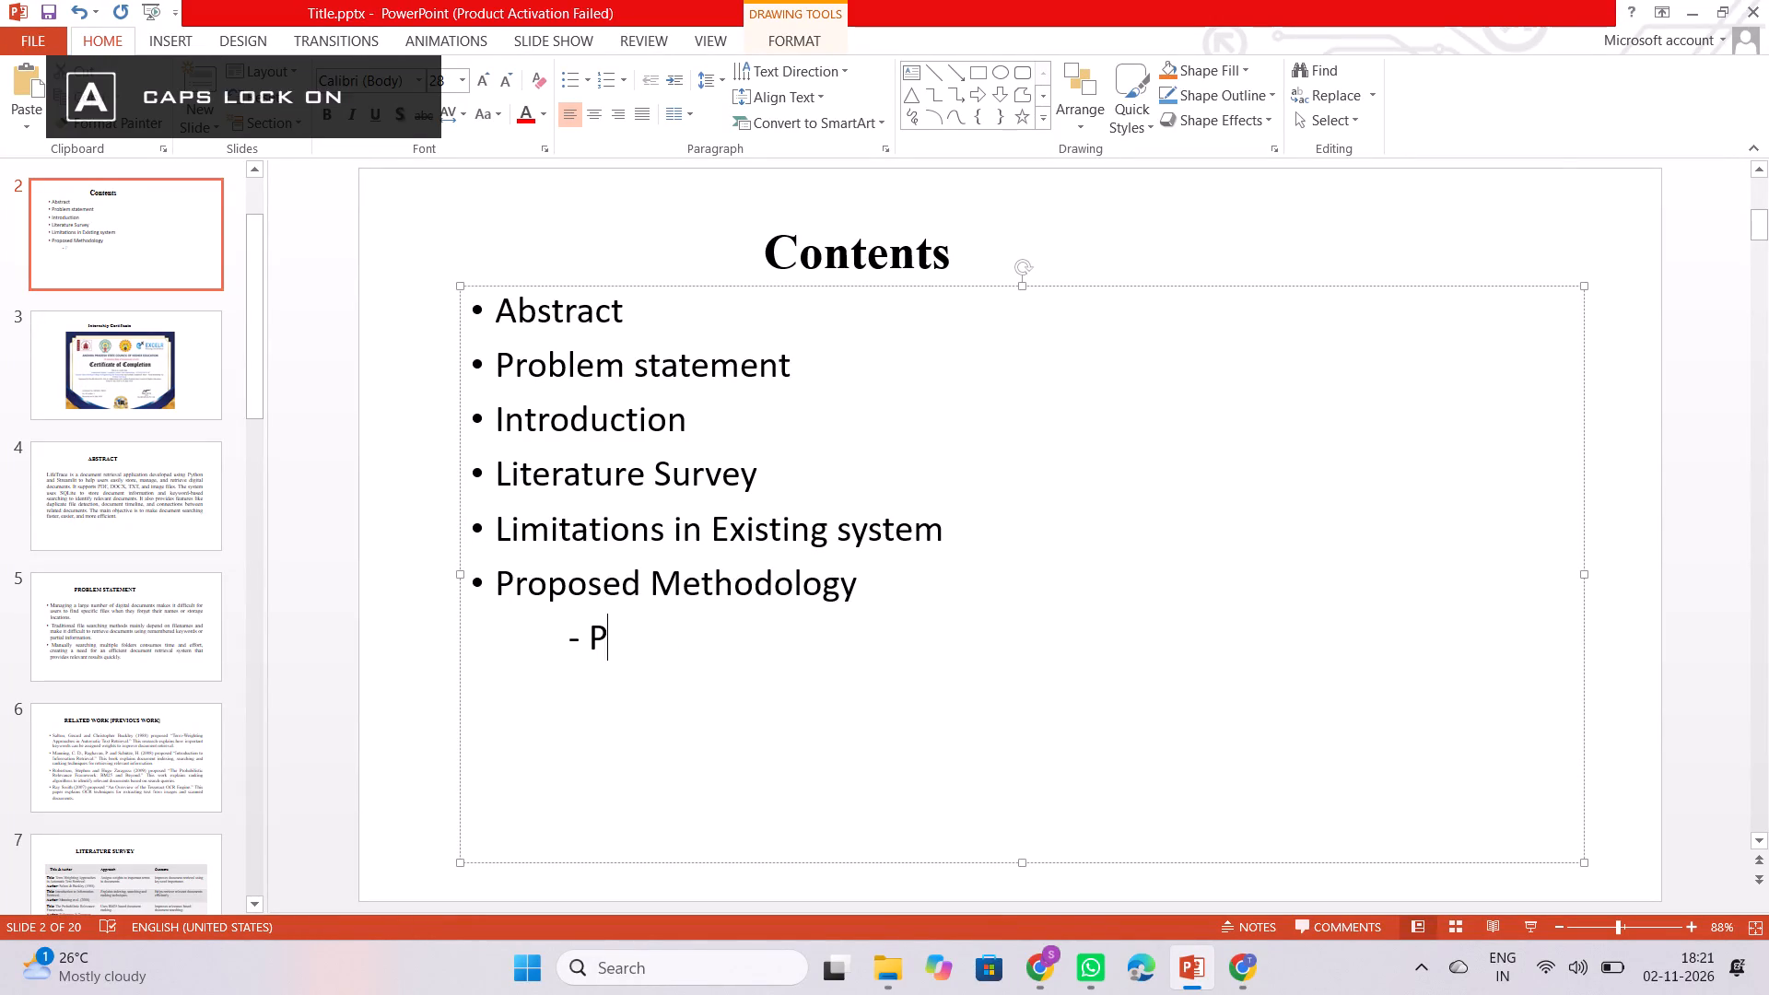
pyautogui.press('r')
pyautogui.press('o')
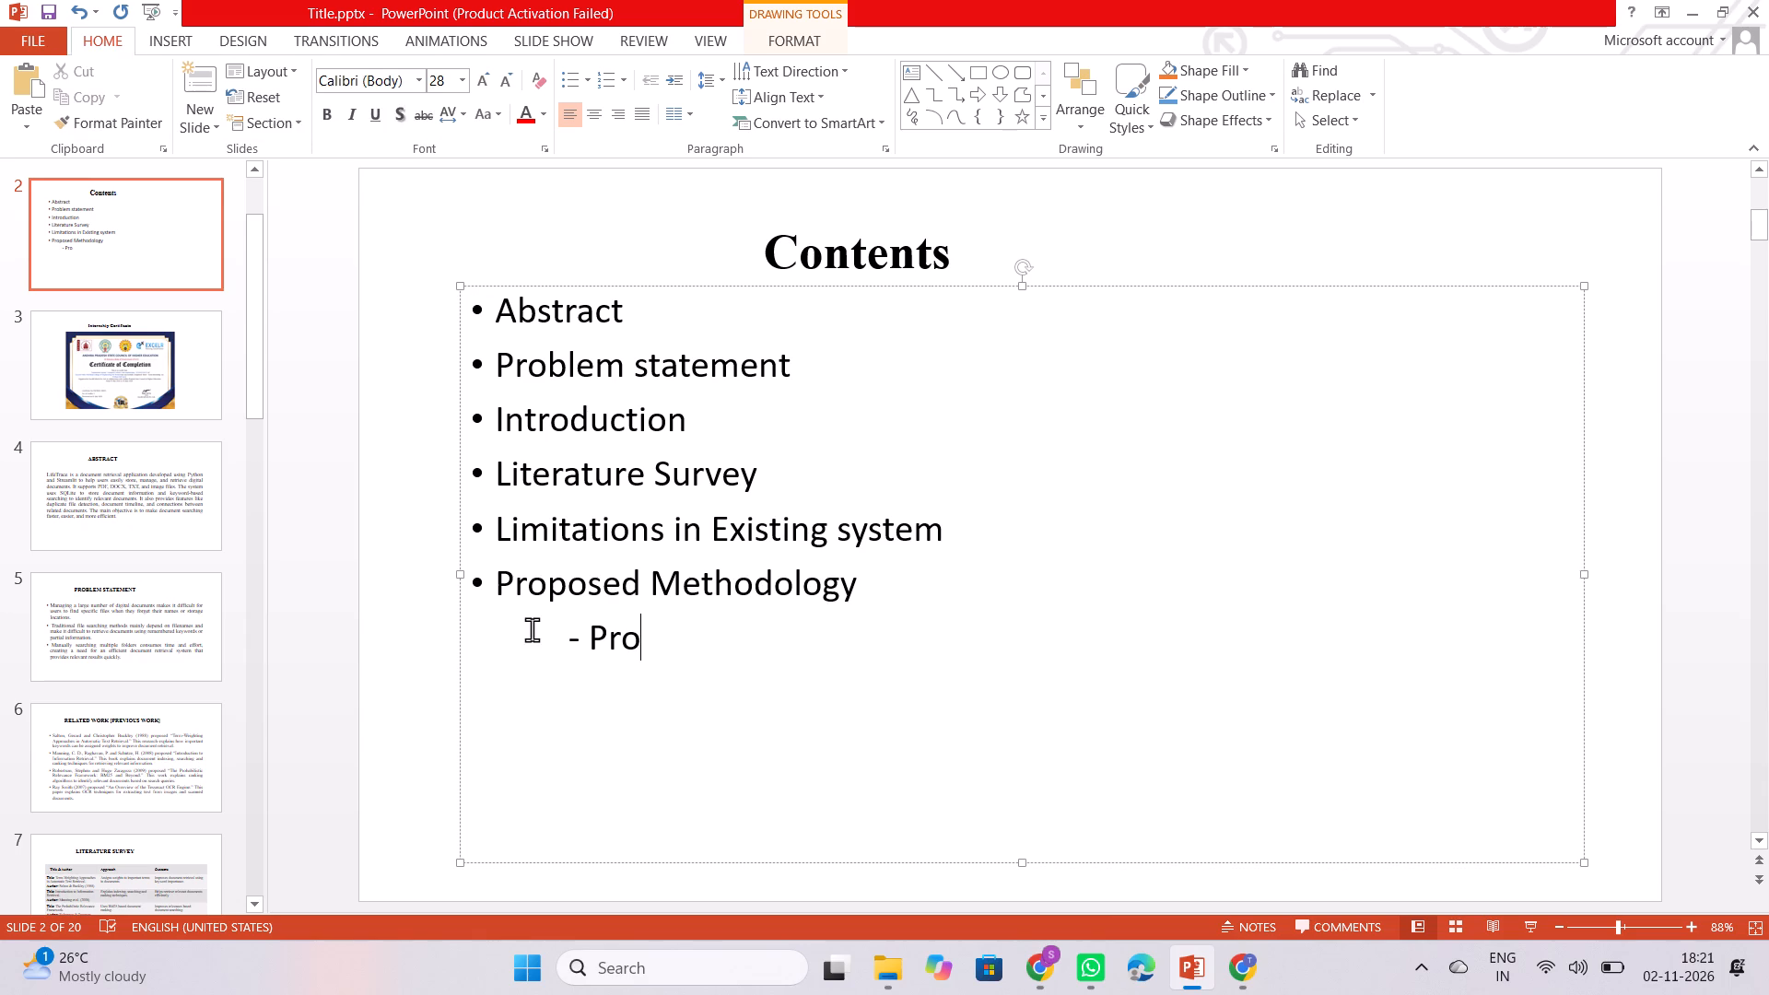
pyautogui.write('posed')
pyautogui.press('space')
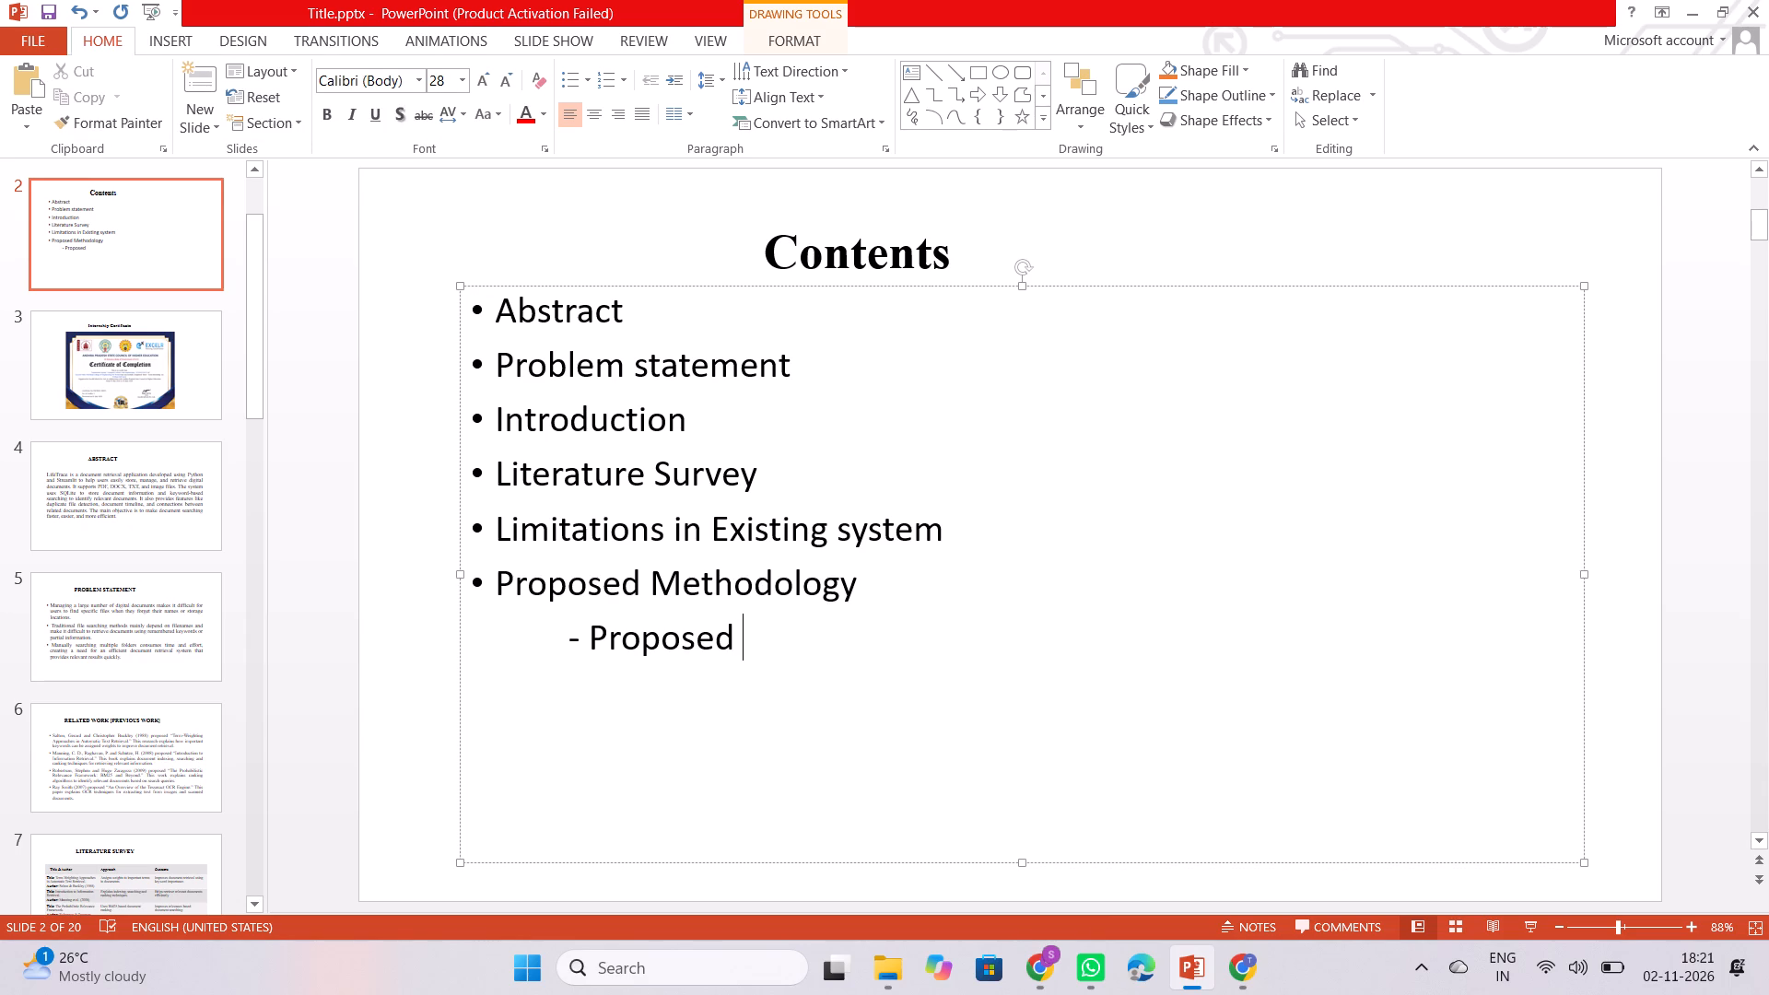
pyautogui.press('BackSpace')
pyautogui.write('etholo')
pyautogui.press('BackSpace')
pyautogui.press('BackSpace')
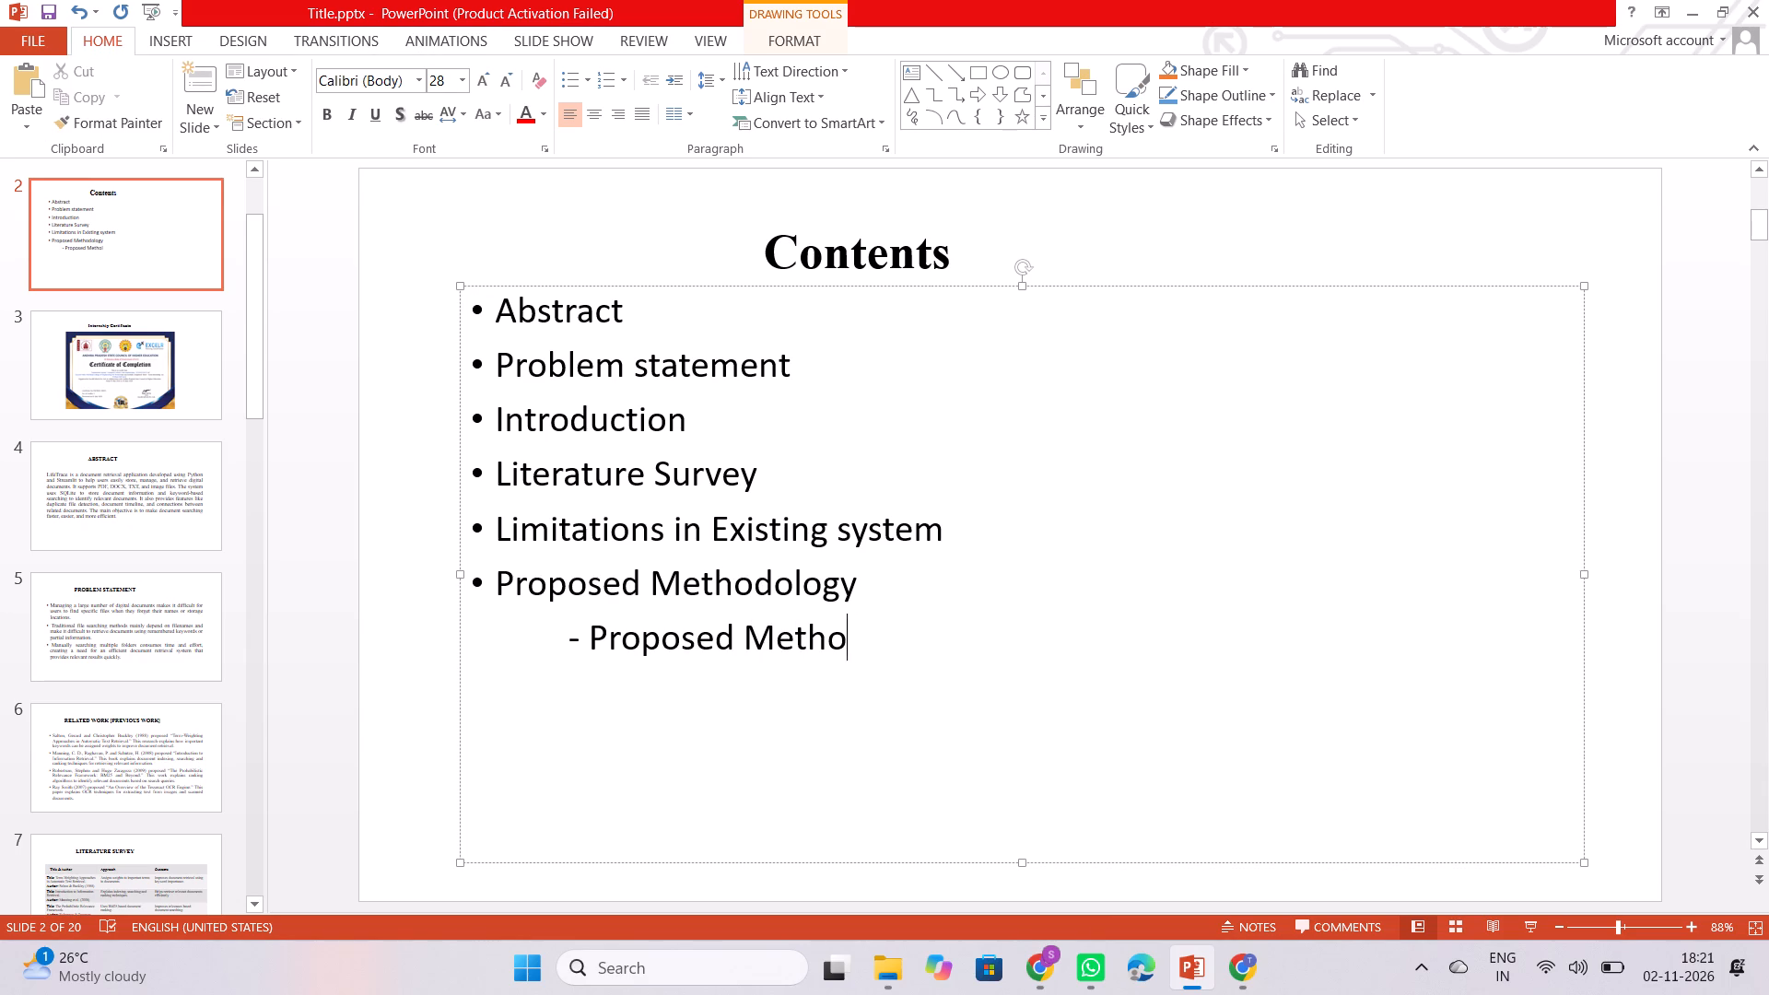
pyautogui.press('d')
pyautogui.write('ology')
pyautogui.press('space')
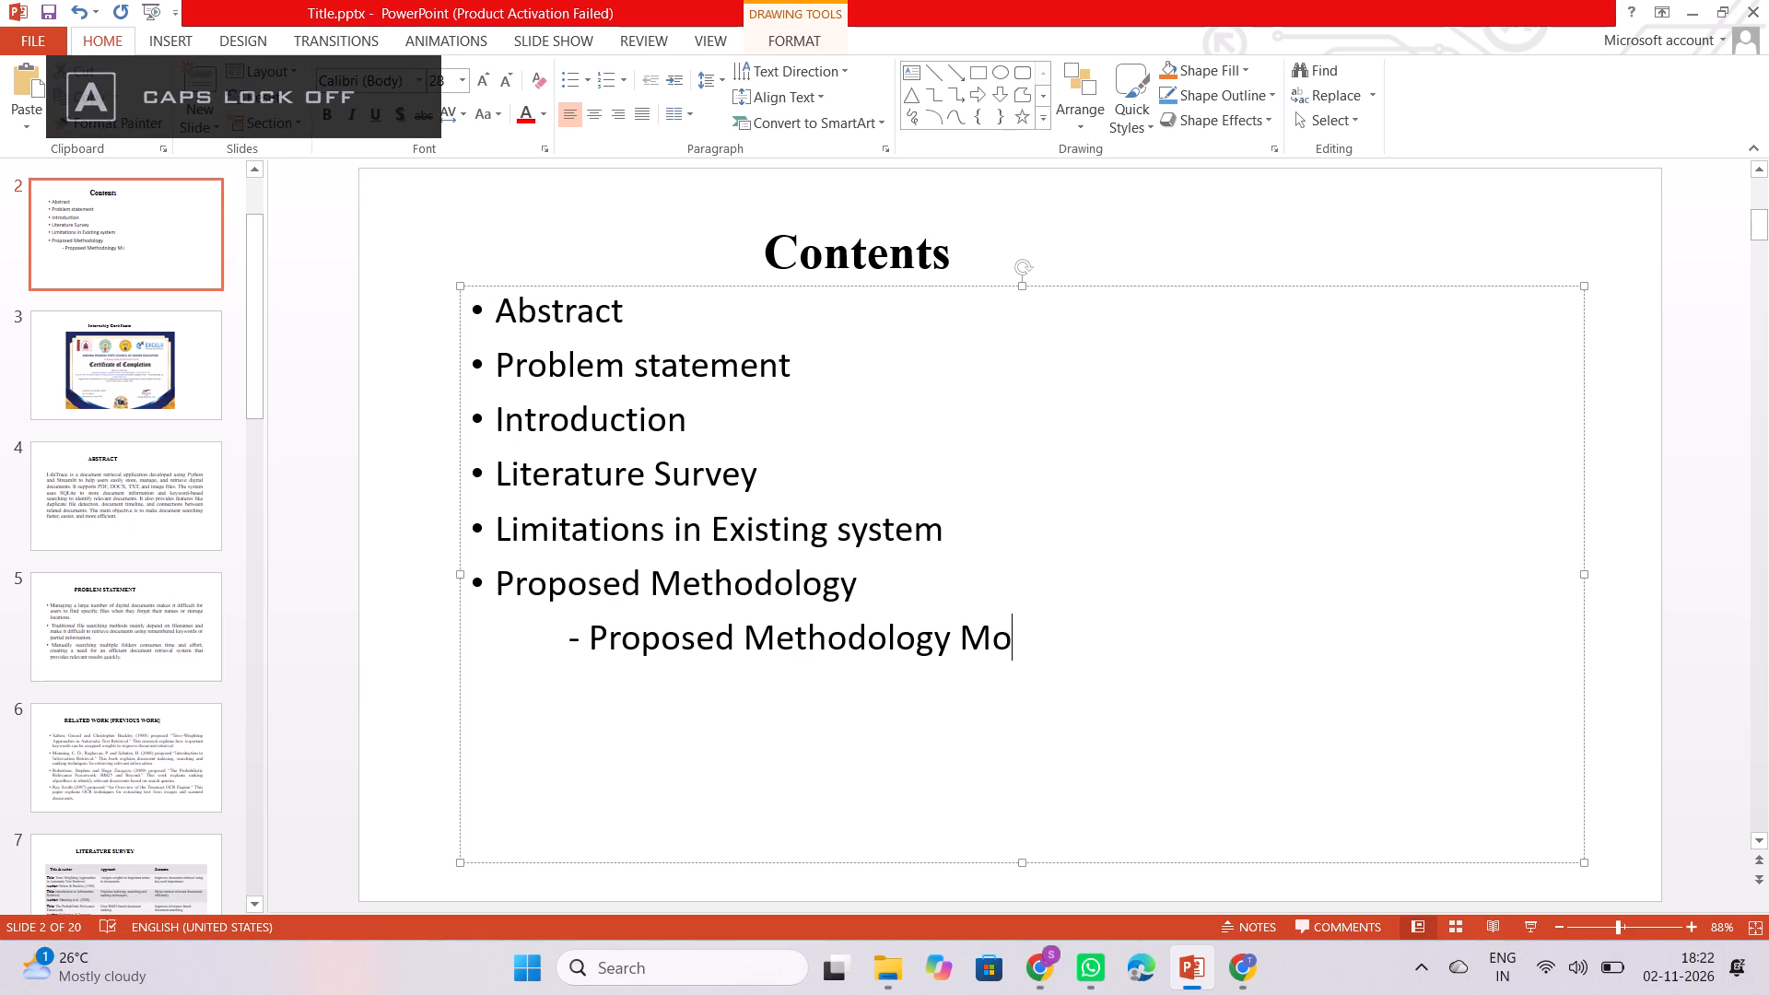
# Start a new line below the "Proposed Methodology Modules" sub-item and turn its bullet on.
pyautogui.press('Return')
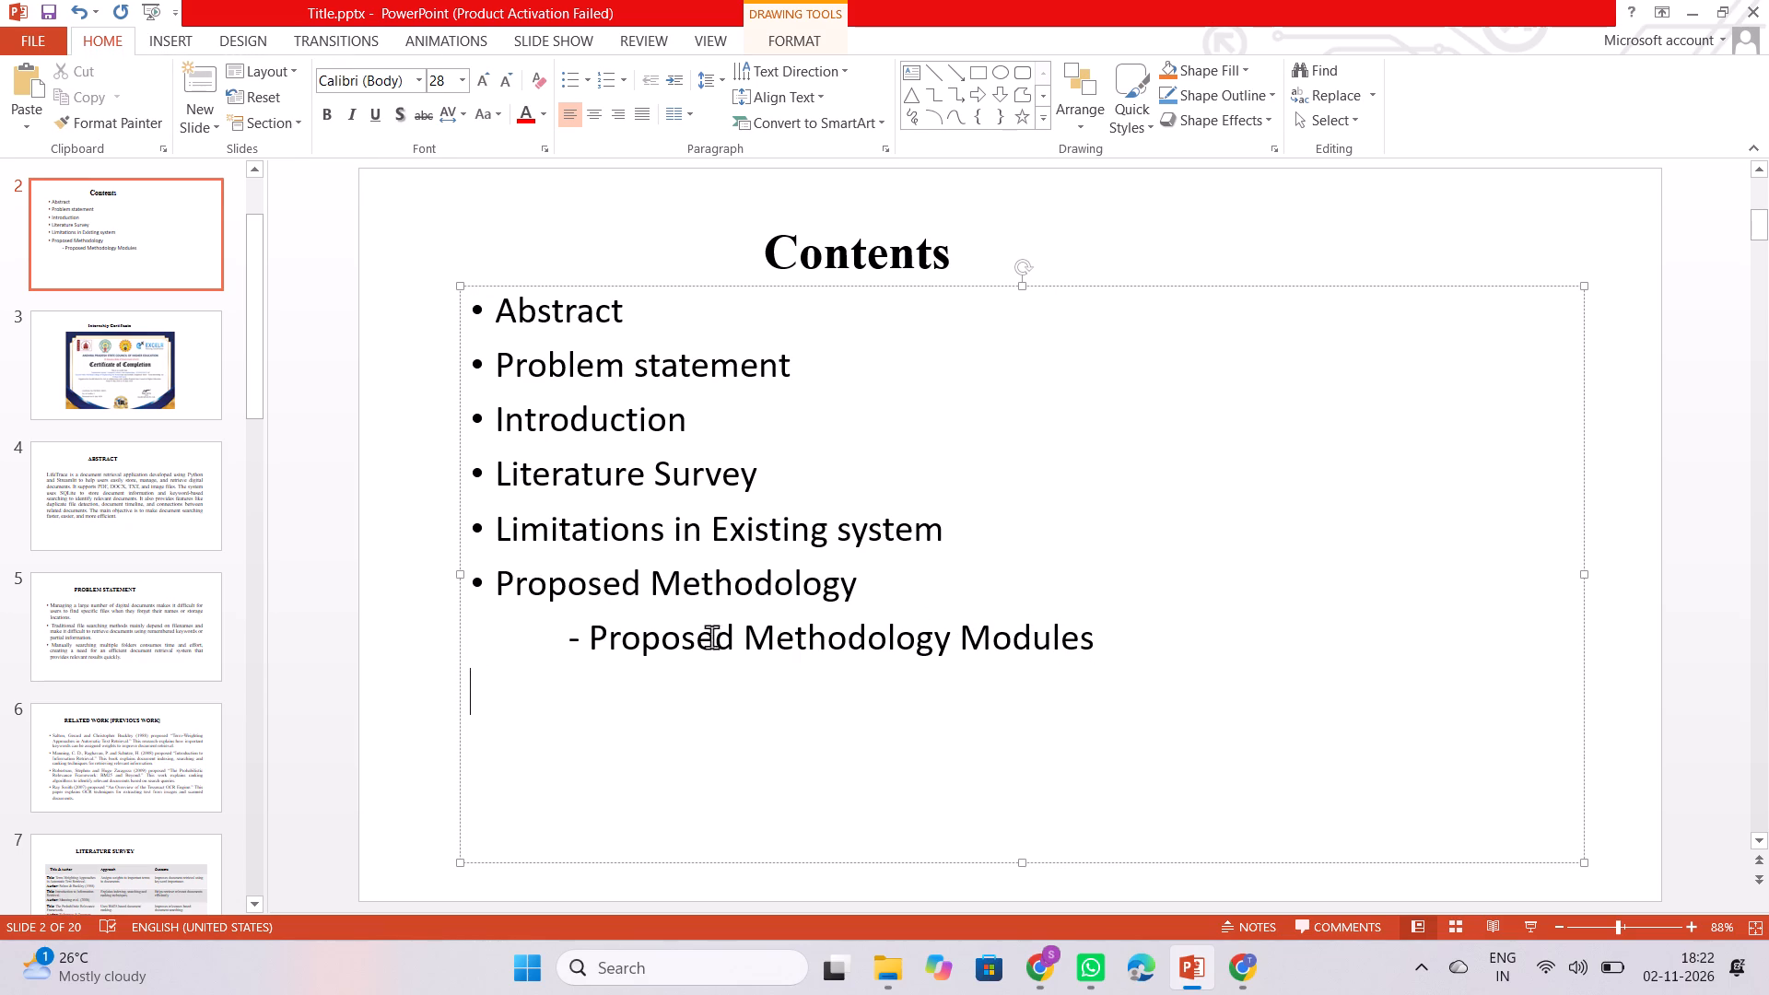
pyautogui.click(596, 689)
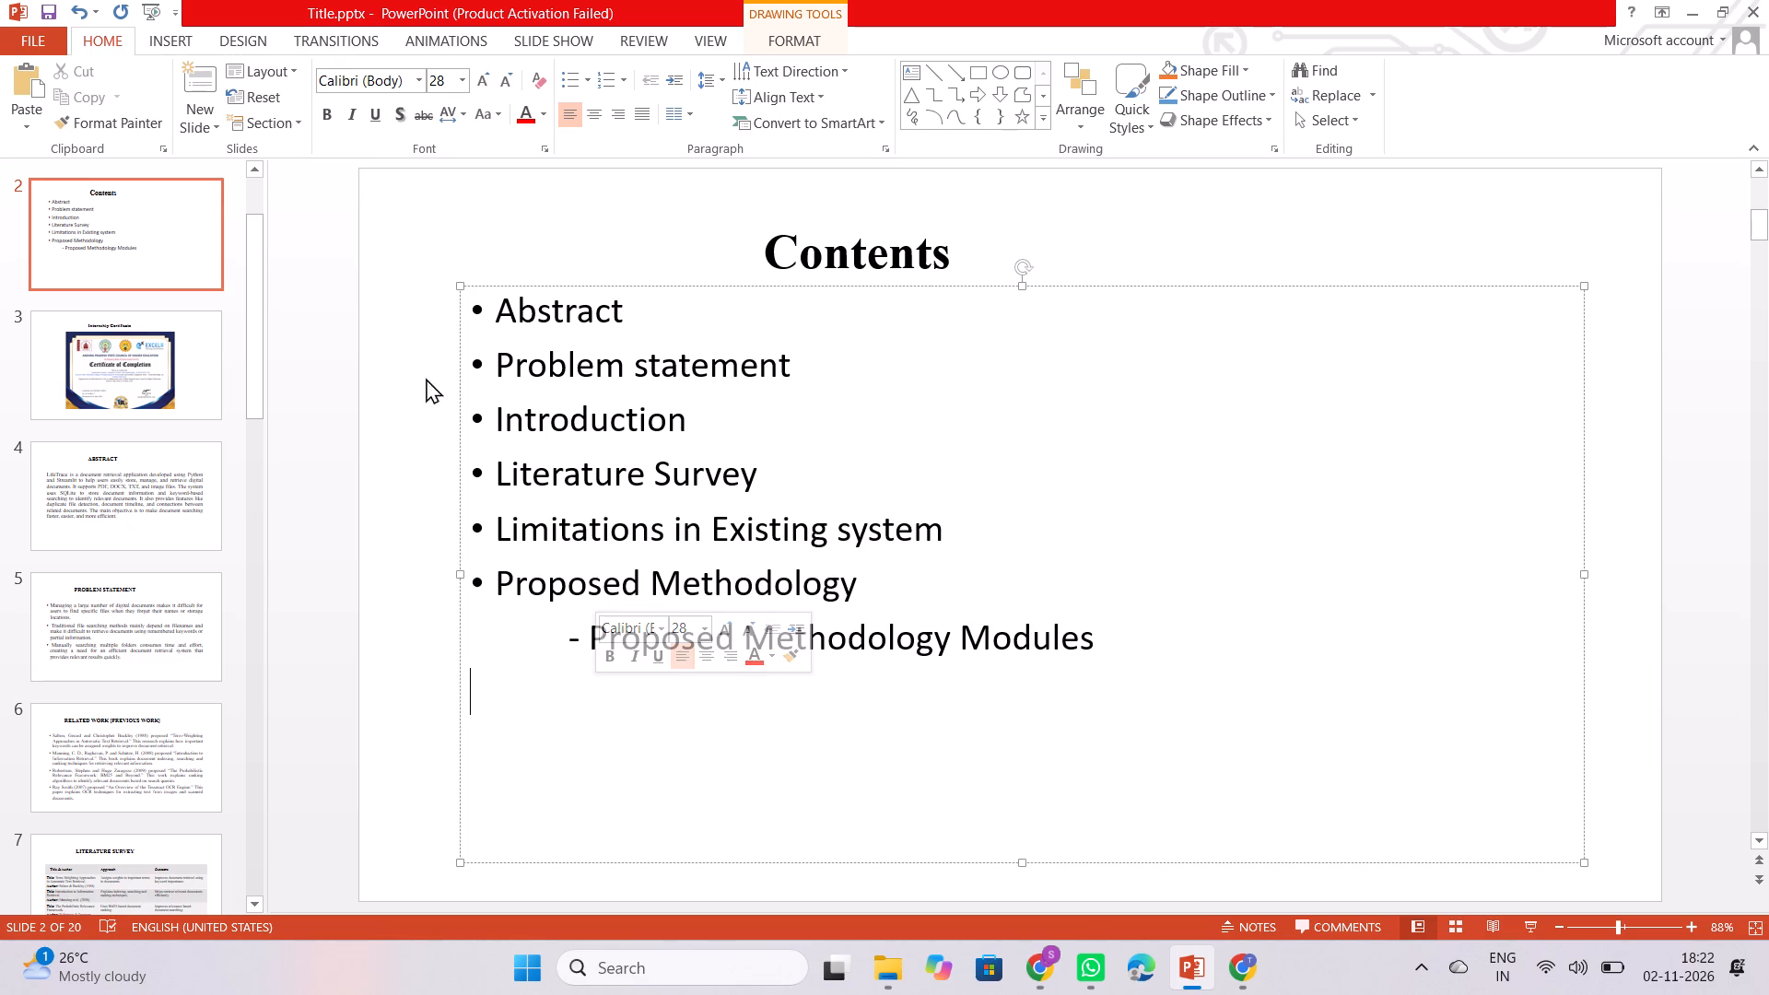
pyautogui.click(576, 70)
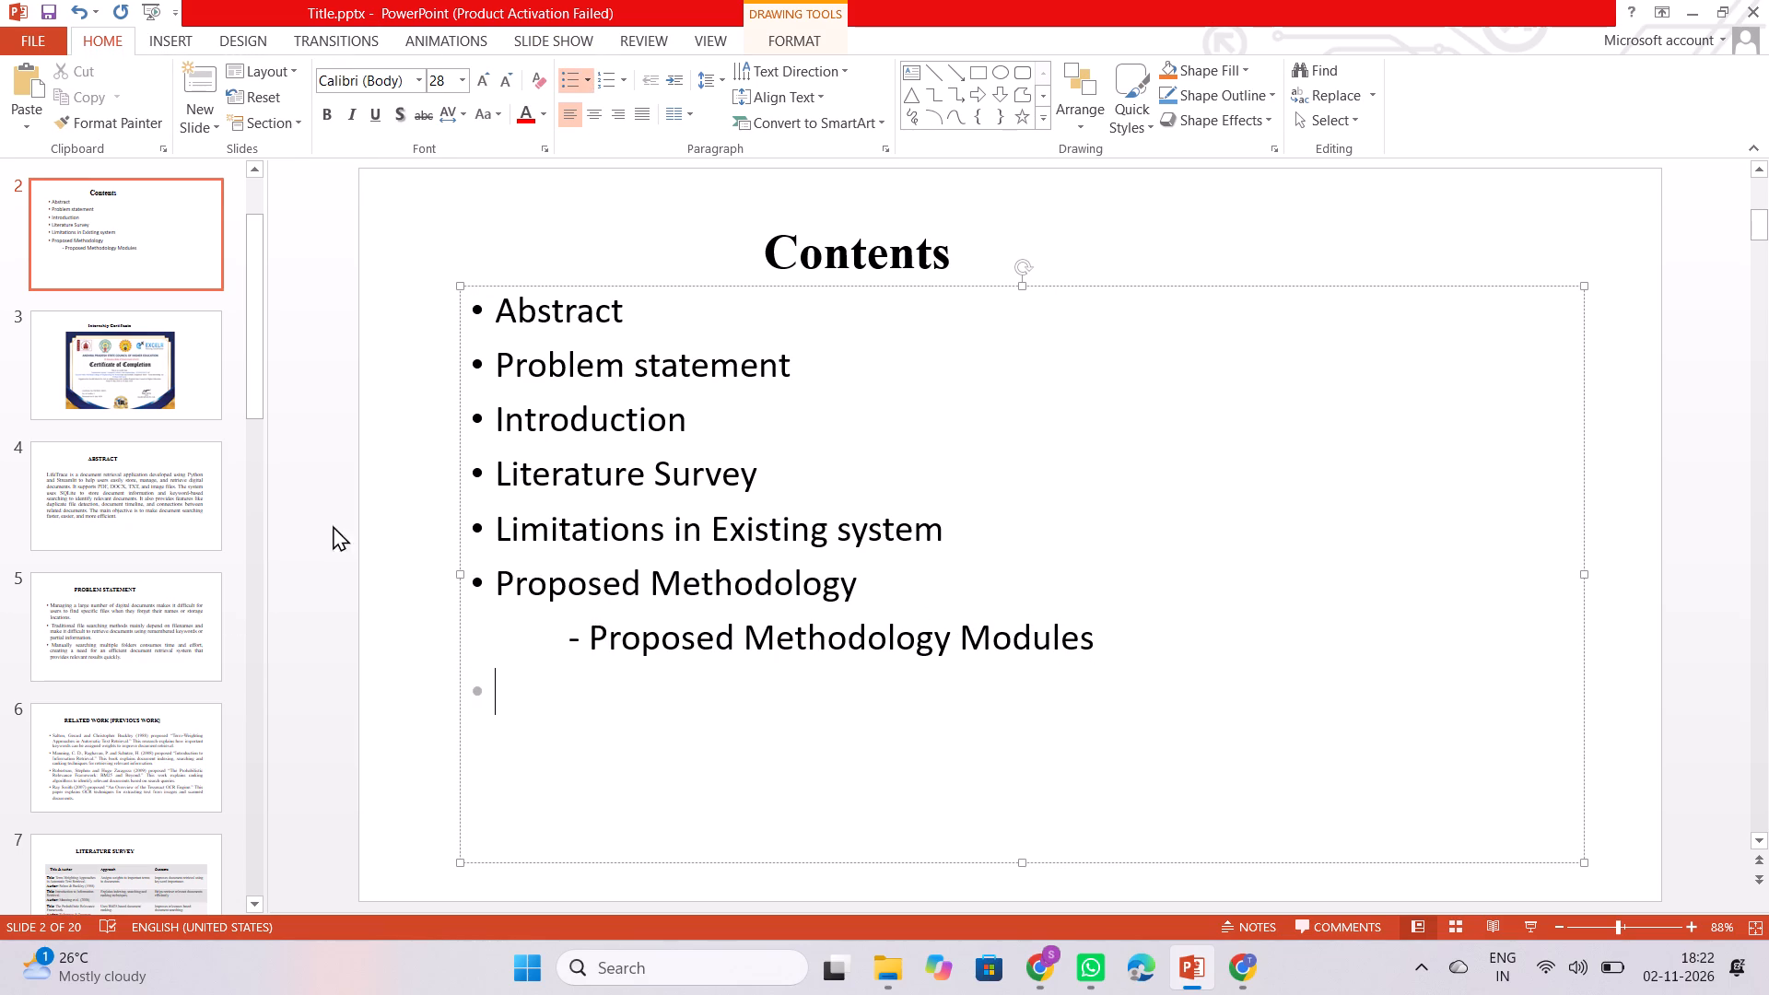
# Examine the headings of slides 11 to 13, including slide 13 at full size, and return to slide 2.
pyautogui.scroll(-4, 135, 669)
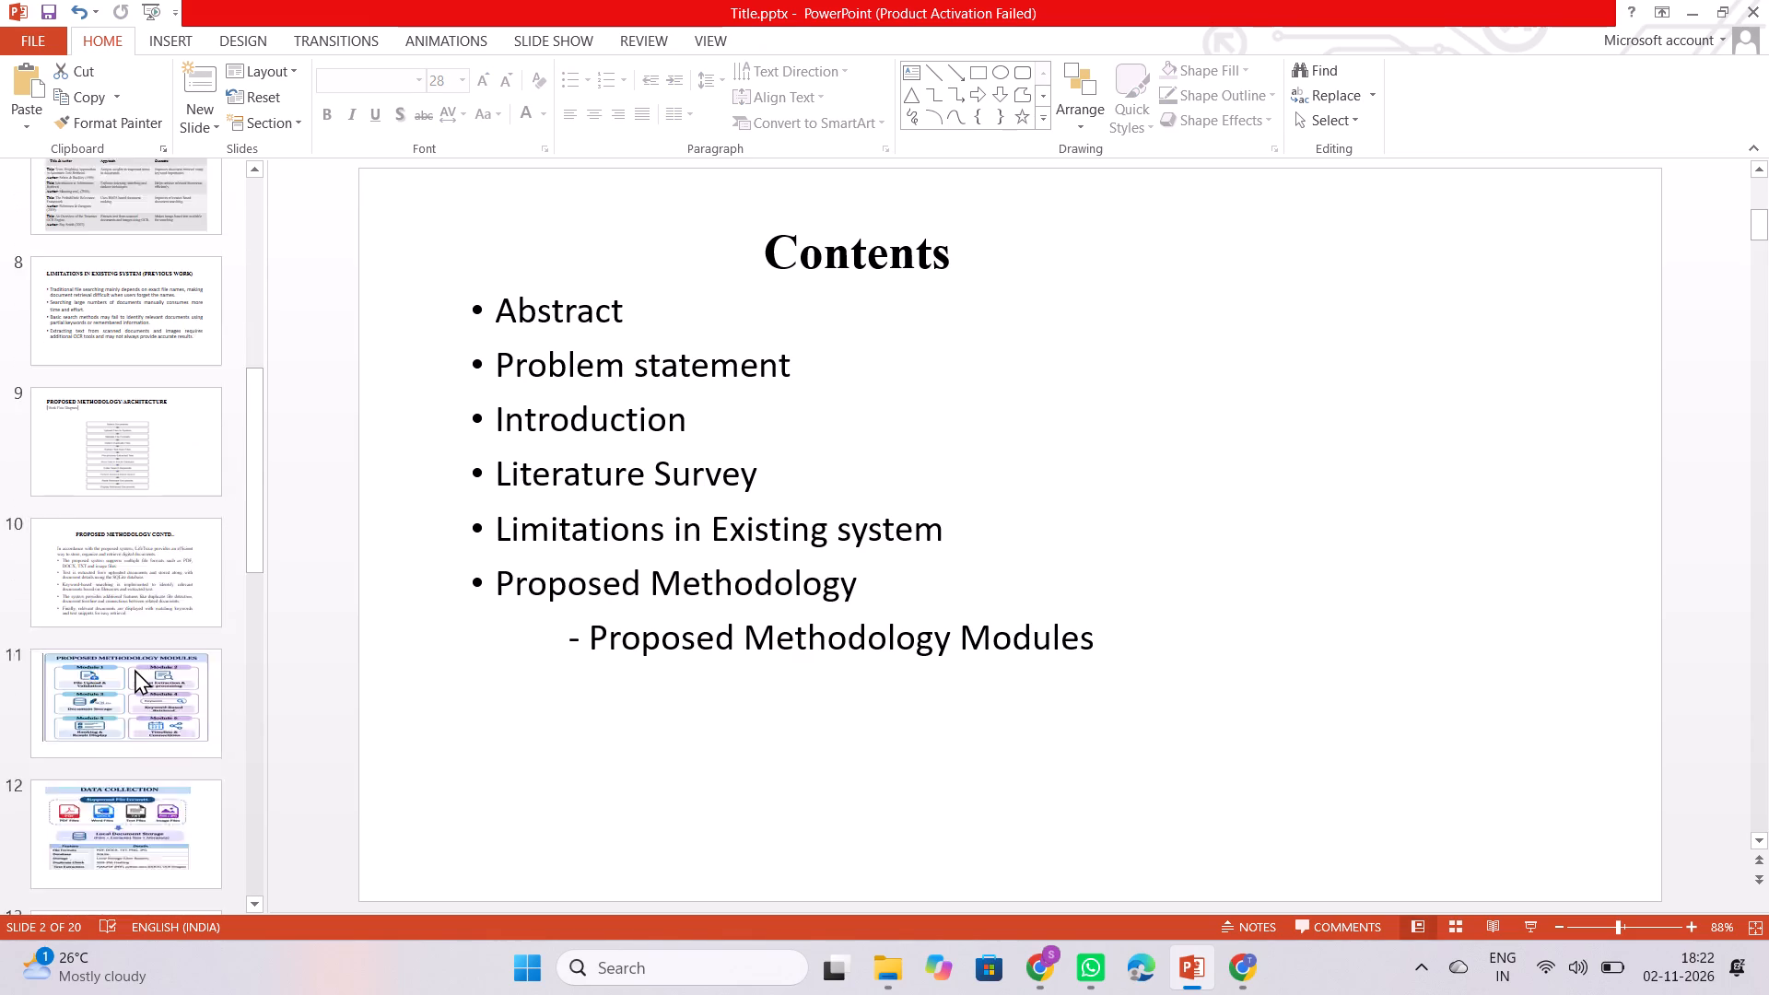
pyautogui.scroll(-2, 135, 669)
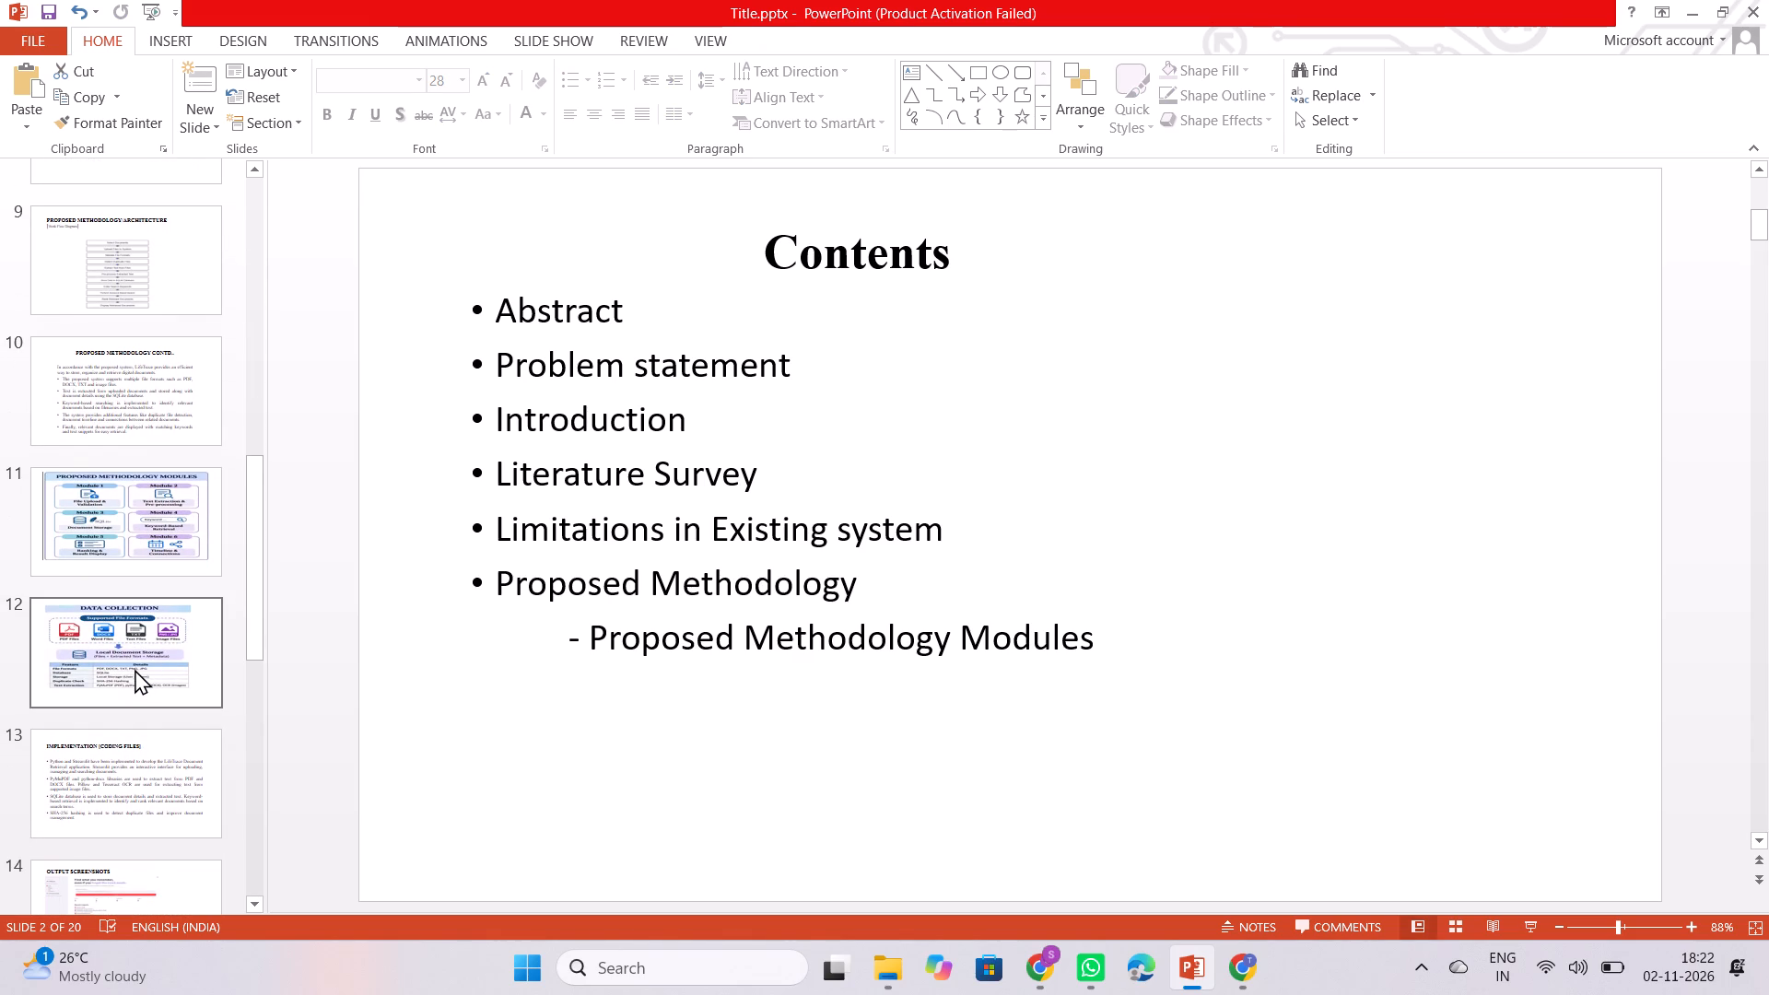
pyautogui.click(135, 770)
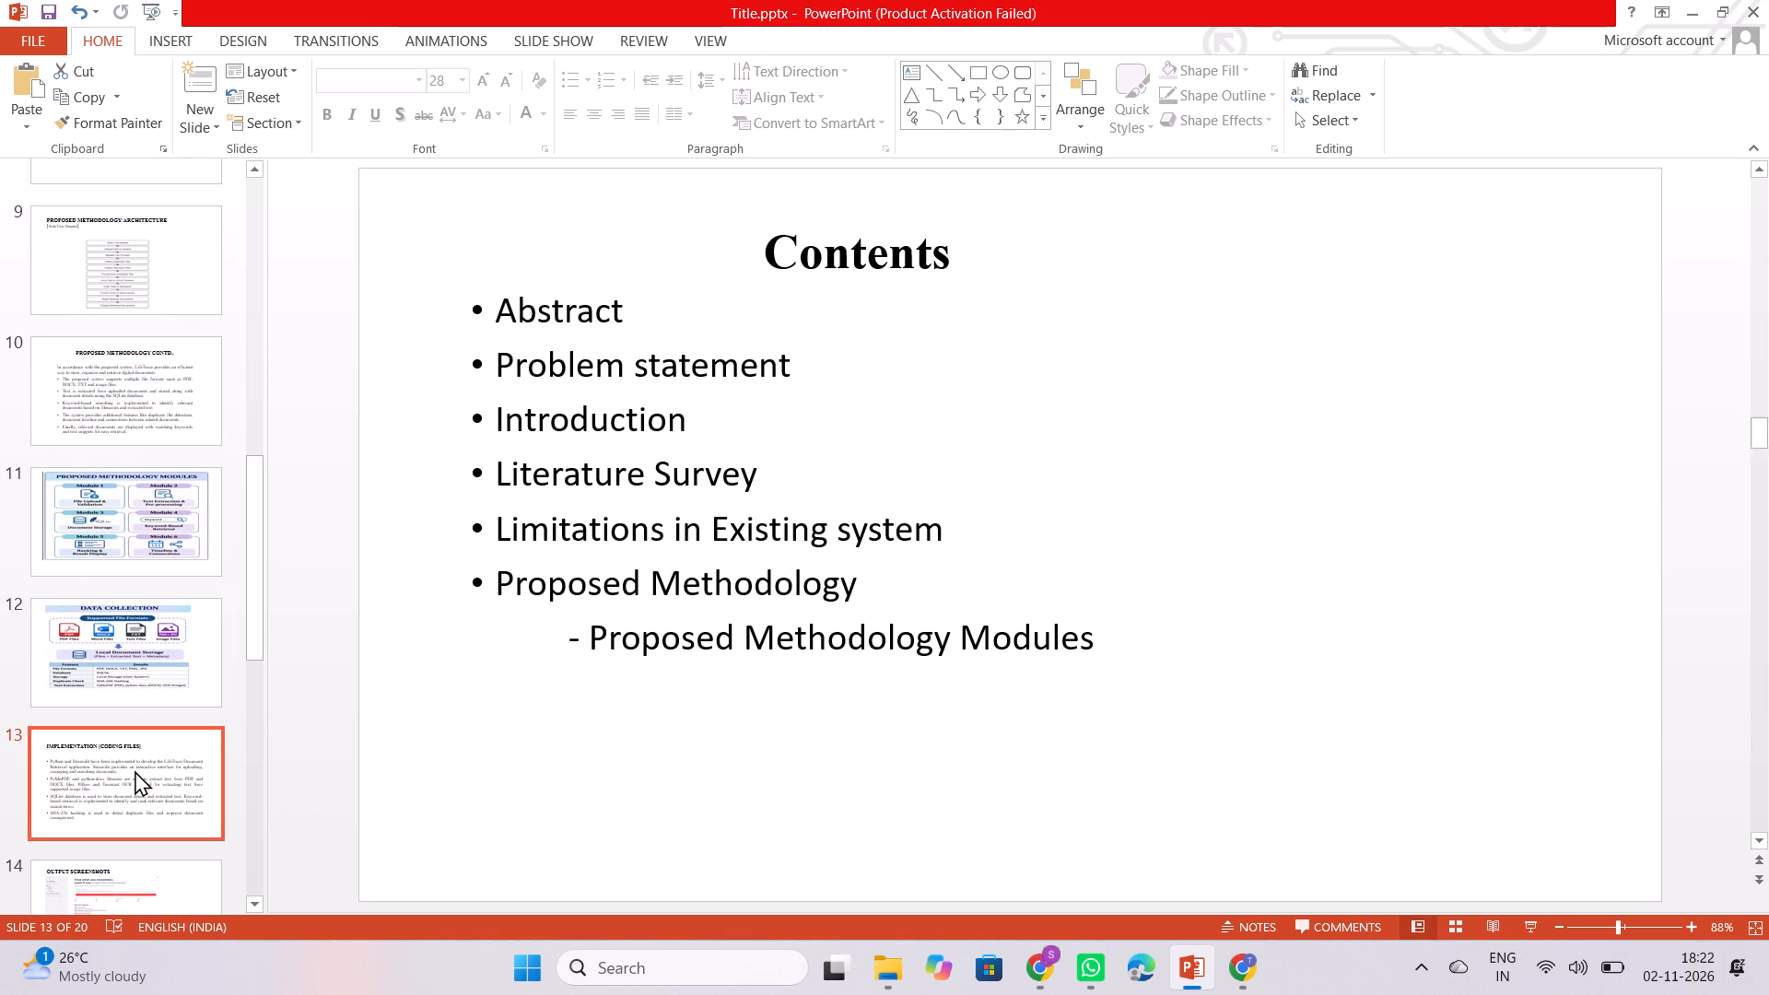
pyautogui.scroll(3, 140, 563)
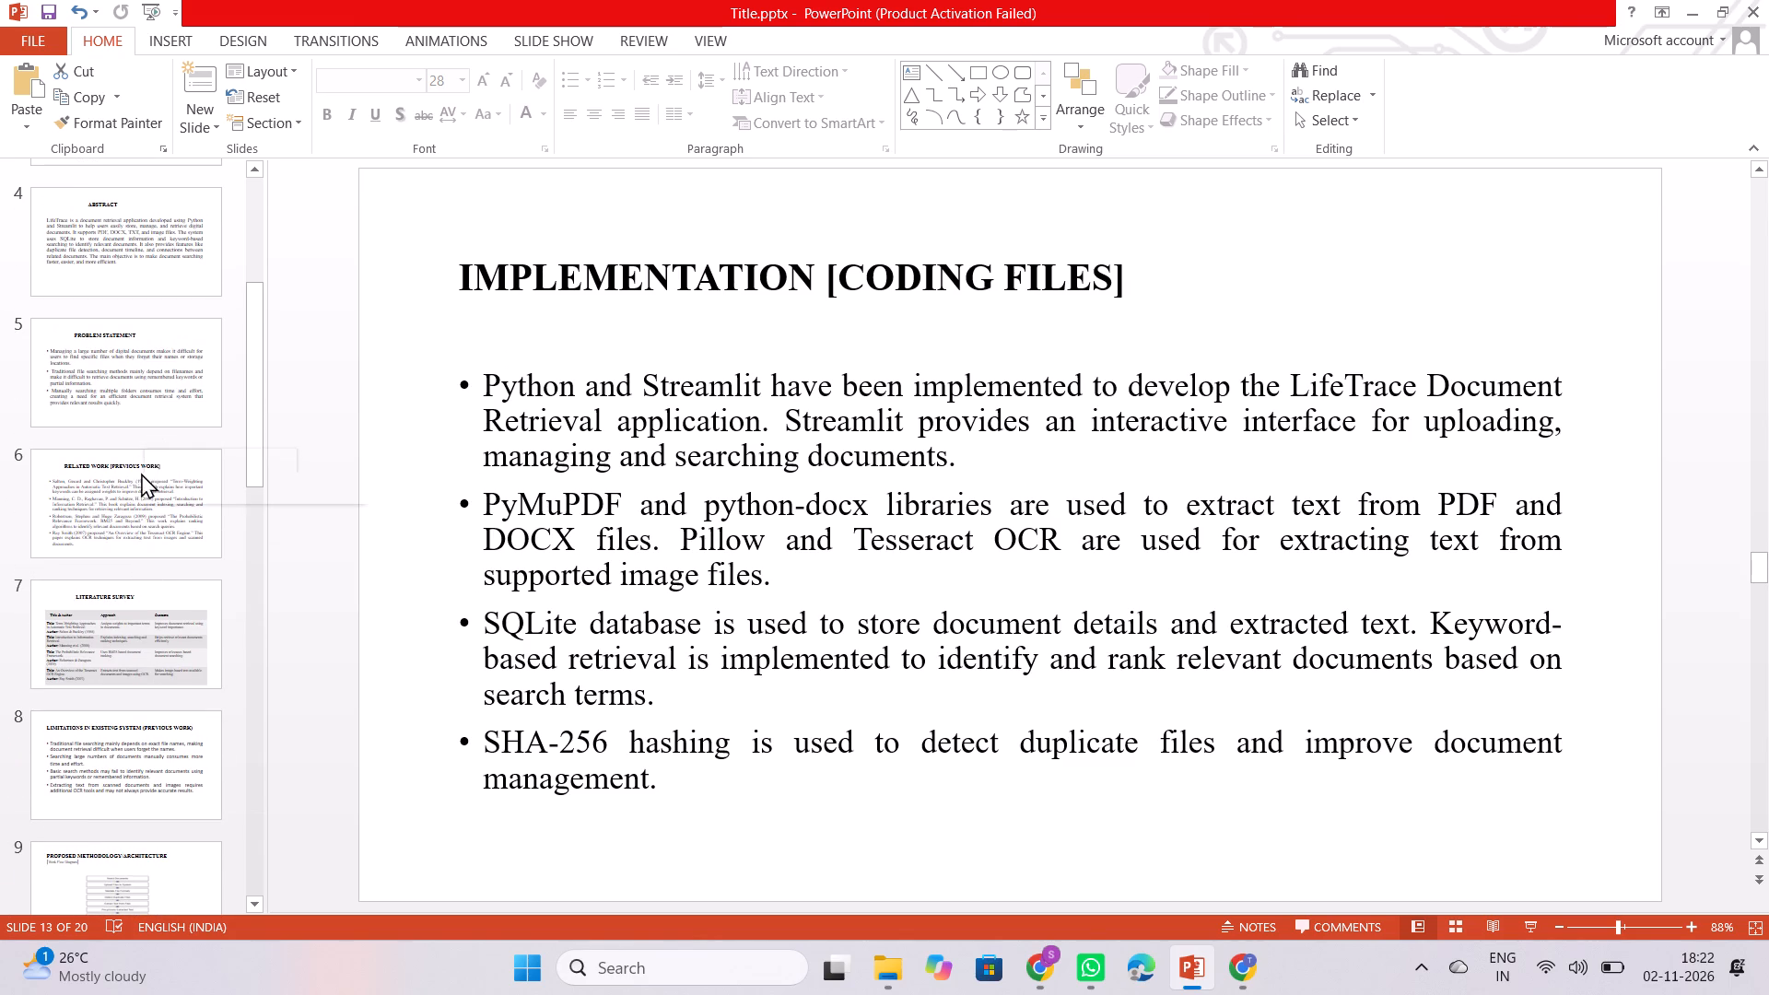
pyautogui.scroll(2, 153, 404)
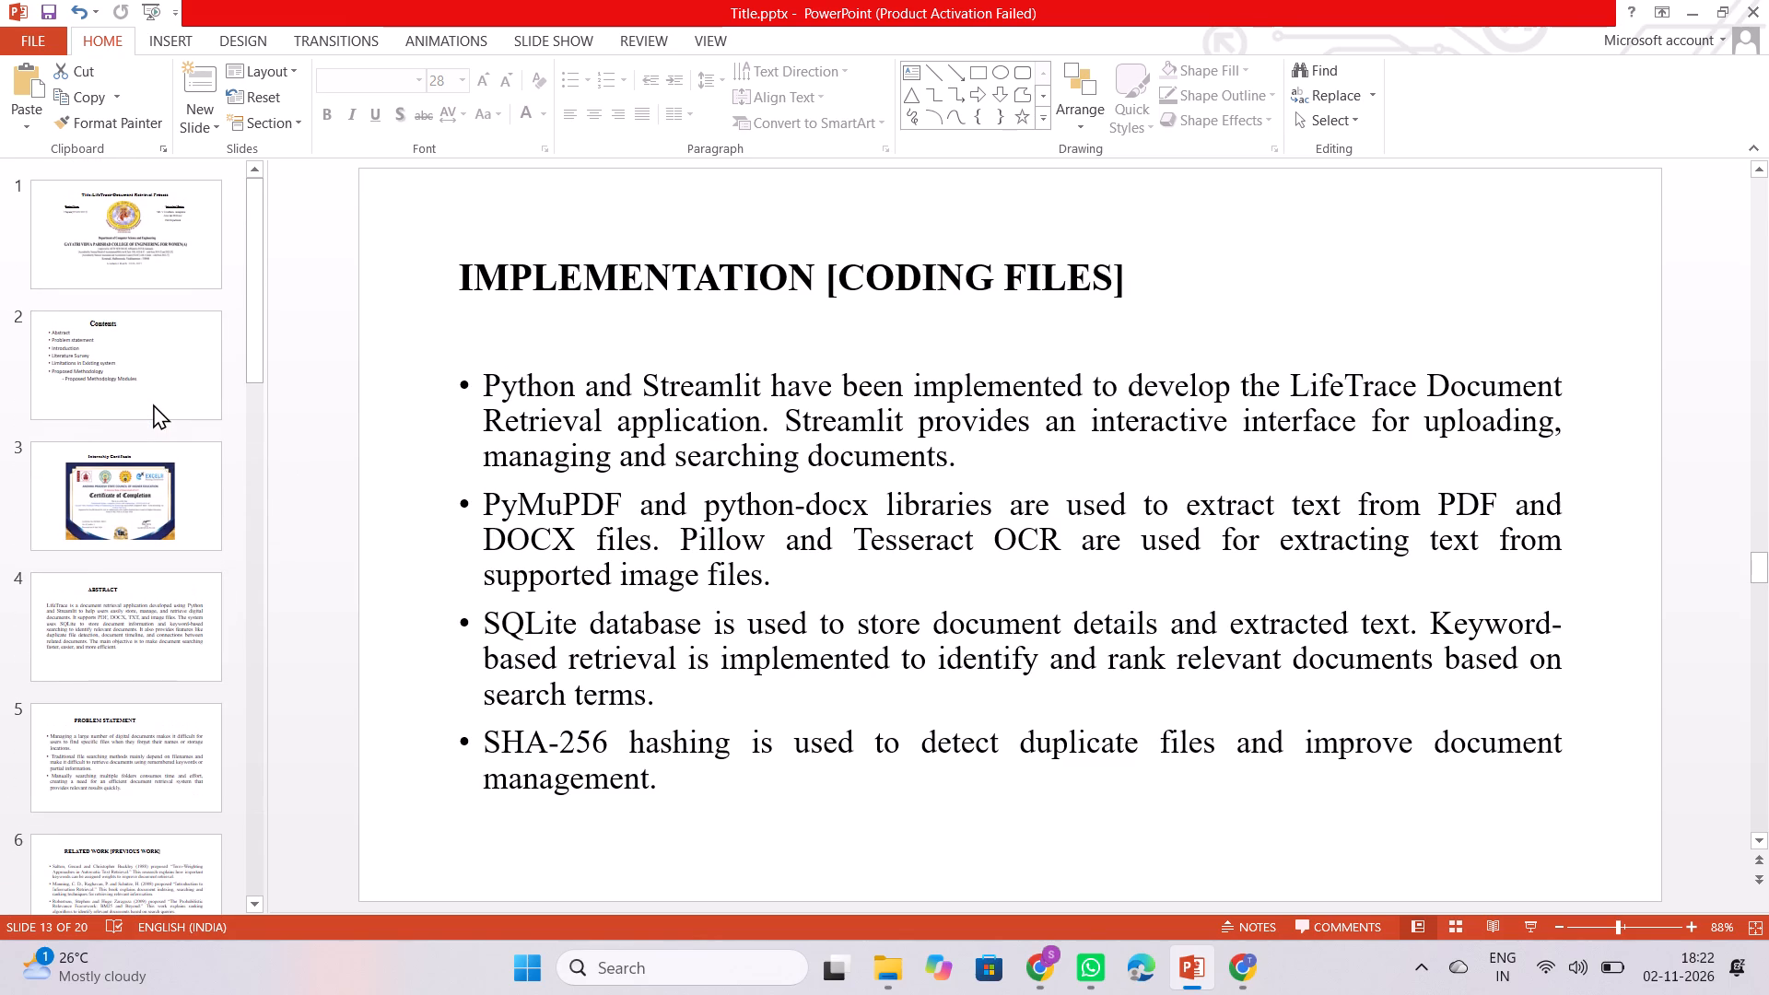
pyautogui.click(153, 402)
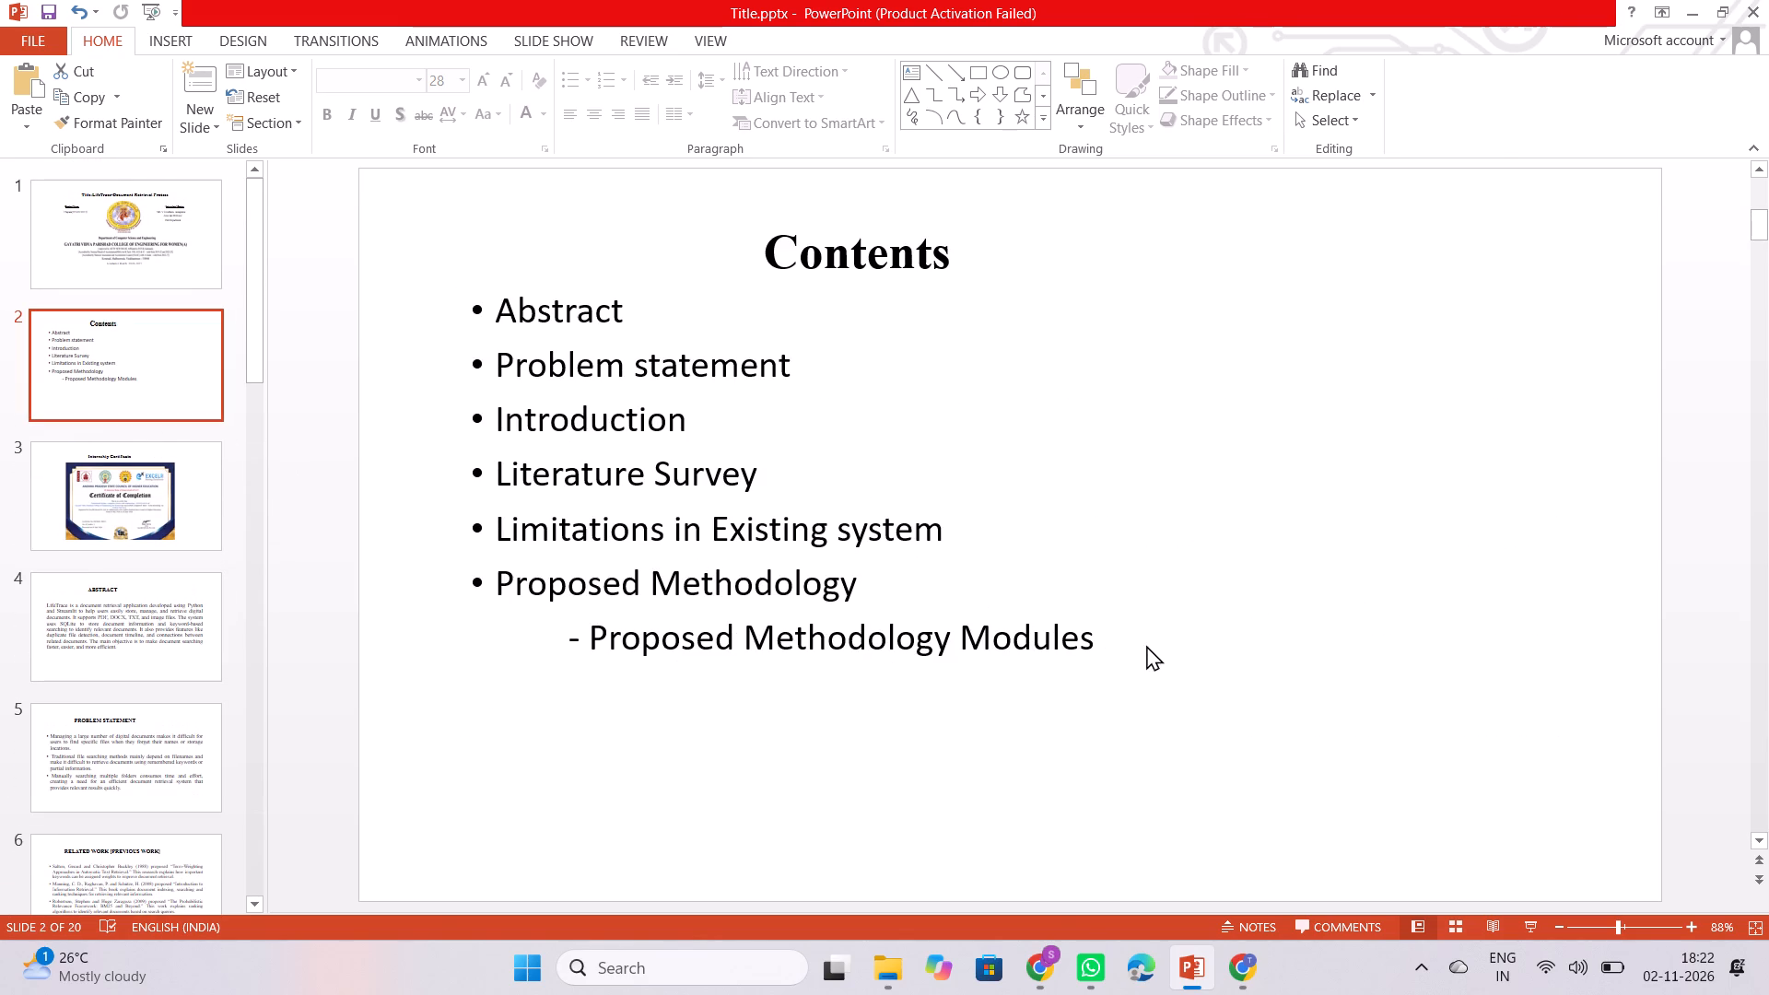
# Add the bullet "Data Collection" below the "Proposed Methodology Modules" sub-item in the Contents list.
pyautogui.click(530, 744)
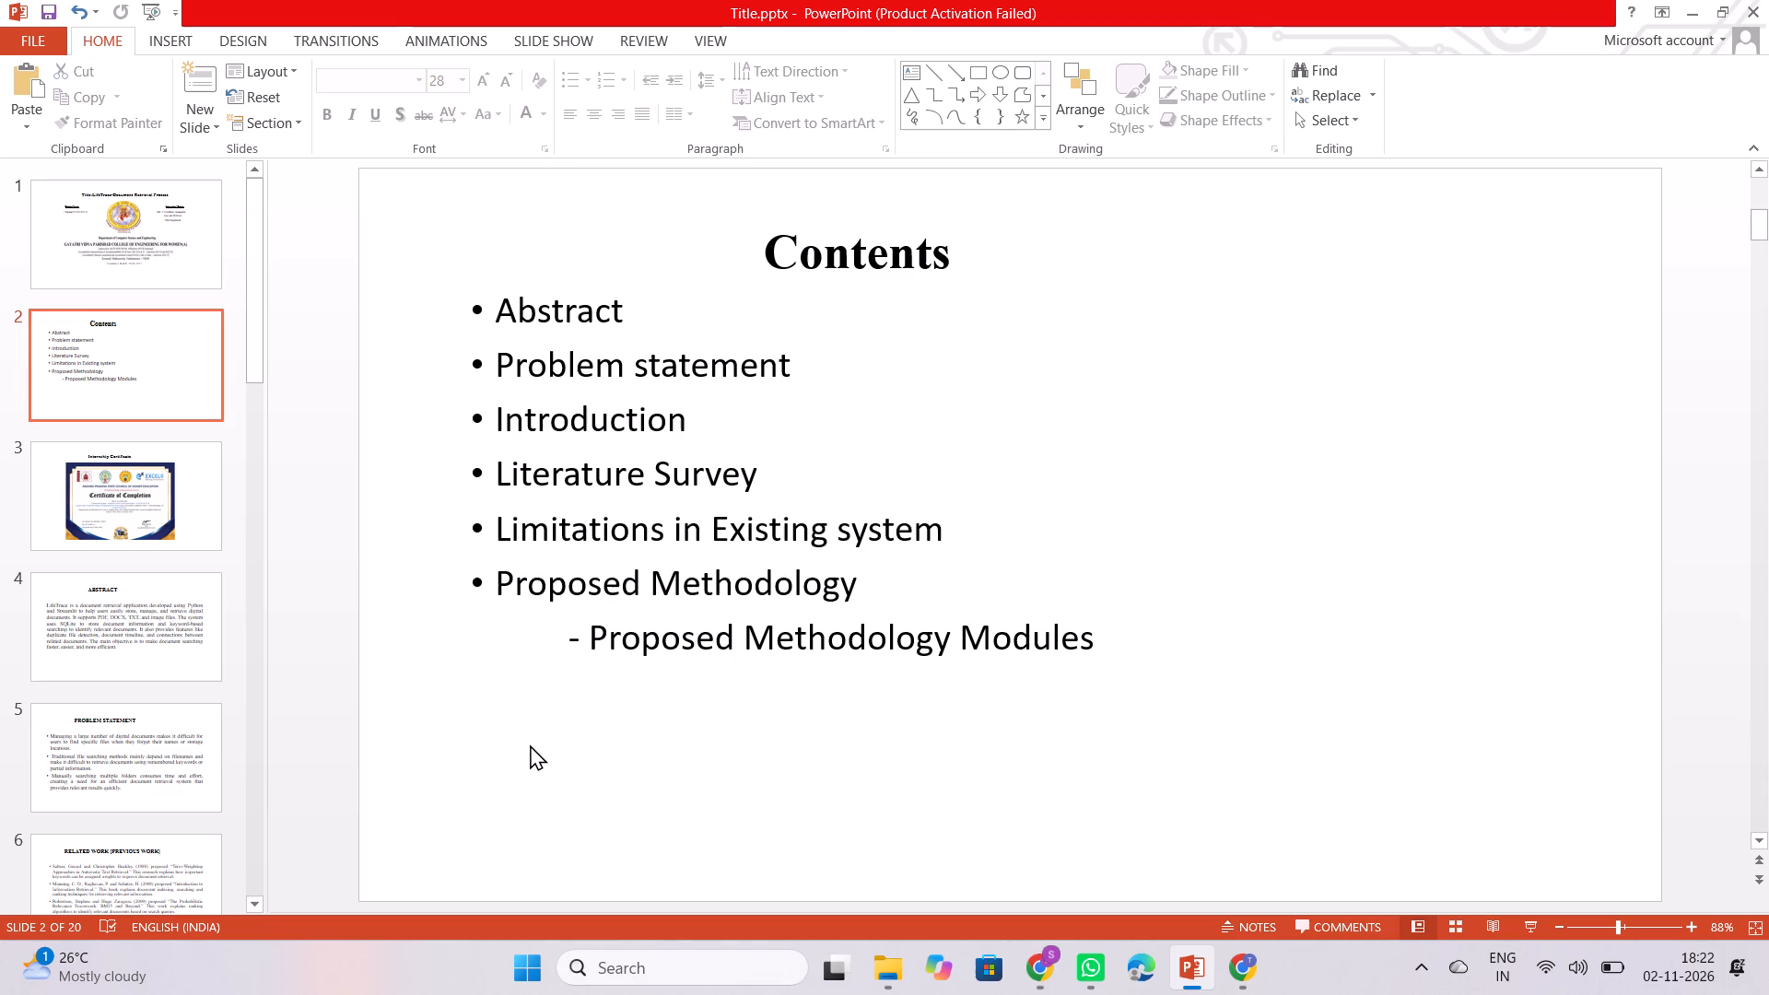
pyautogui.click(512, 702)
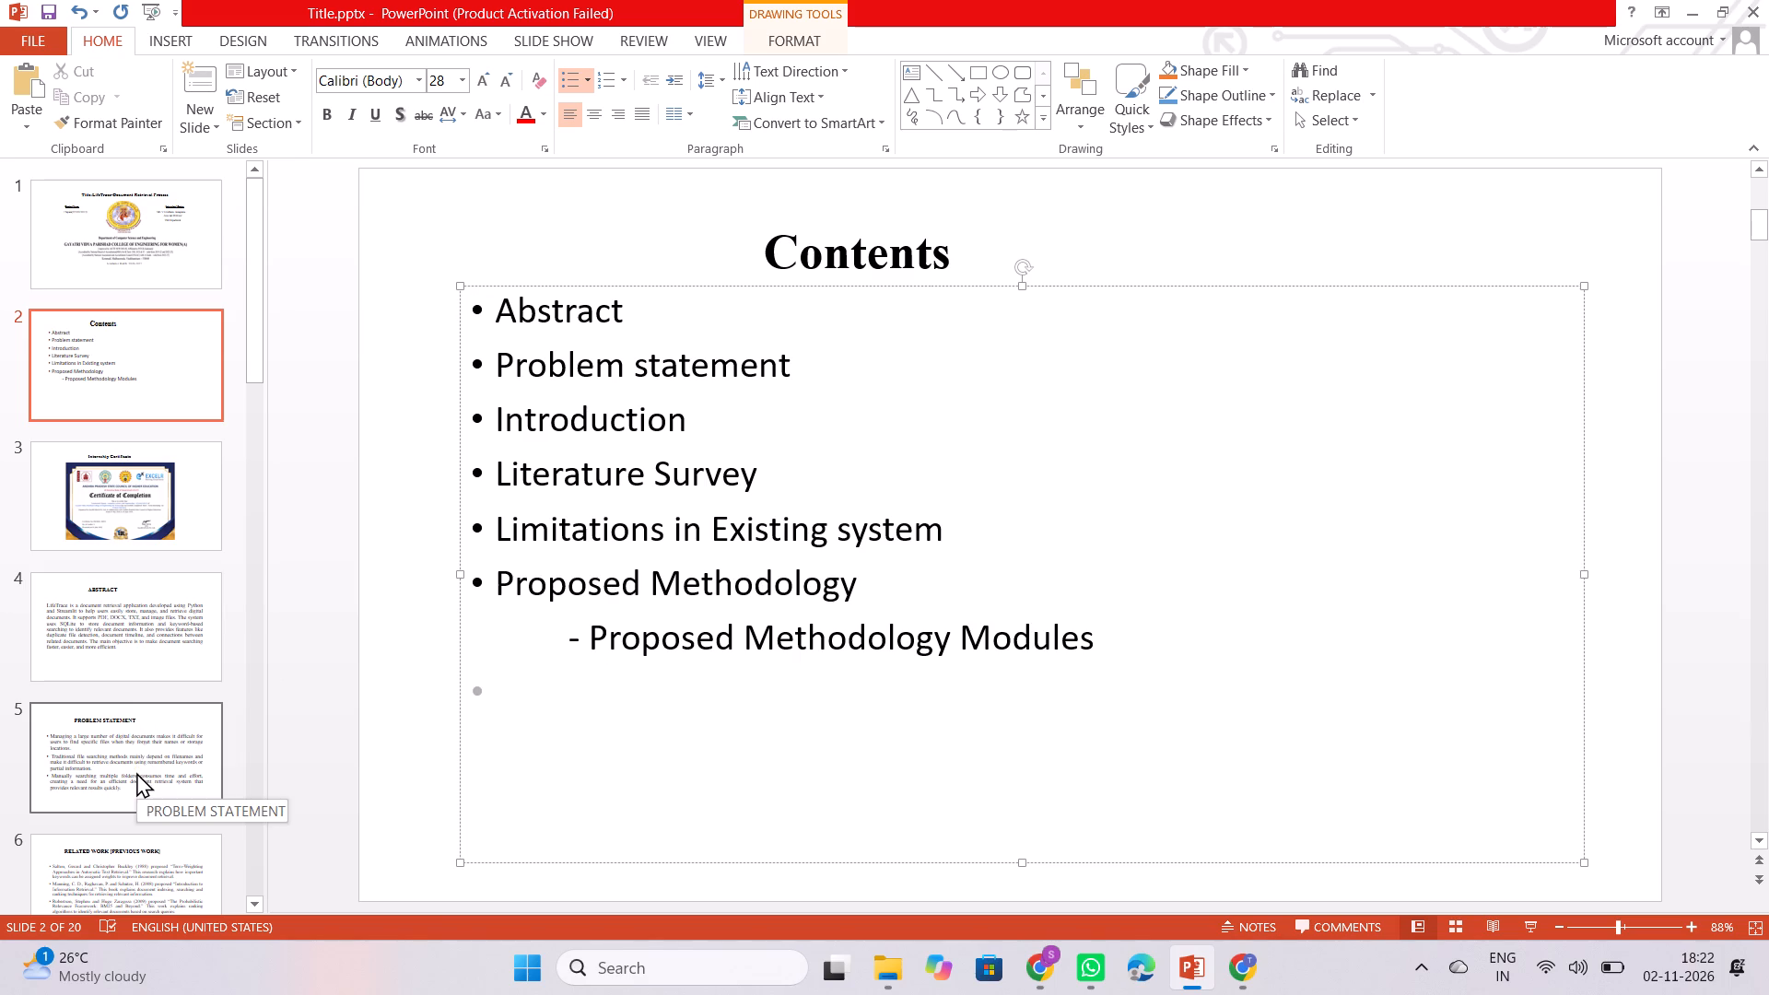
pyautogui.scroll(-2, 136, 772)
pyautogui.scroll(1, 136, 772)
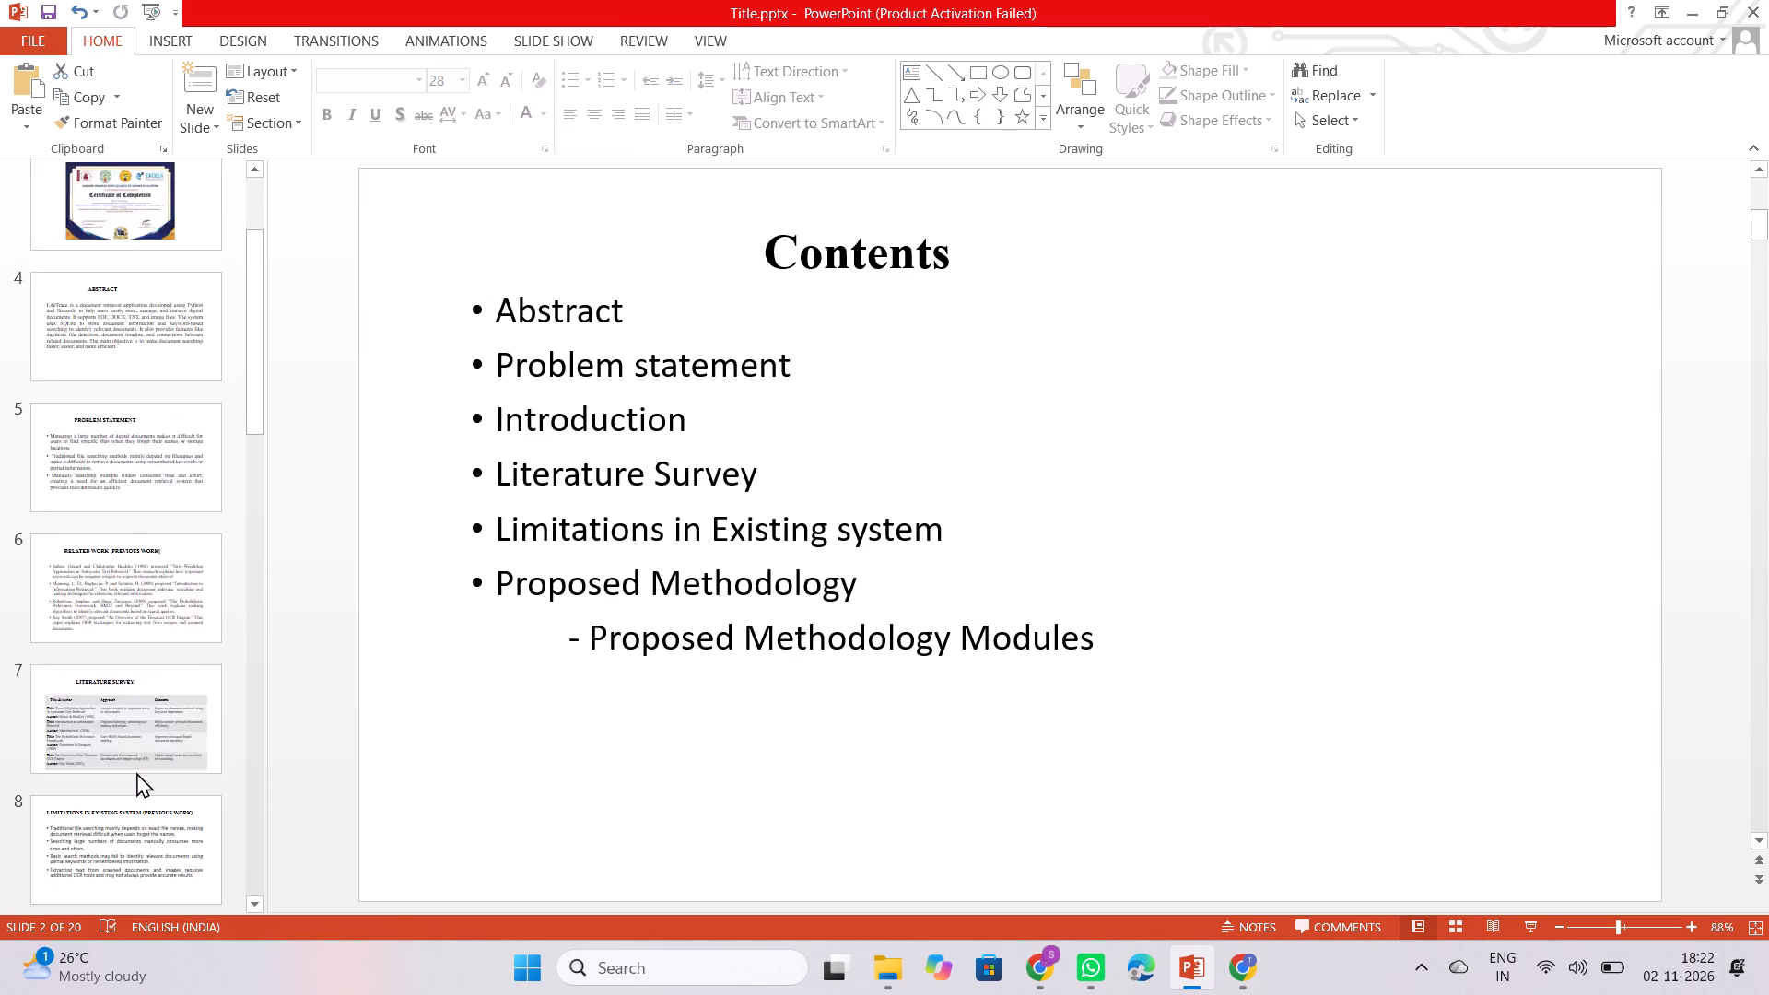
pyautogui.scroll(1, 136, 772)
pyautogui.click(160, 407)
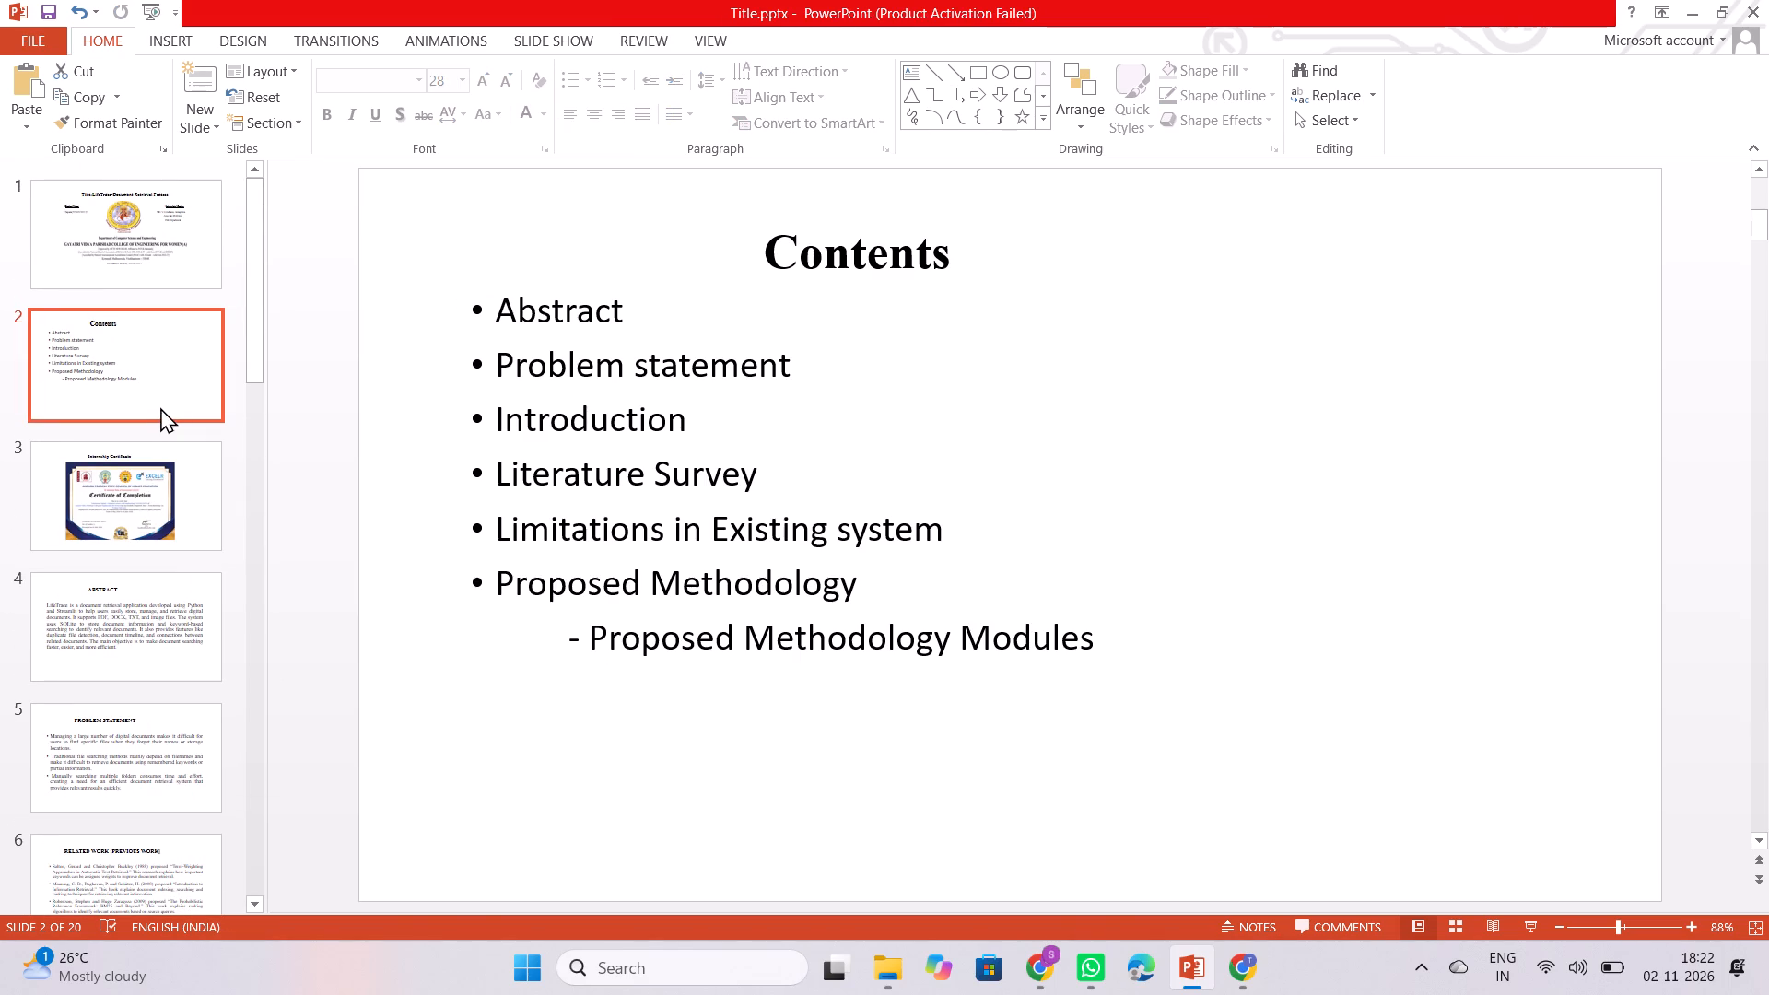
pyautogui.moveTo(529, 762); pyautogui.dragTo(538, 667)
pyautogui.click(538, 667)
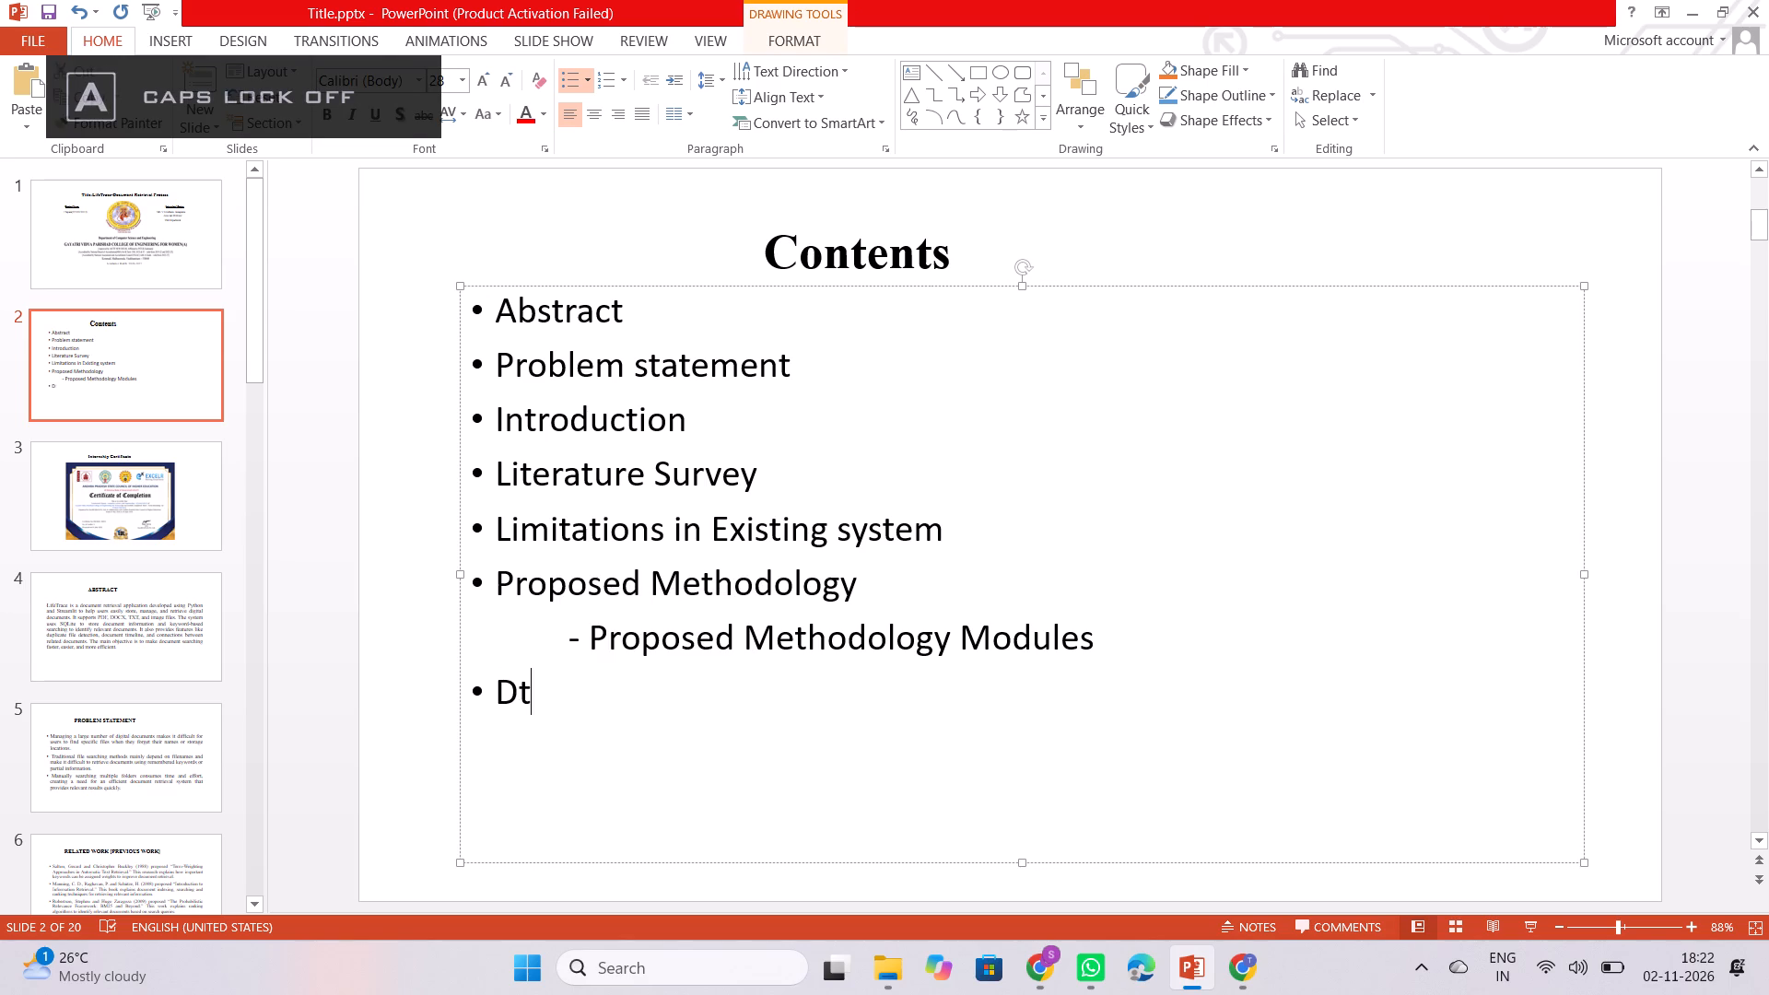
pyautogui.press('BackSpace')
pyautogui.press('BackSpace')
pyautogui.write('ction')
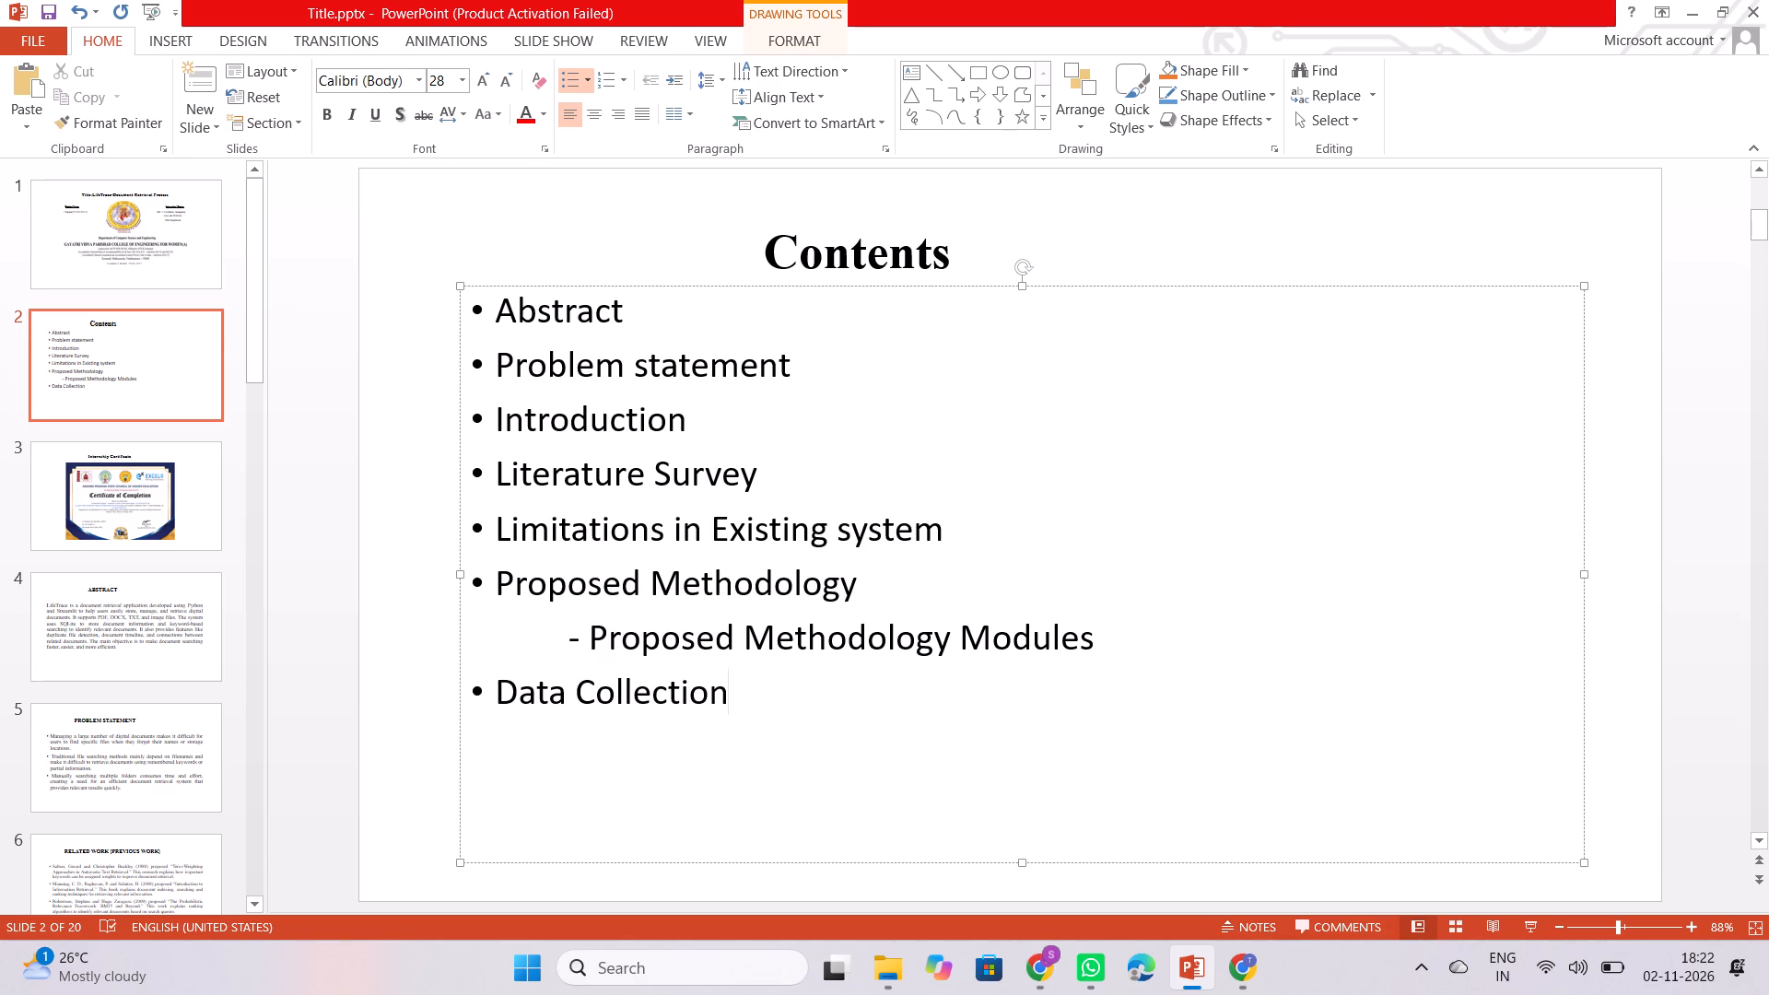
# Add the bullets "Implementation" and "Output screenshots" below "Data Collection" in the Contents list.
pyautogui.press('Return')
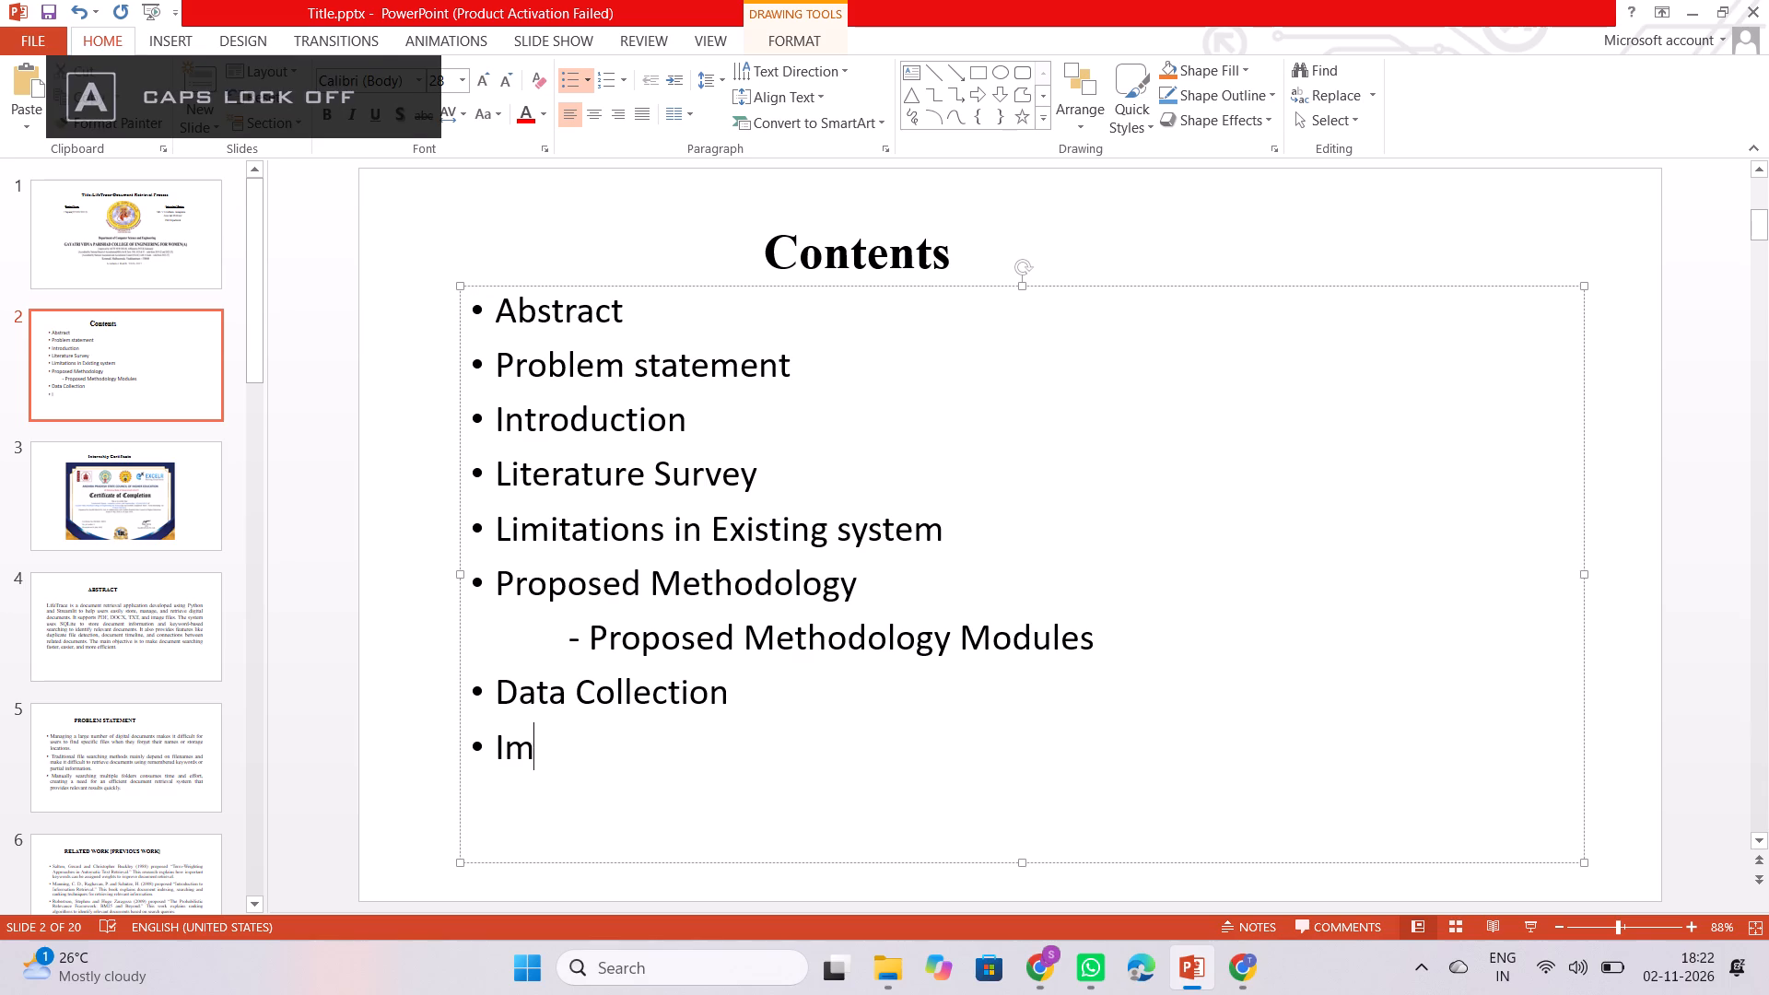
pyautogui.write('plementation')
pyautogui.press('Return')
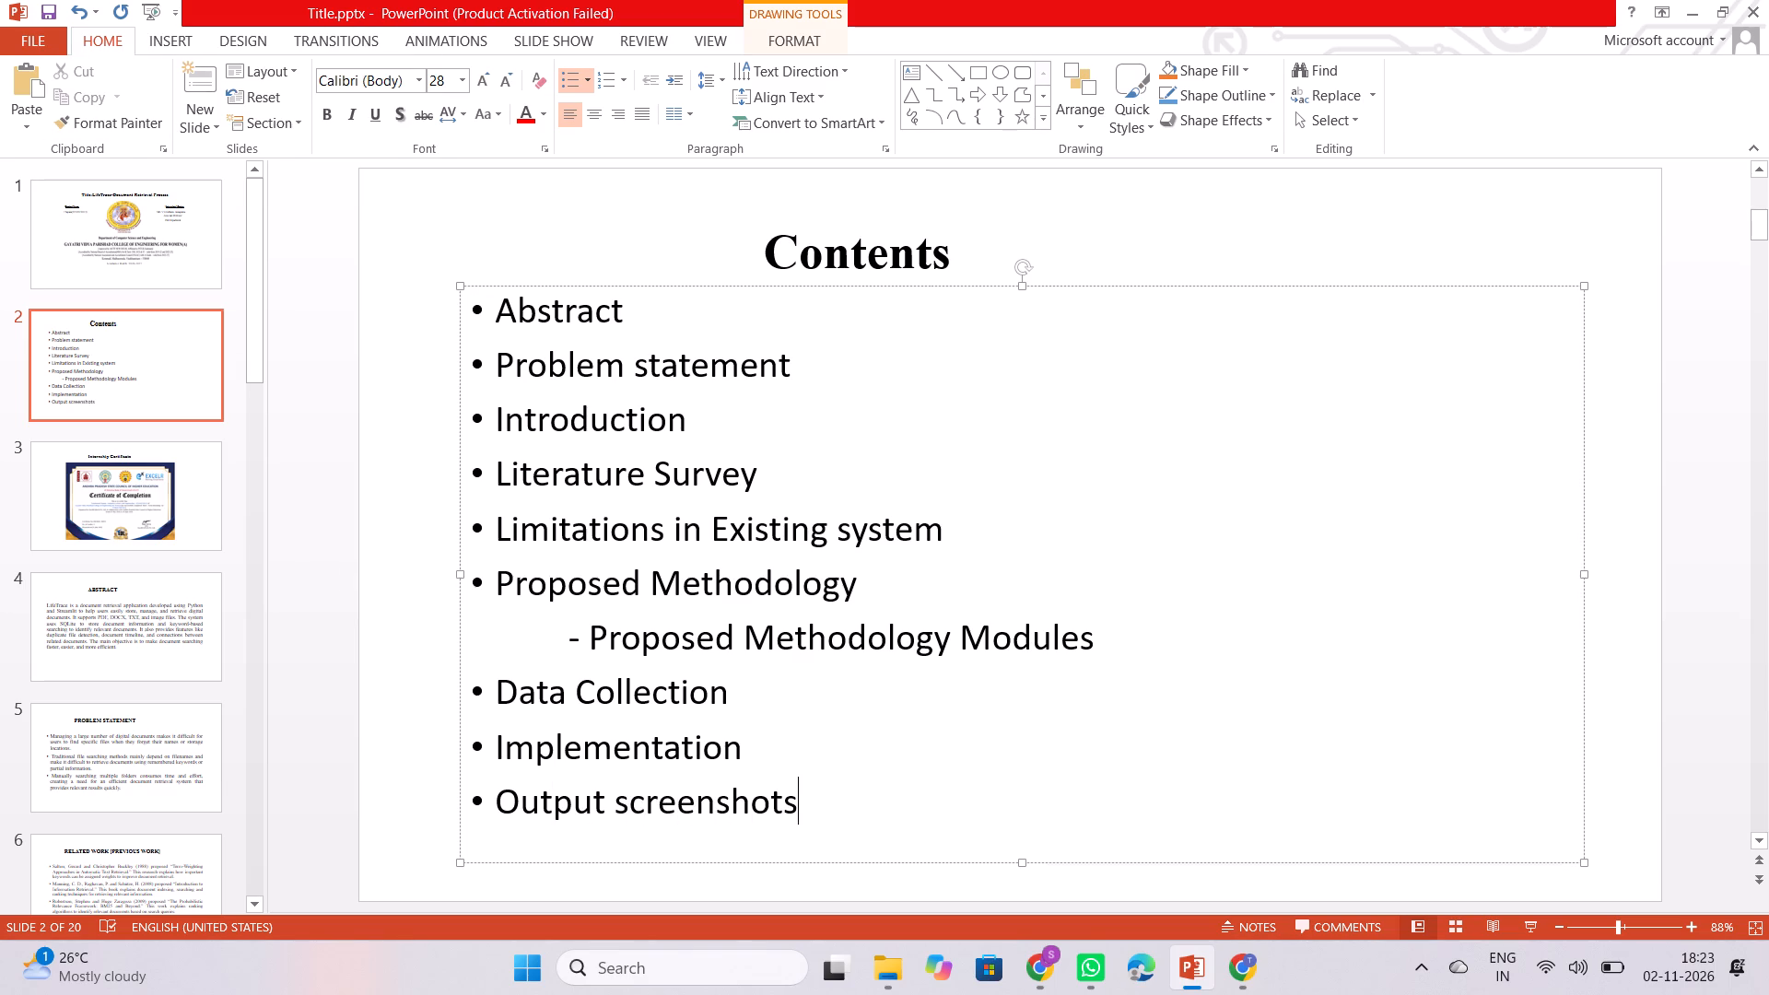
# Format the entire Contents list on slide 2 in Times New Roman at size 18.
pyautogui.moveTo(824, 811); pyautogui.dragTo(486, 379)
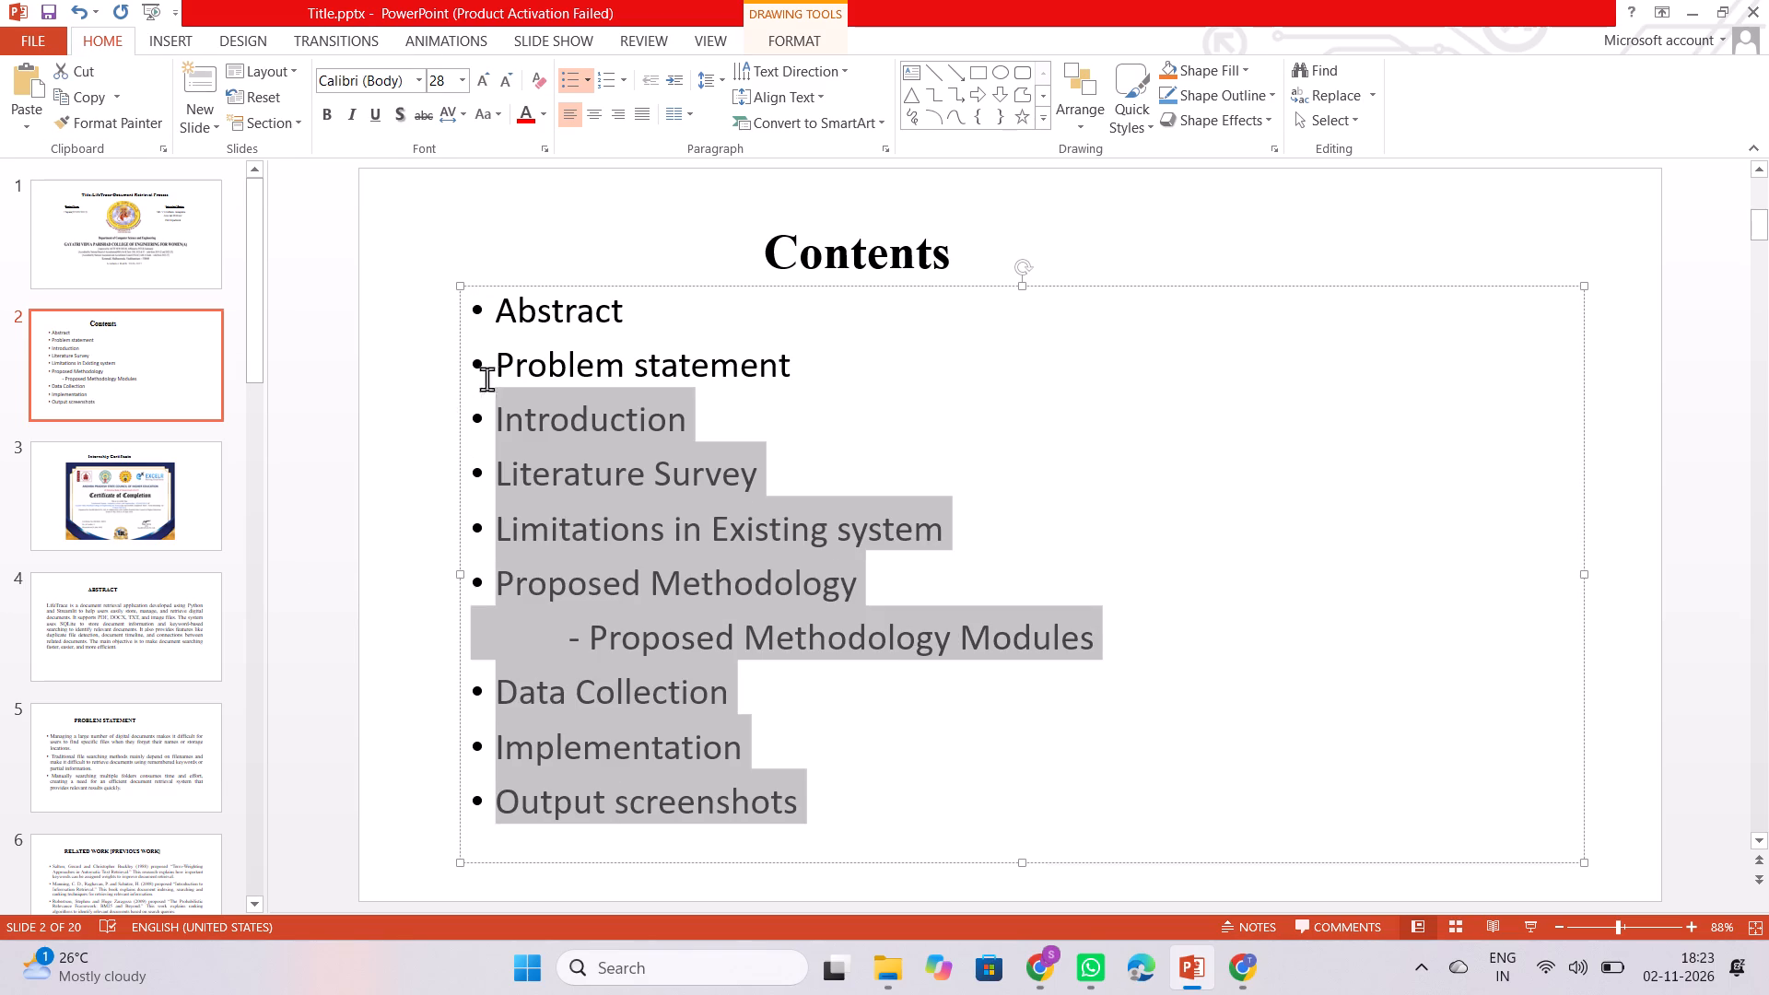
pyautogui.moveTo(486, 379); pyautogui.dragTo(497, 312)
pyautogui.click(426, 76)
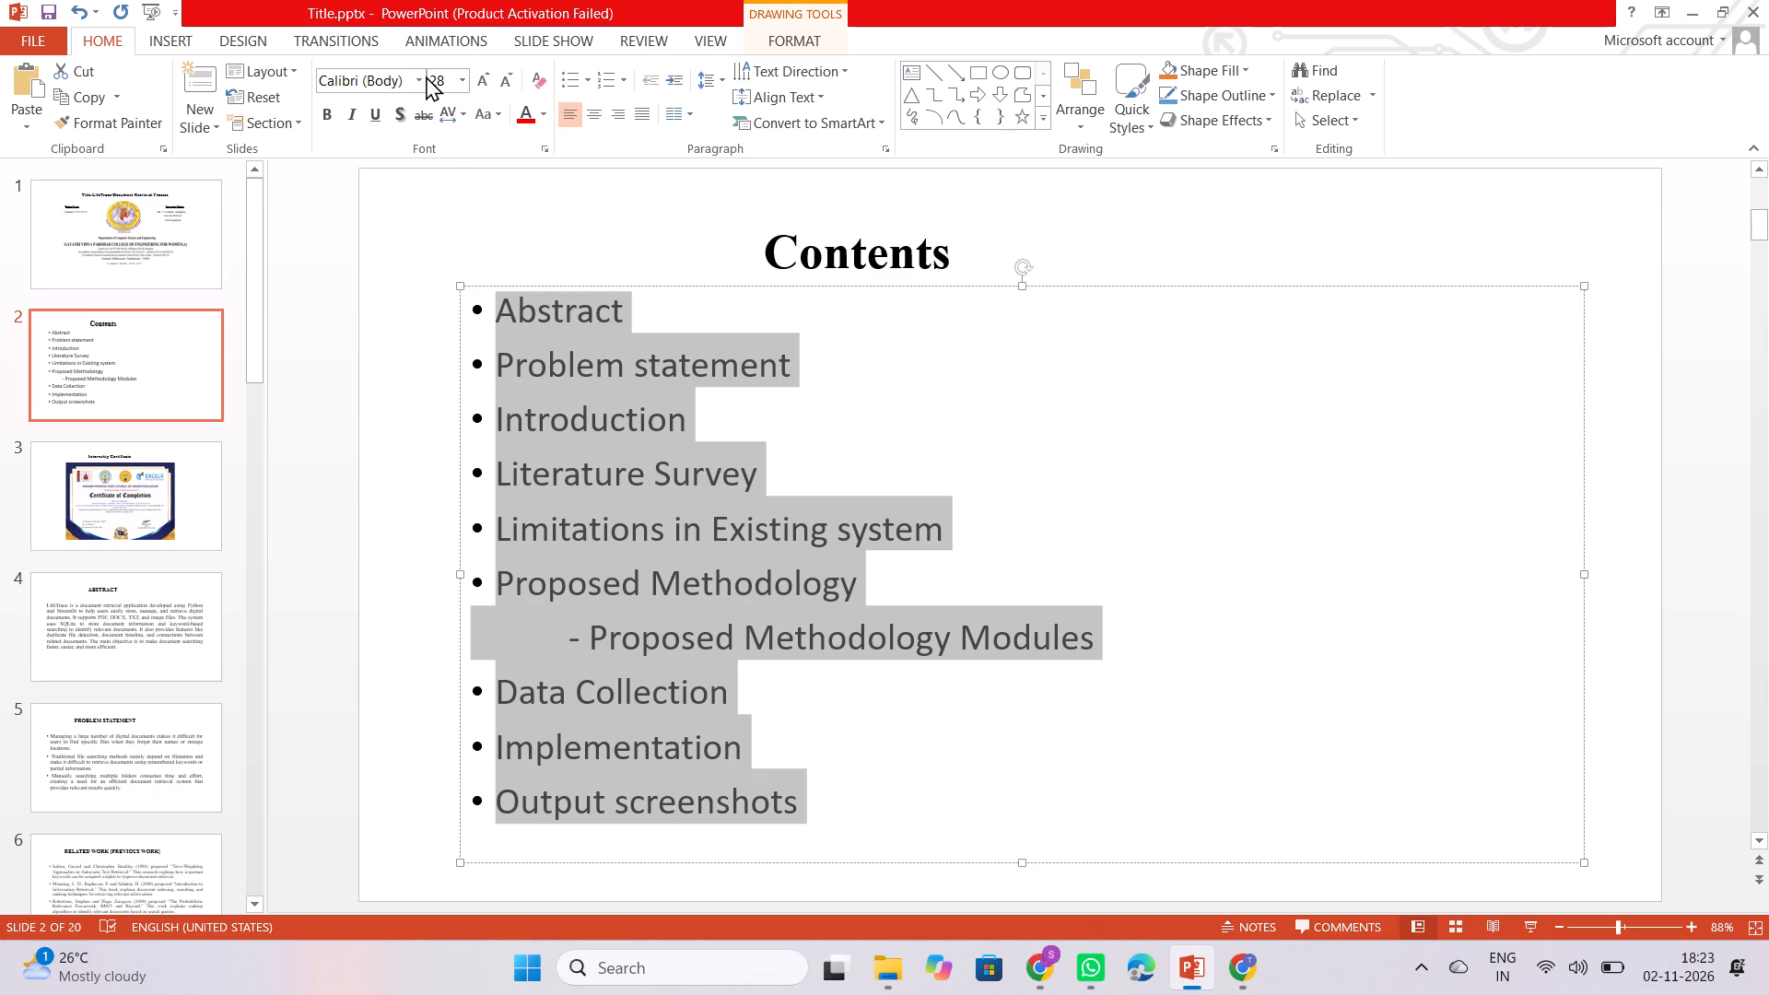
pyautogui.click(414, 208)
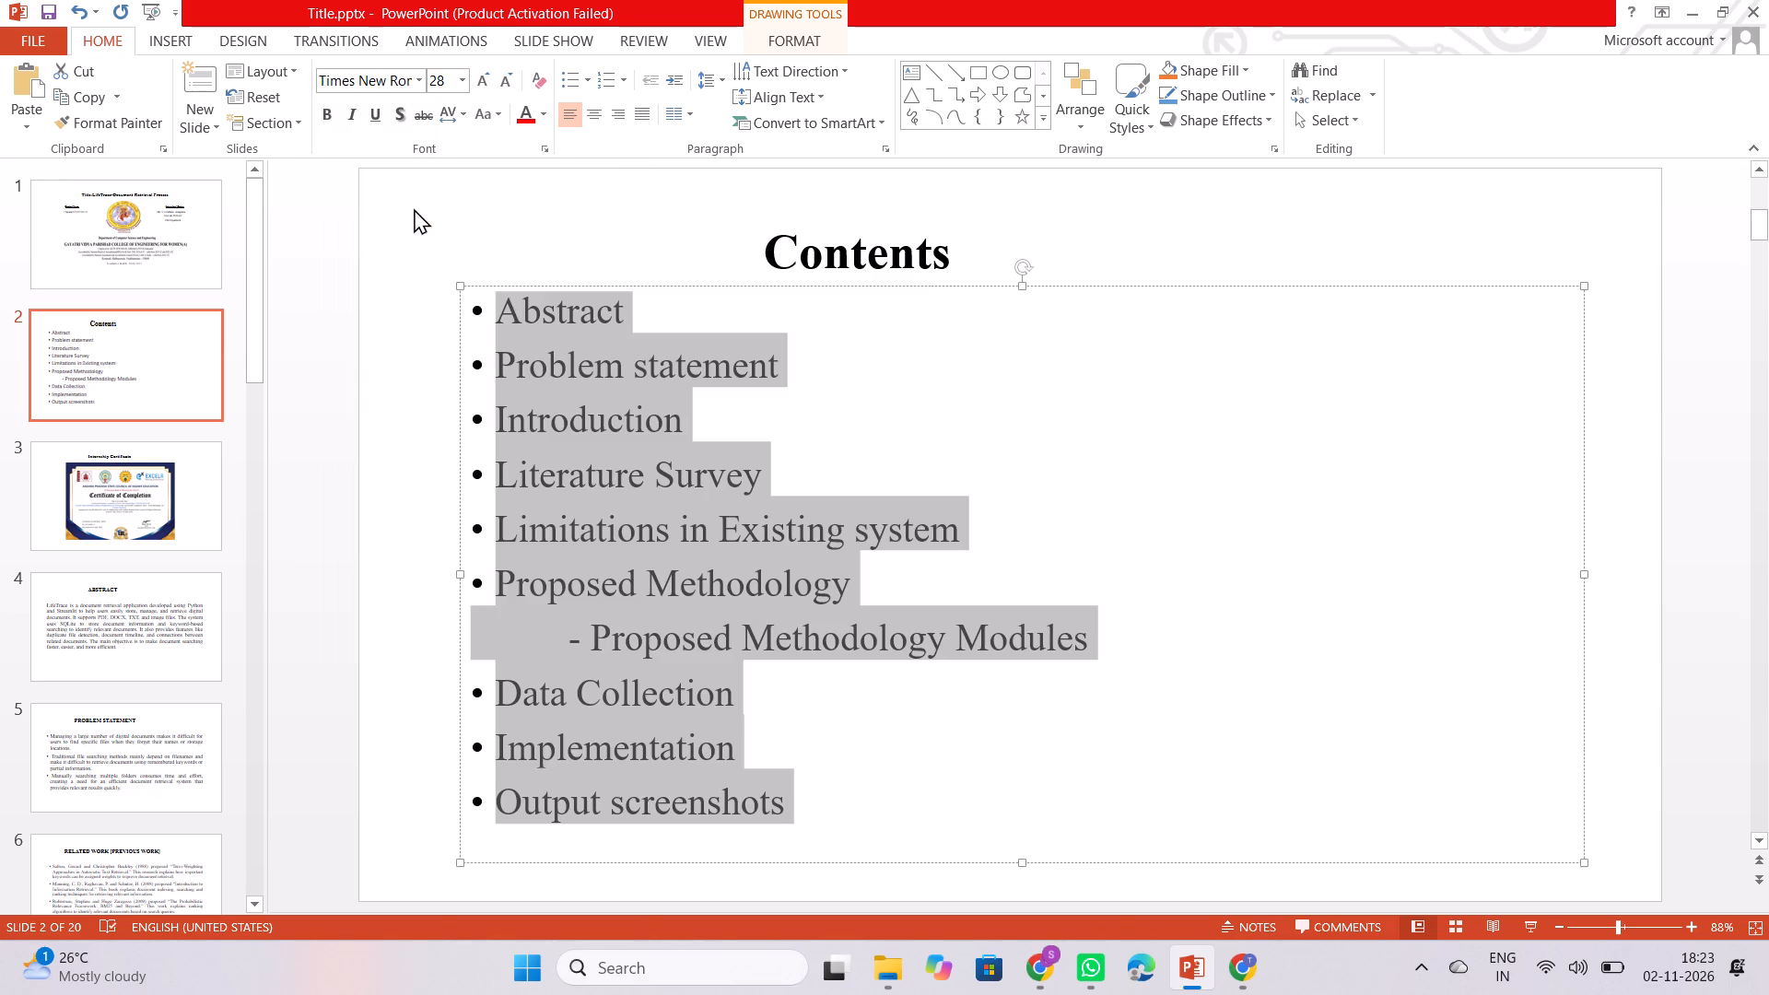
pyautogui.click(461, 80)
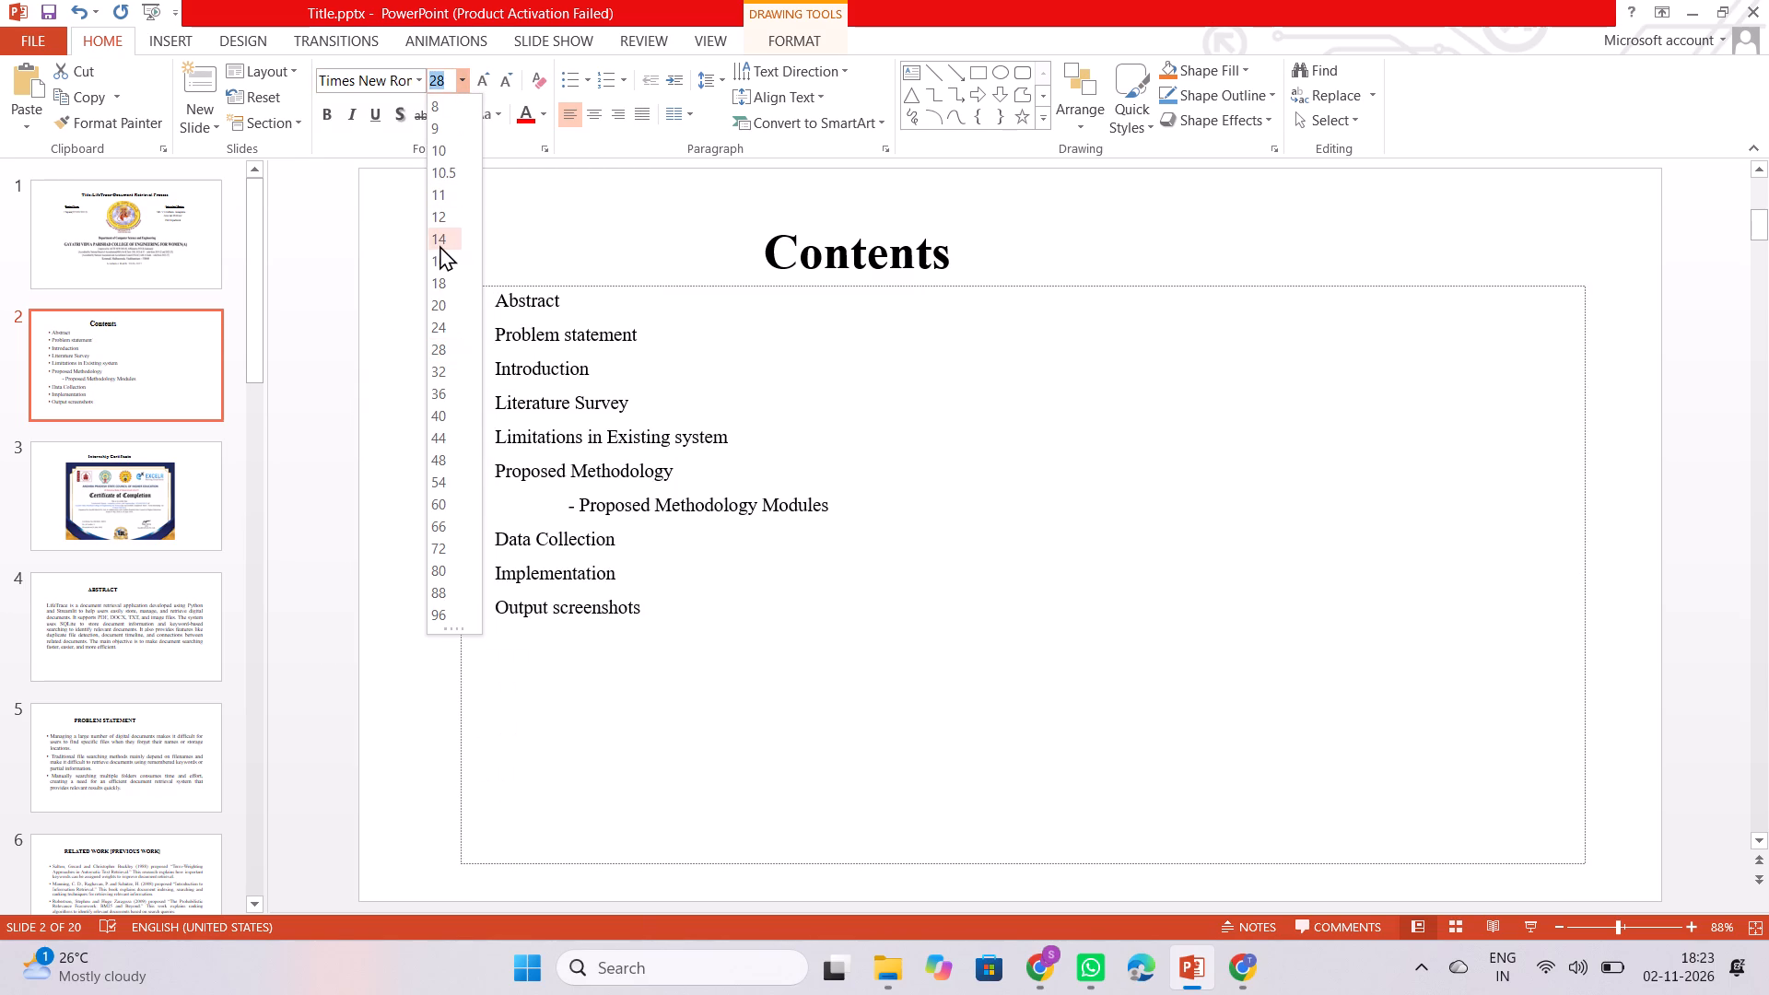
pyautogui.click(442, 274)
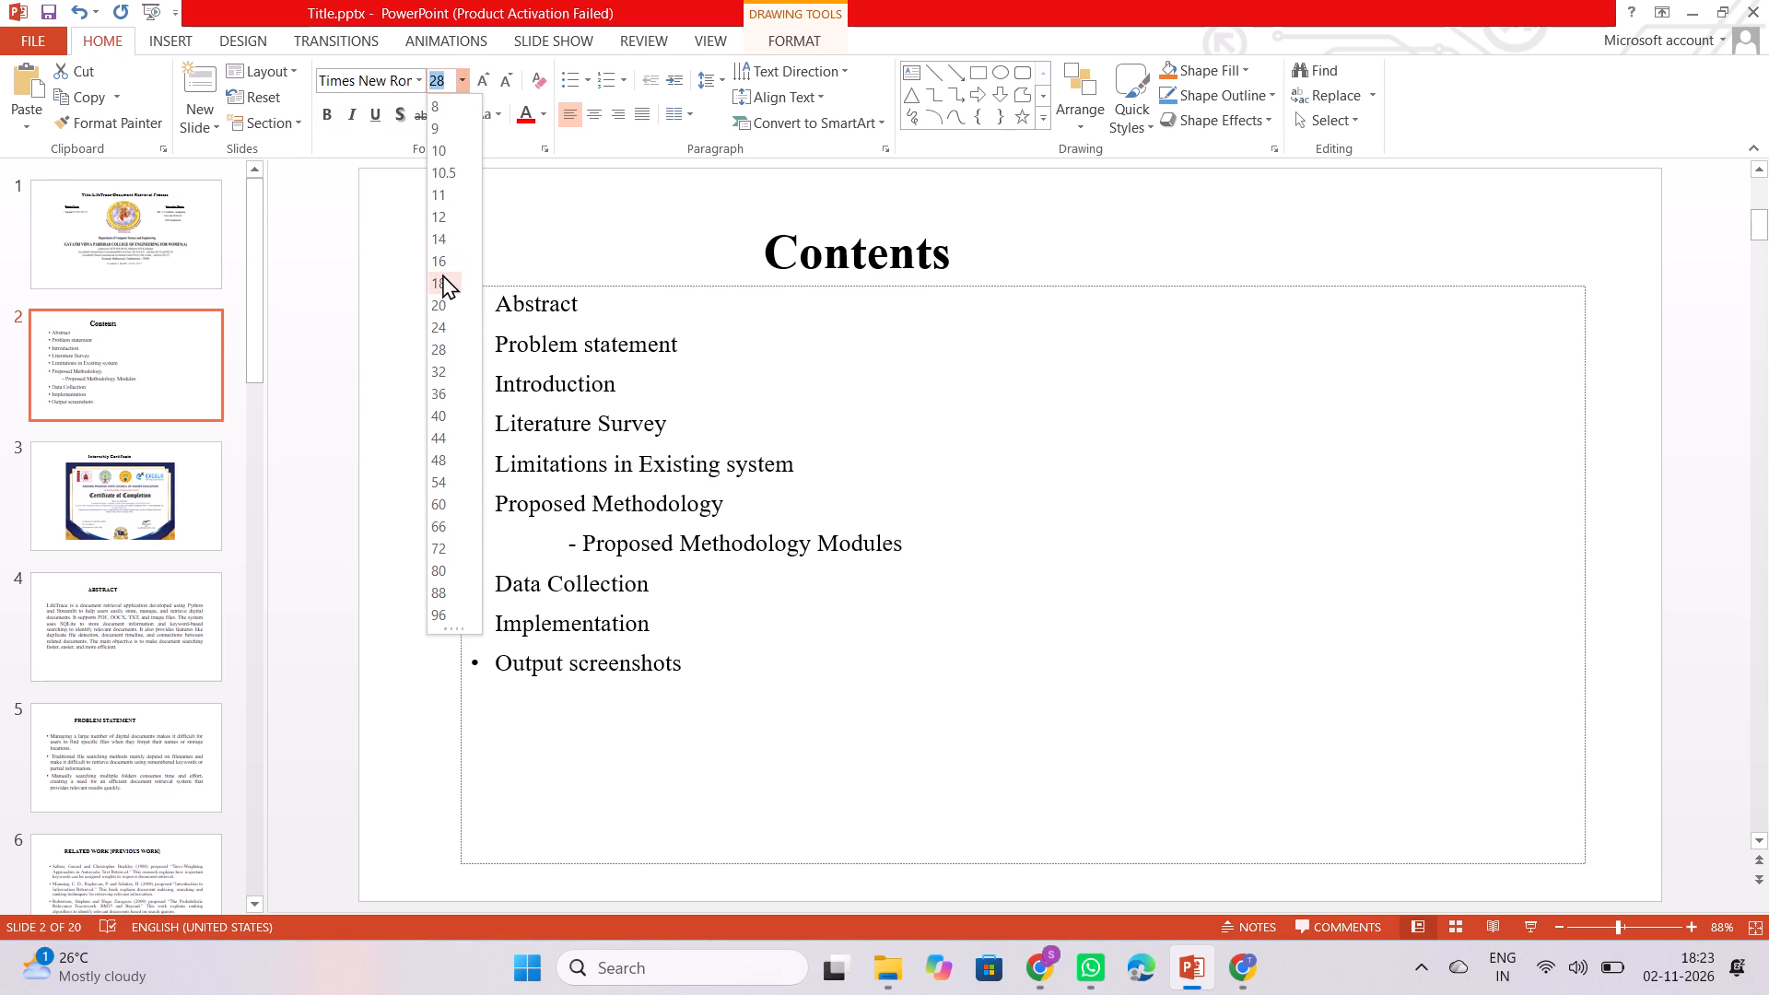
# Start a new bullet below "Output screenshots" in the Contents list.
pyautogui.click(762, 659)
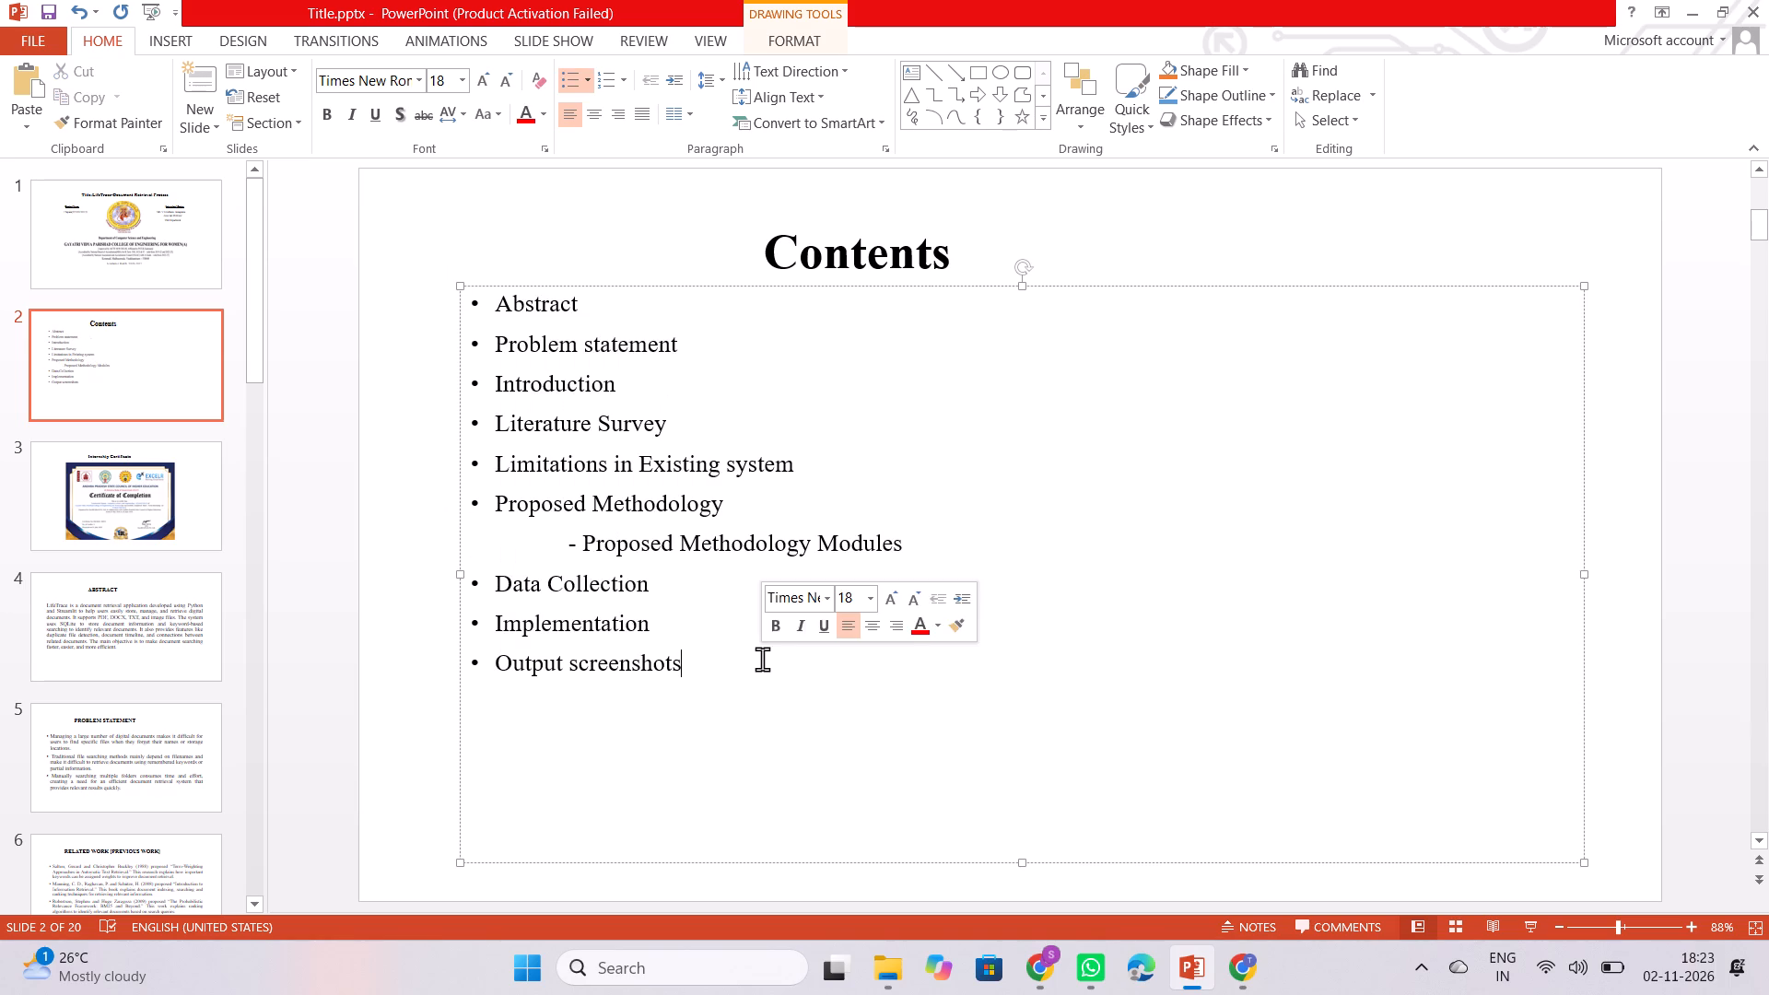
pyautogui.press('Return')
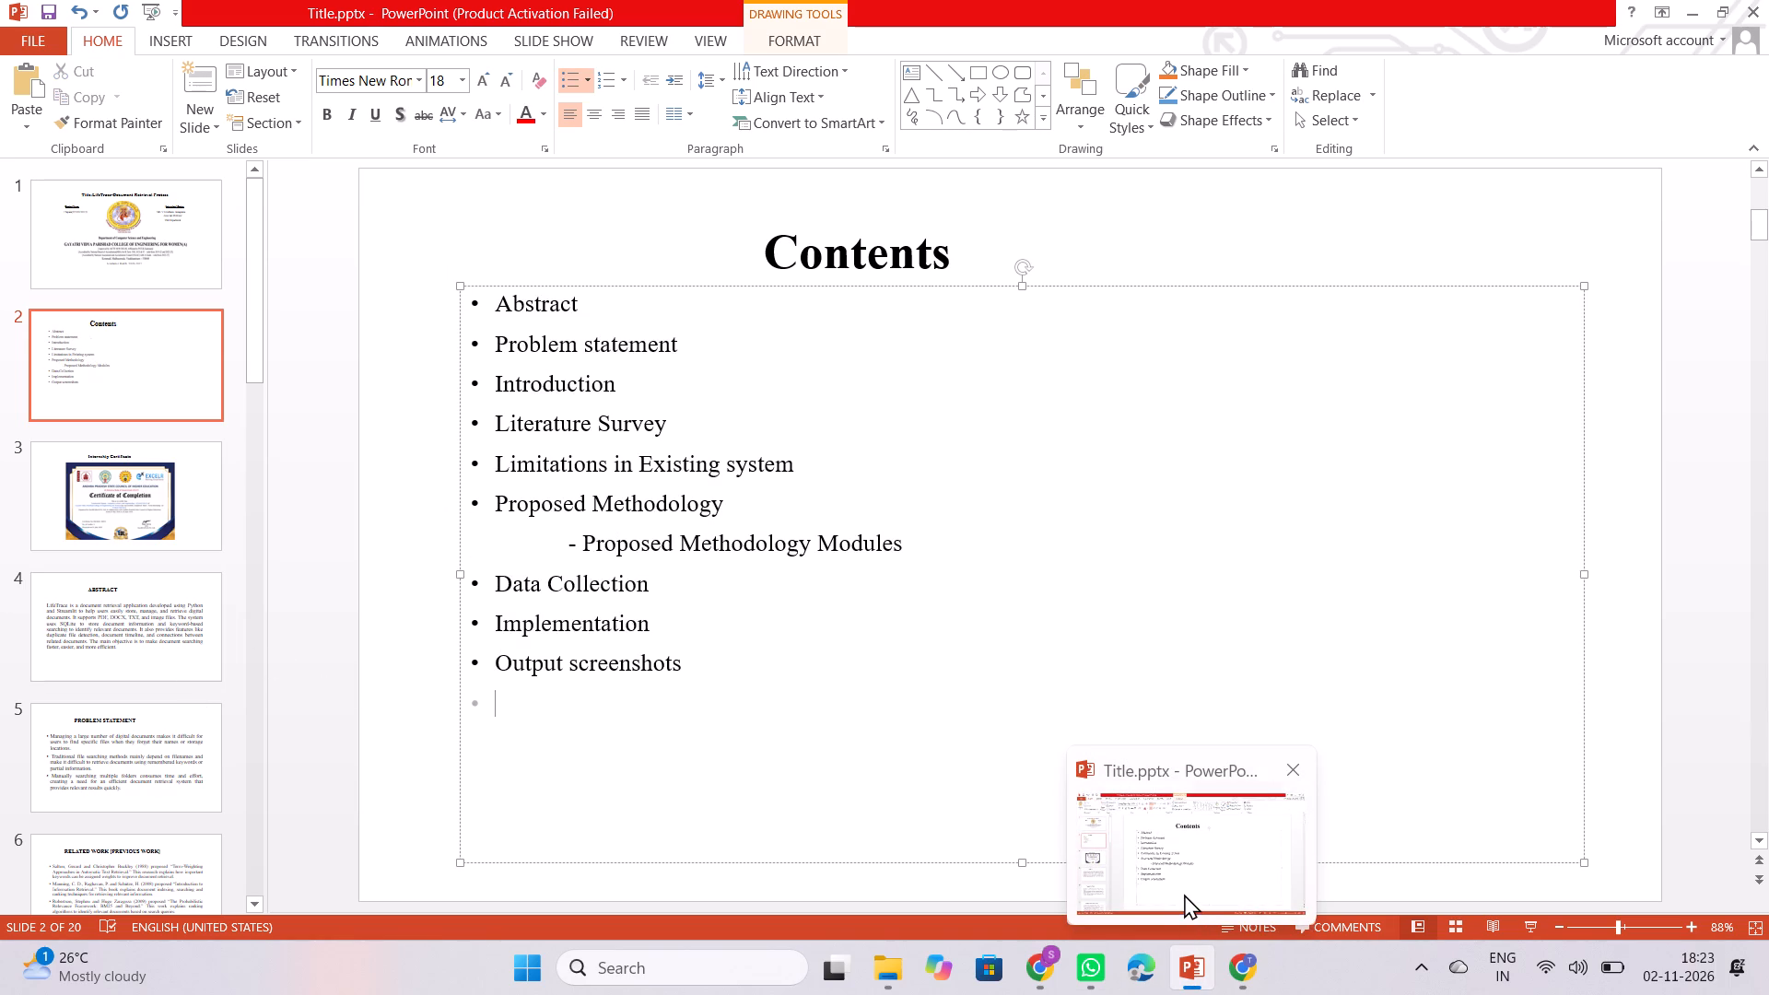
# Examine the headings of the closing slides, from slide 14 through slide 19, and return to slide 2.
pyautogui.scroll(-5, 117, 823)
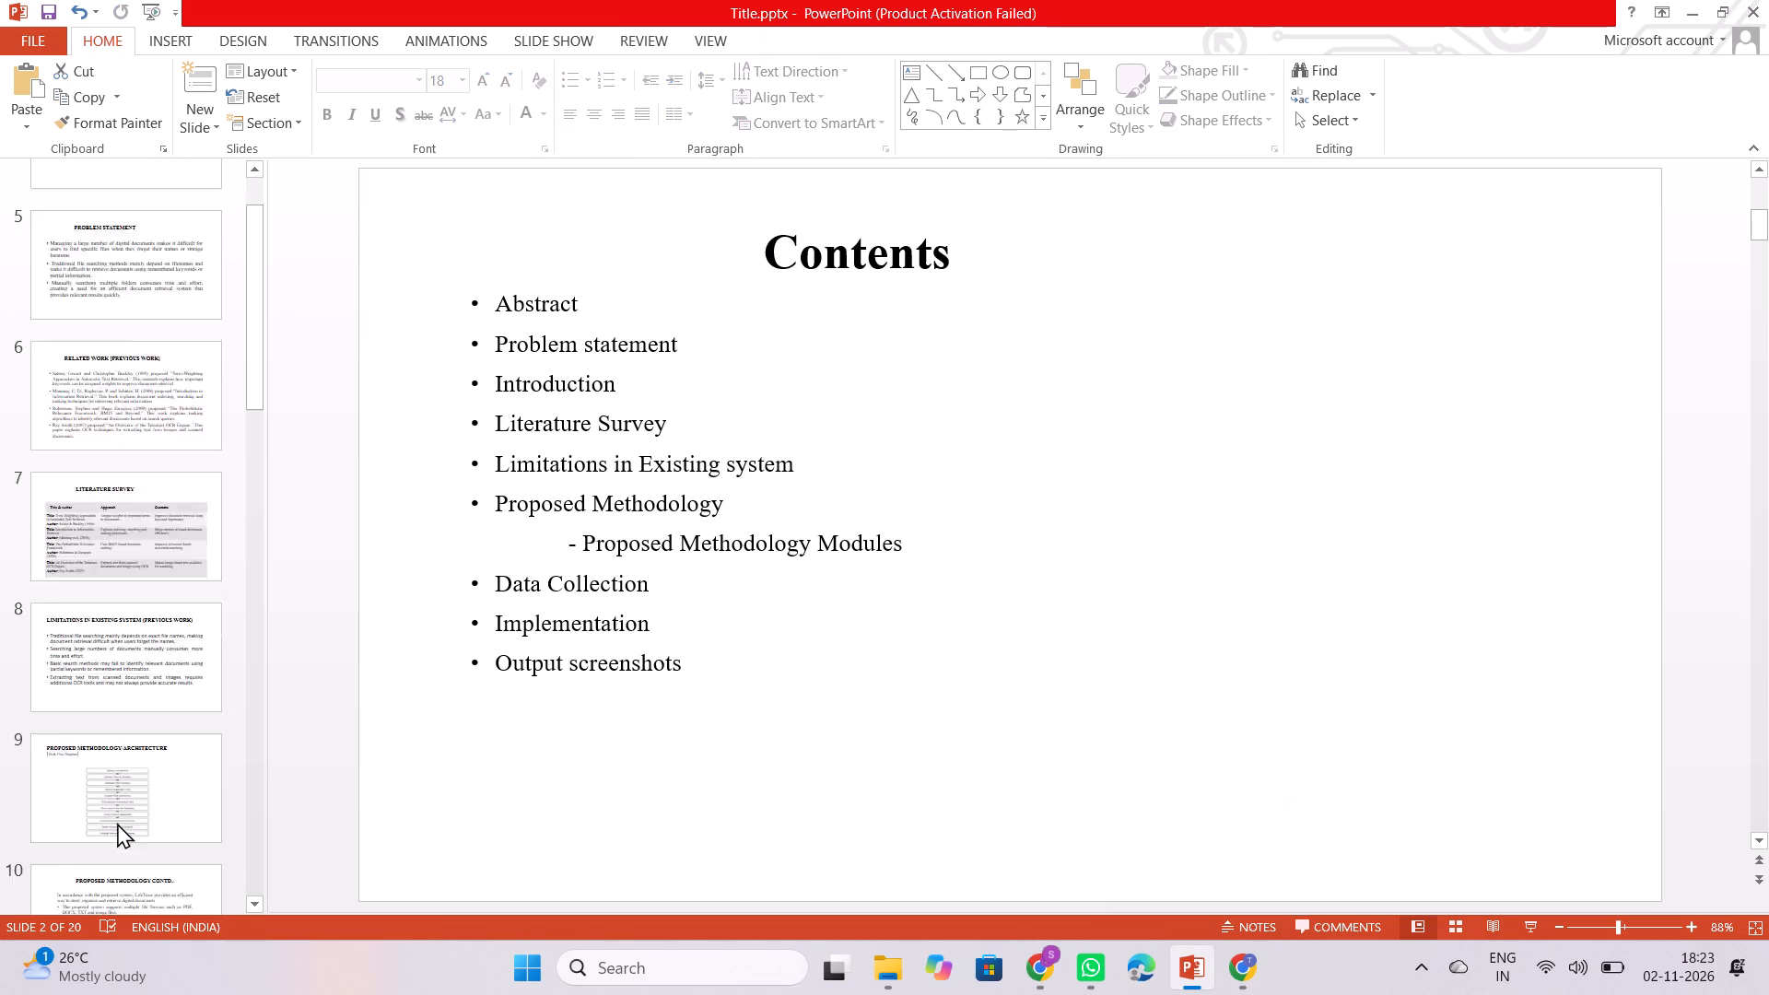
pyautogui.scroll(-4, 117, 823)
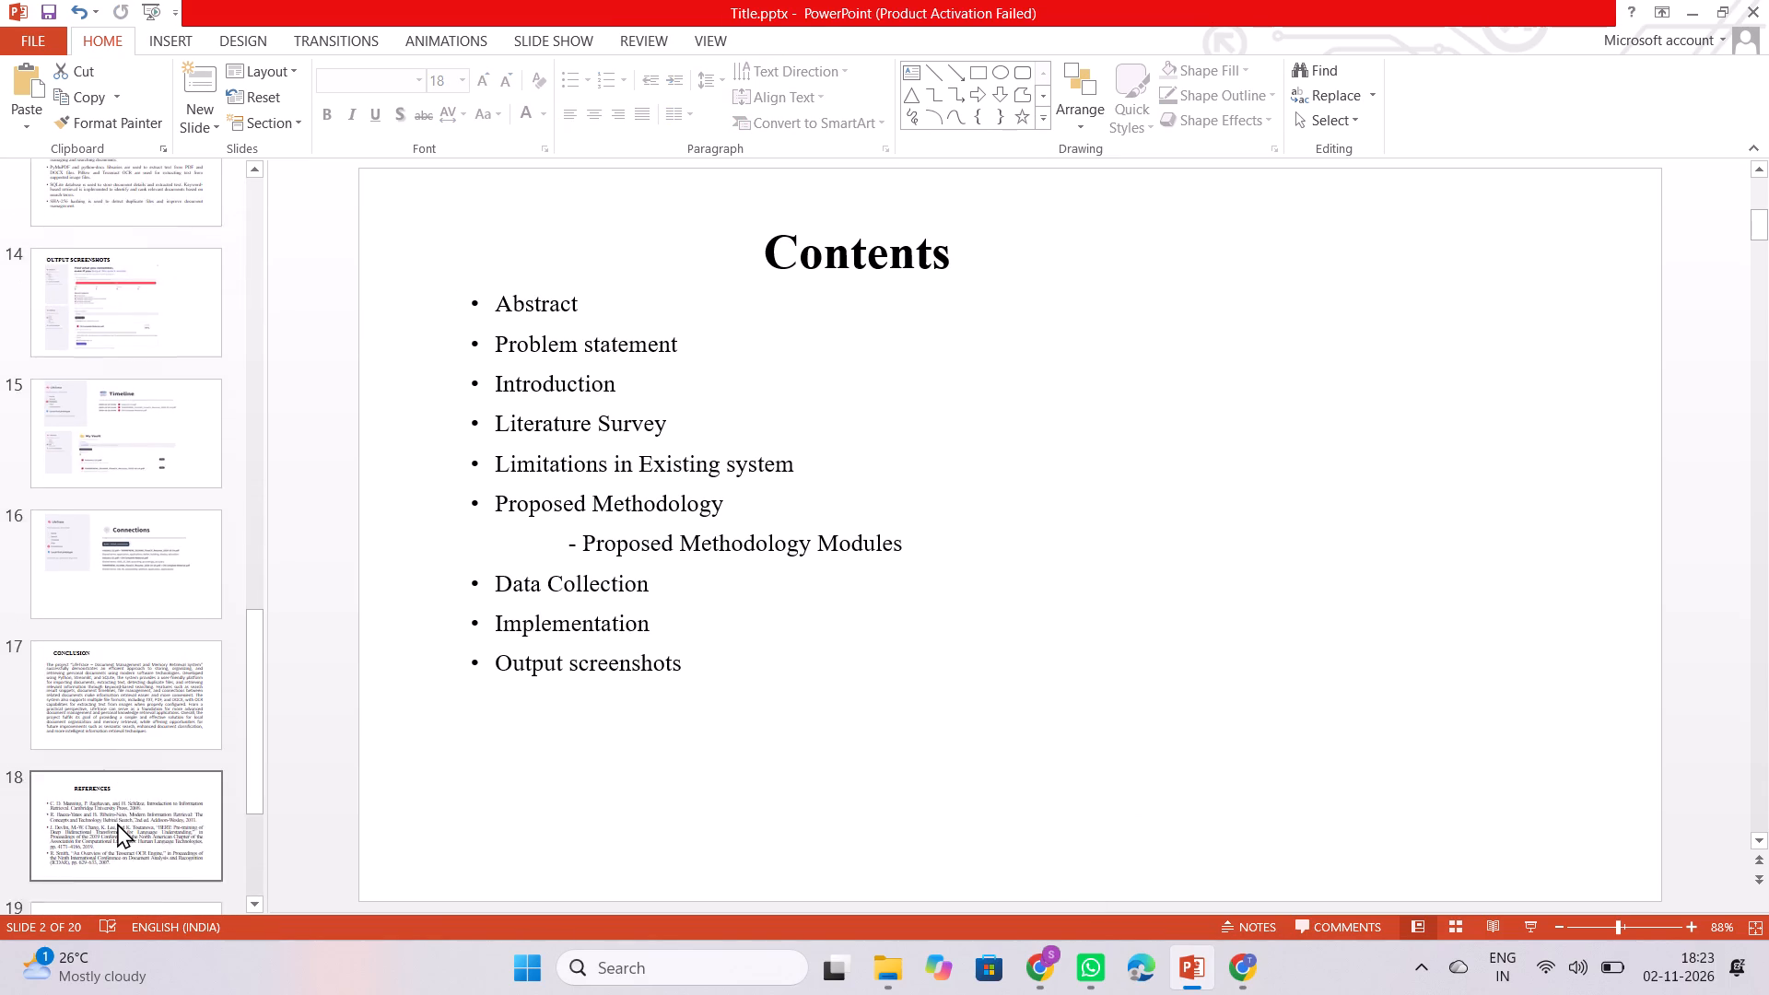
pyautogui.scroll(-2, 117, 823)
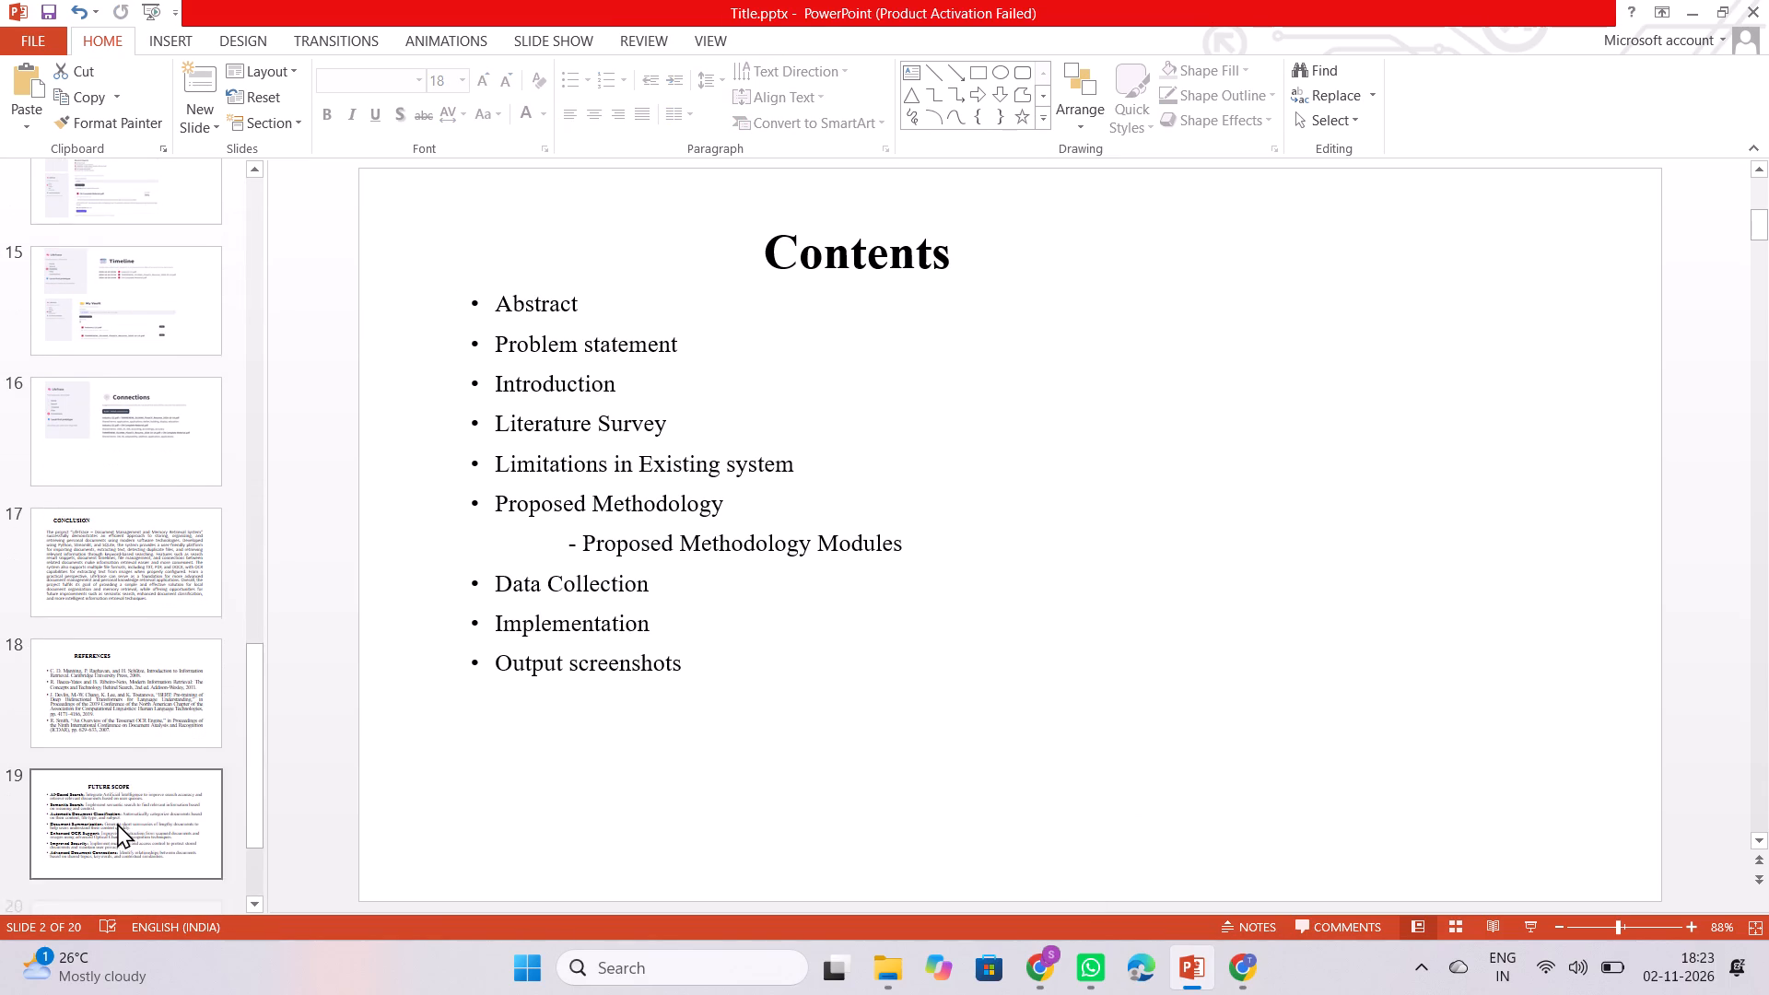
pyautogui.scroll(-2, 117, 823)
pyautogui.scroll(14, 117, 823)
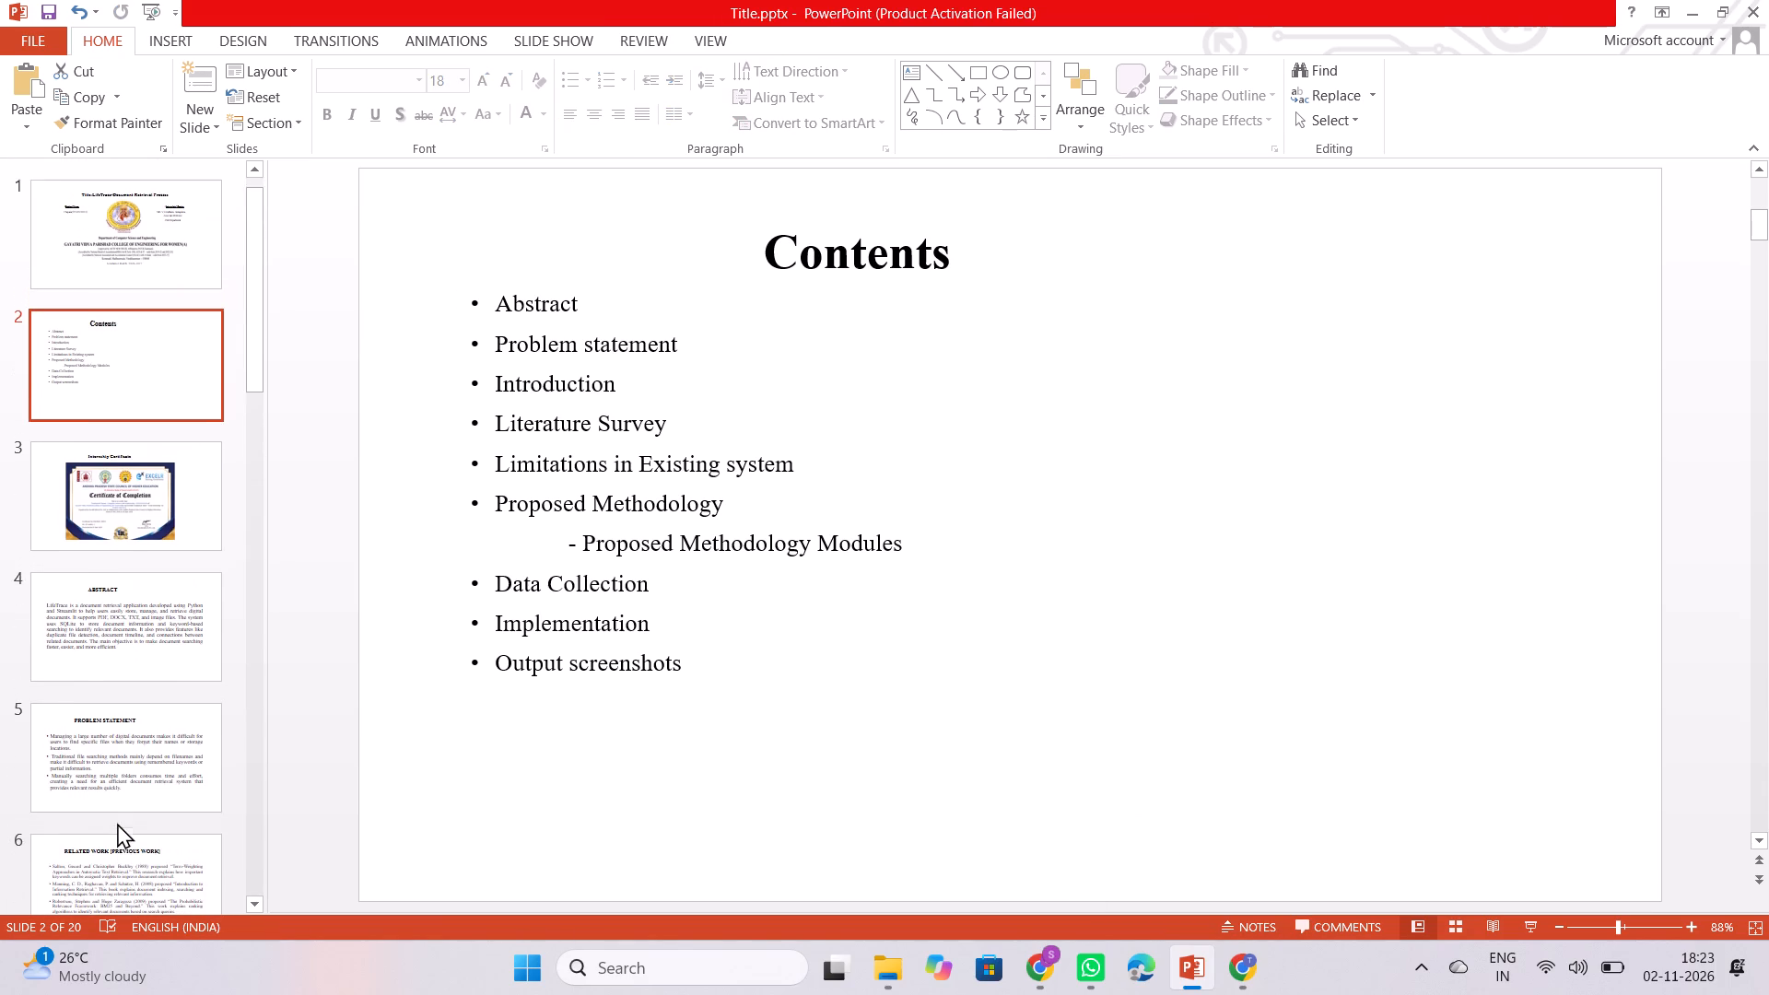
pyautogui.click(103, 353)
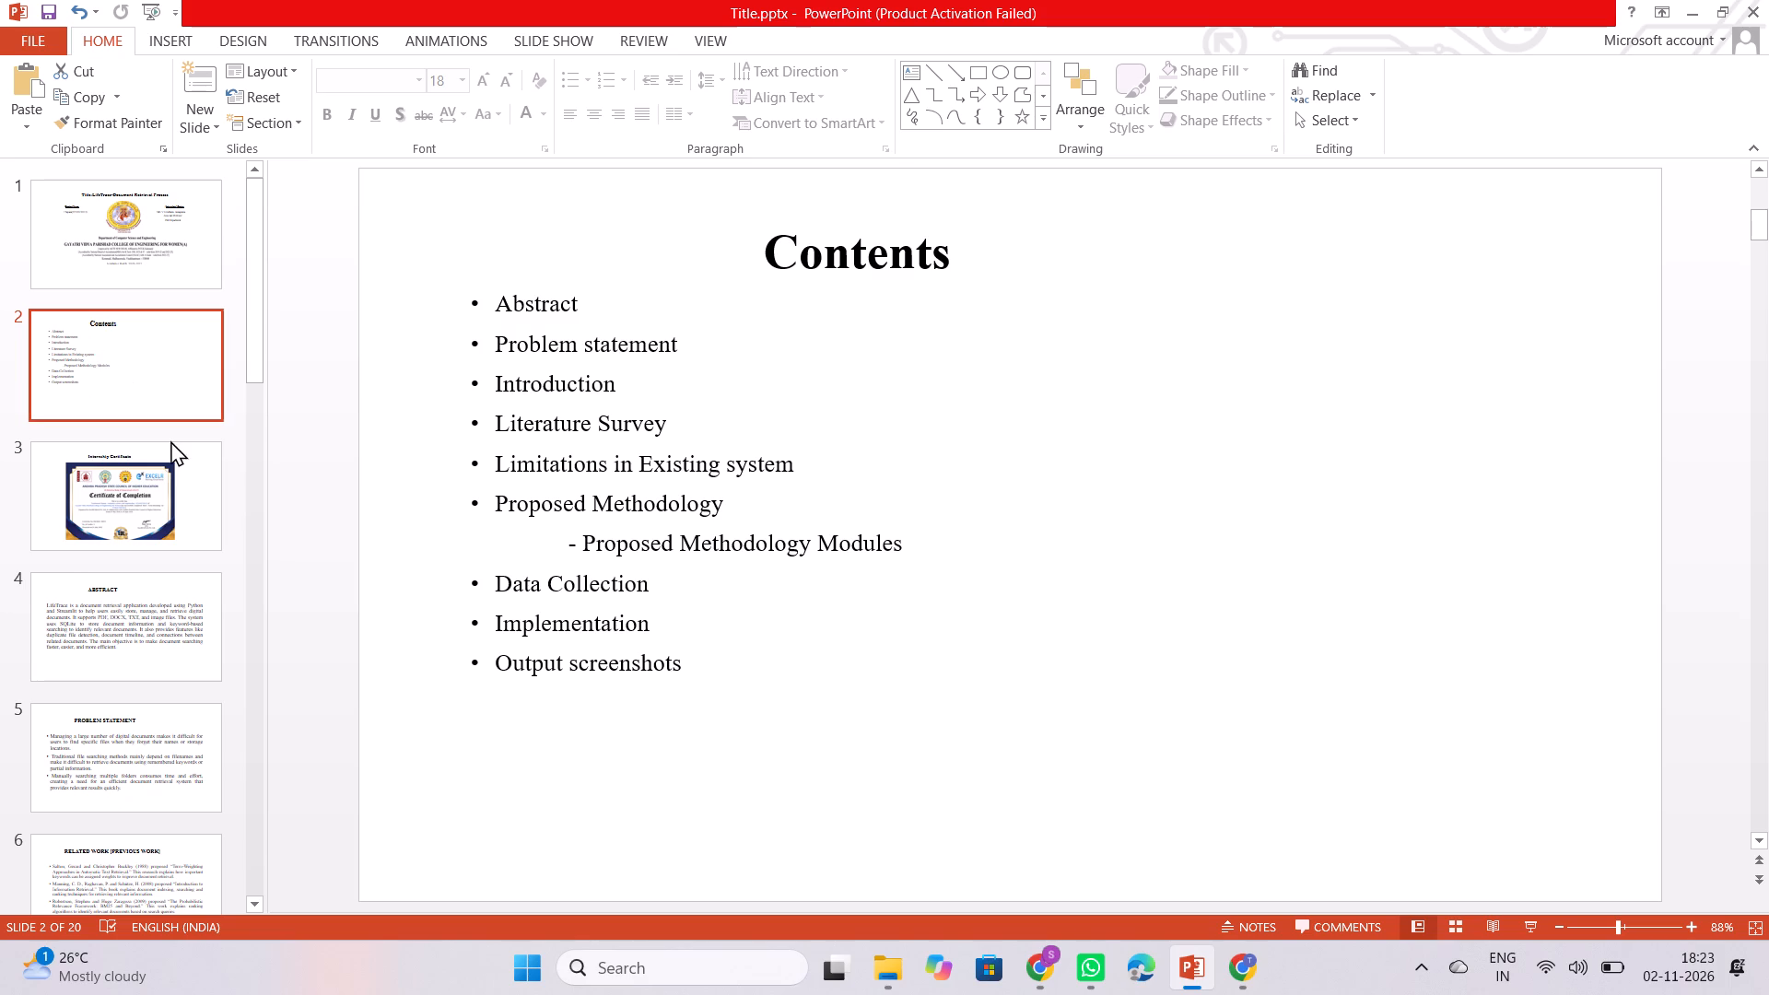
pyautogui.click(147, 399)
# Add the bullet "Conclusion" directly below "Output screenshots" in the Contents list.
pyautogui.click(709, 665)
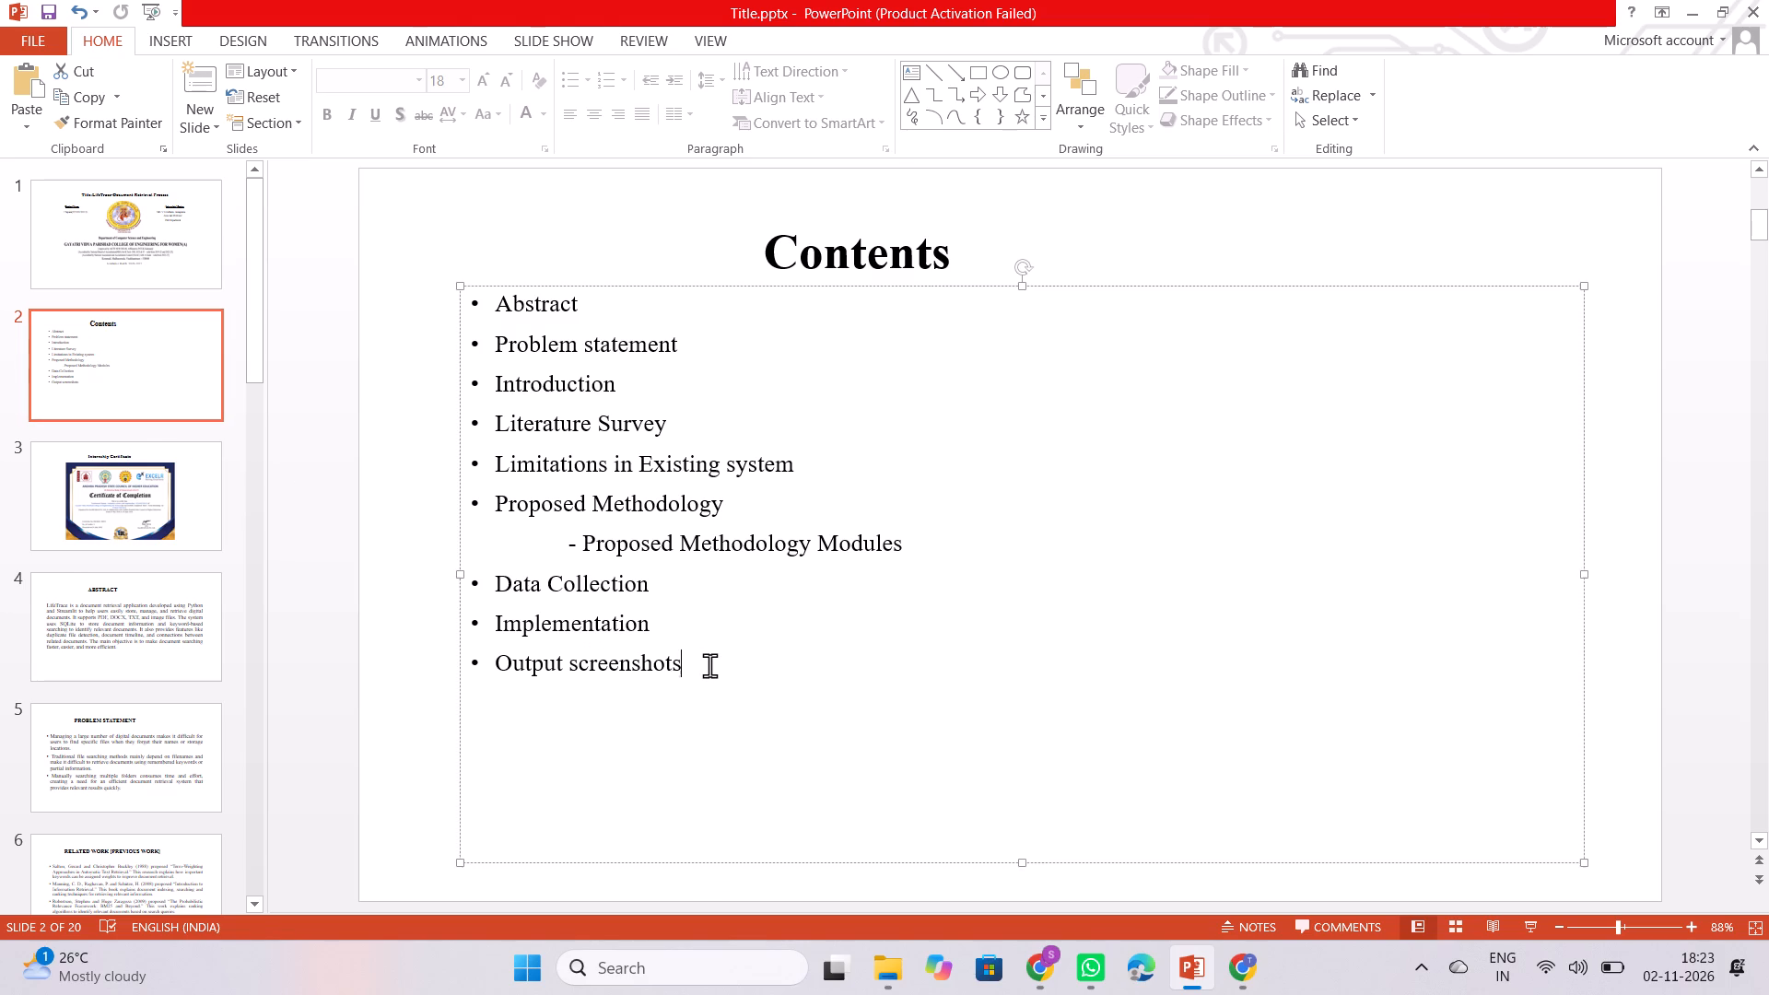
pyautogui.press('Return')
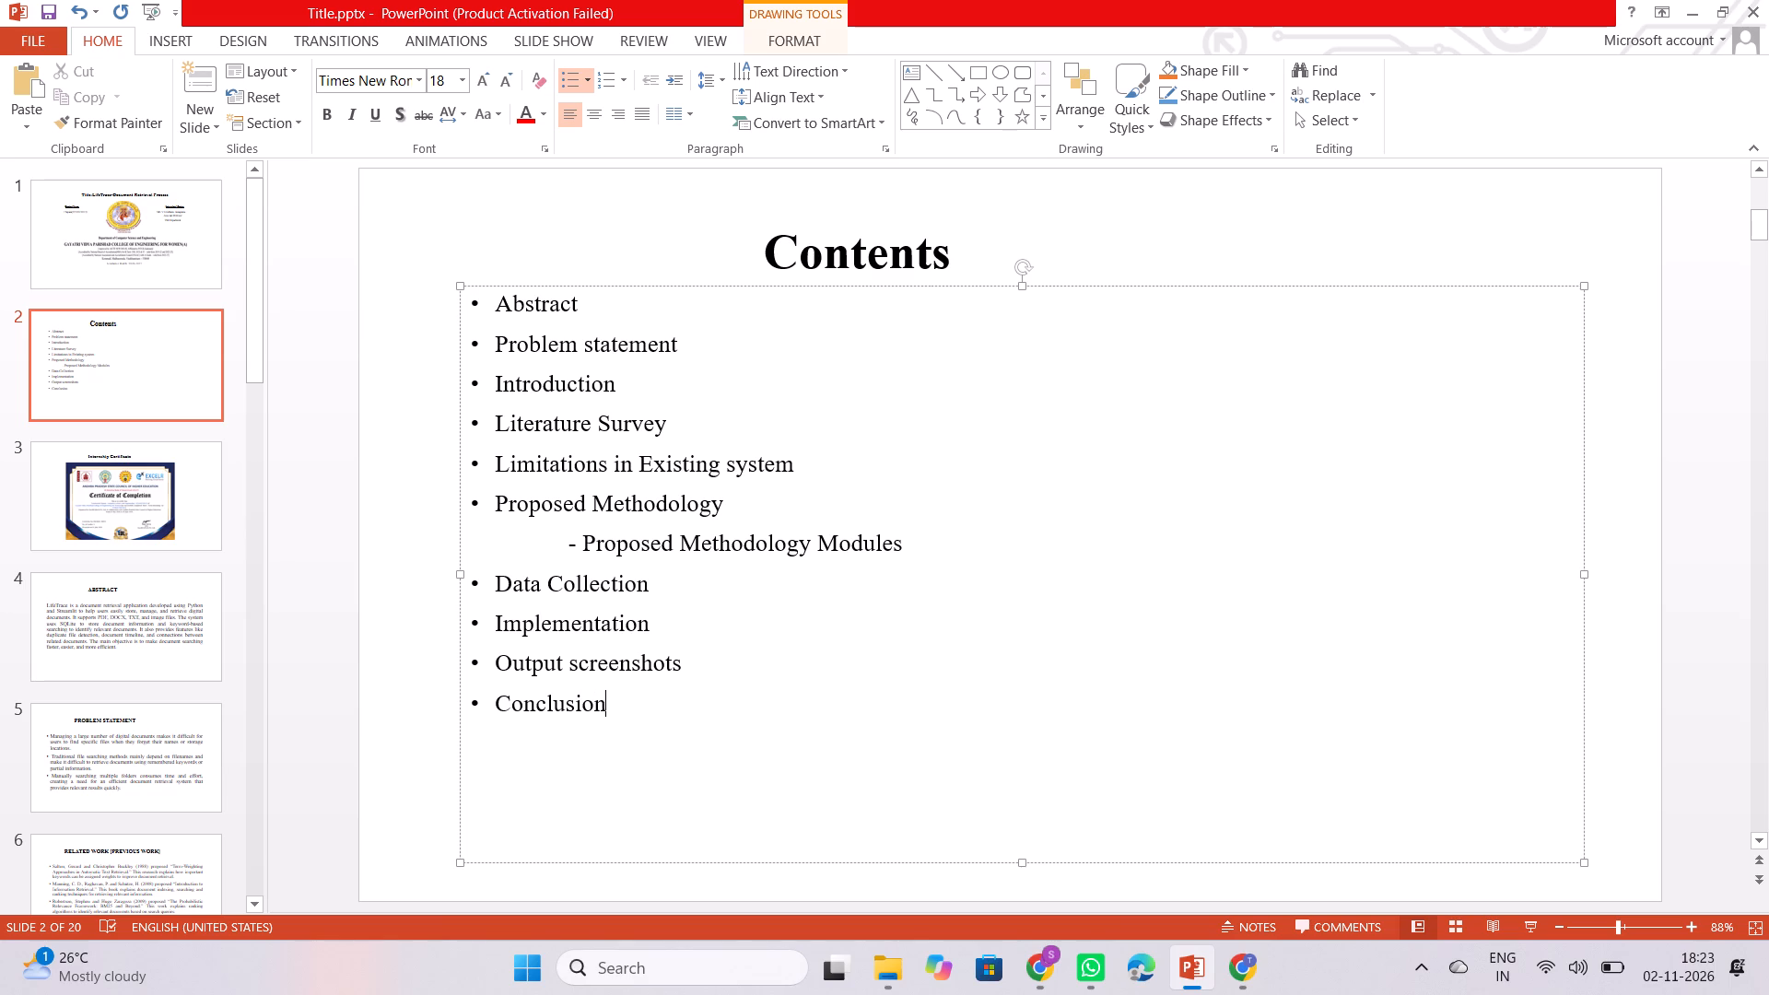
# Add the bullets "References" and "Future Scope" below "Conclusion" in the Contents list and save the presentation.
pyautogui.press('Return')
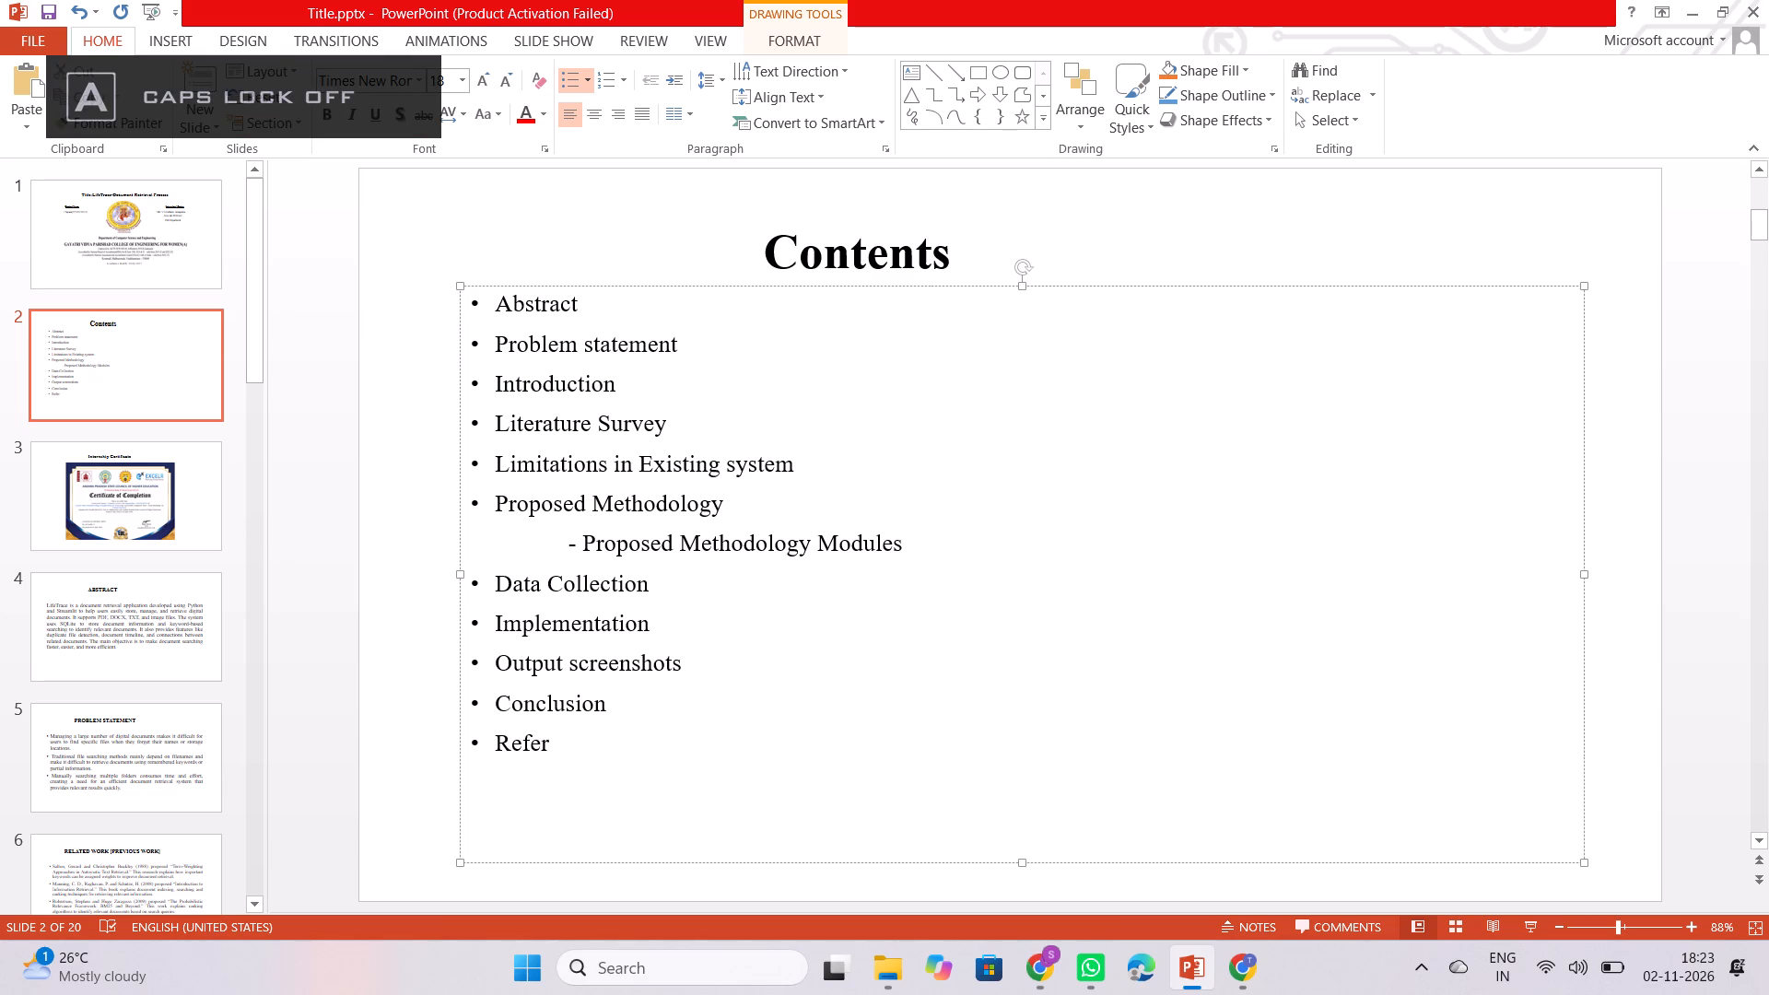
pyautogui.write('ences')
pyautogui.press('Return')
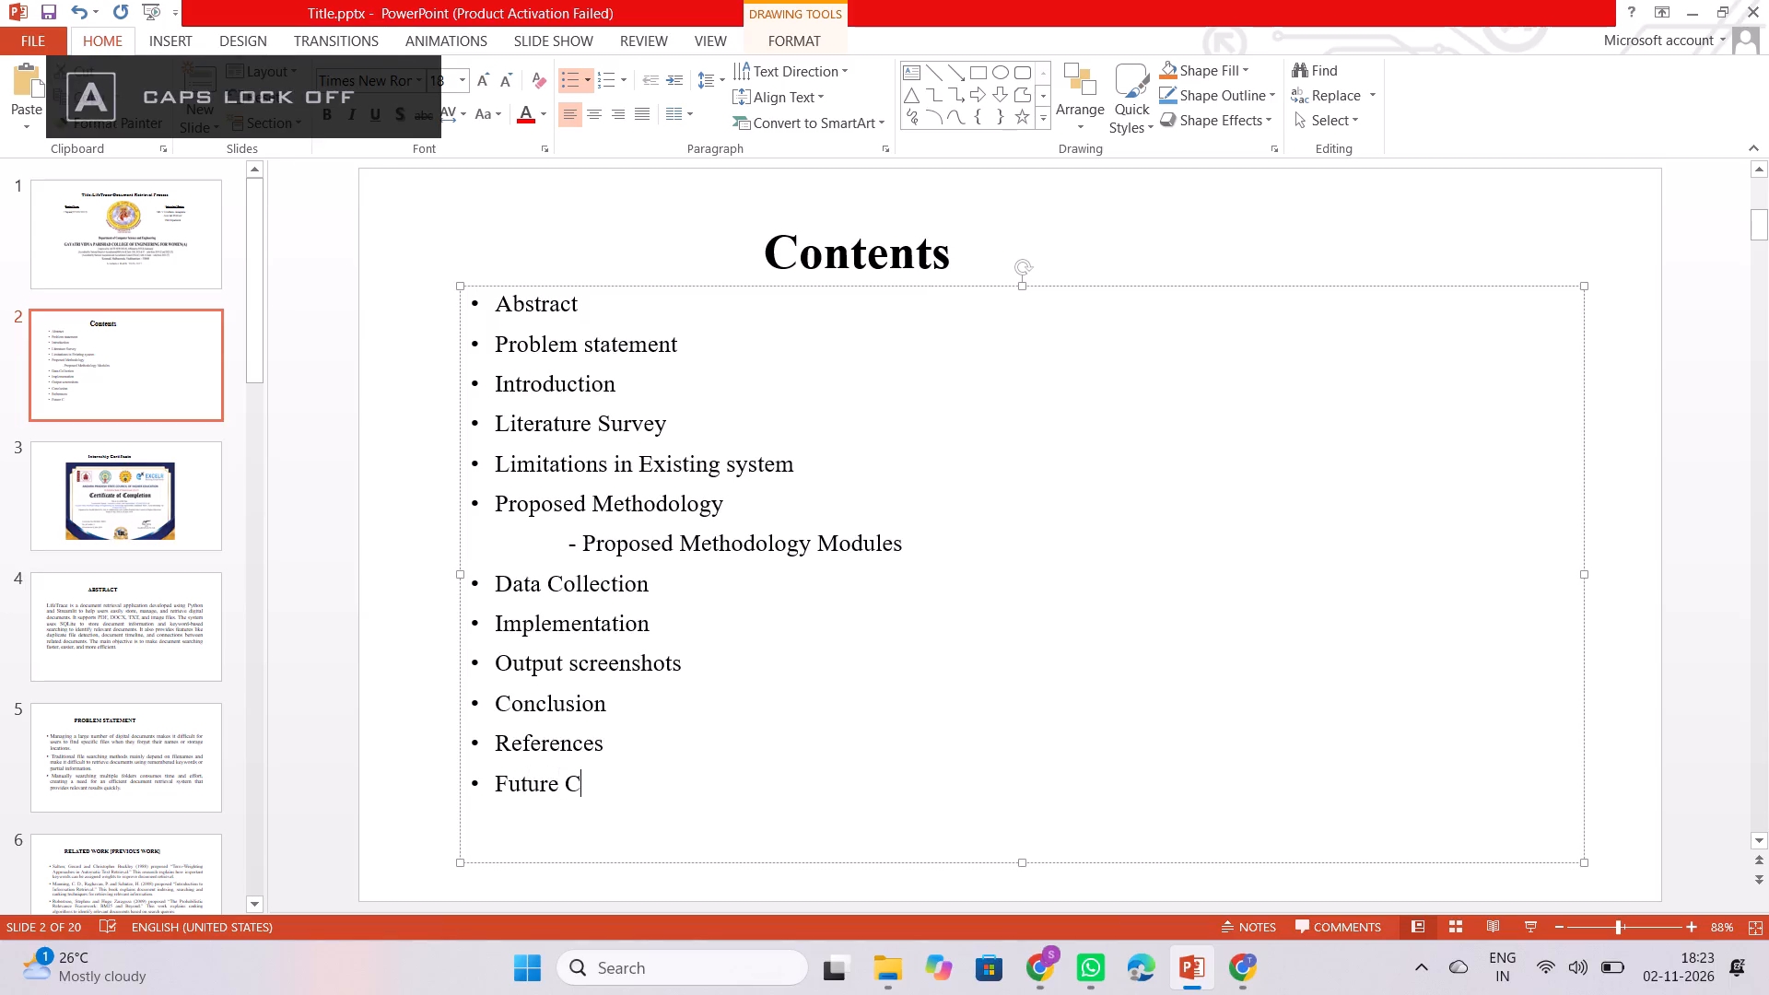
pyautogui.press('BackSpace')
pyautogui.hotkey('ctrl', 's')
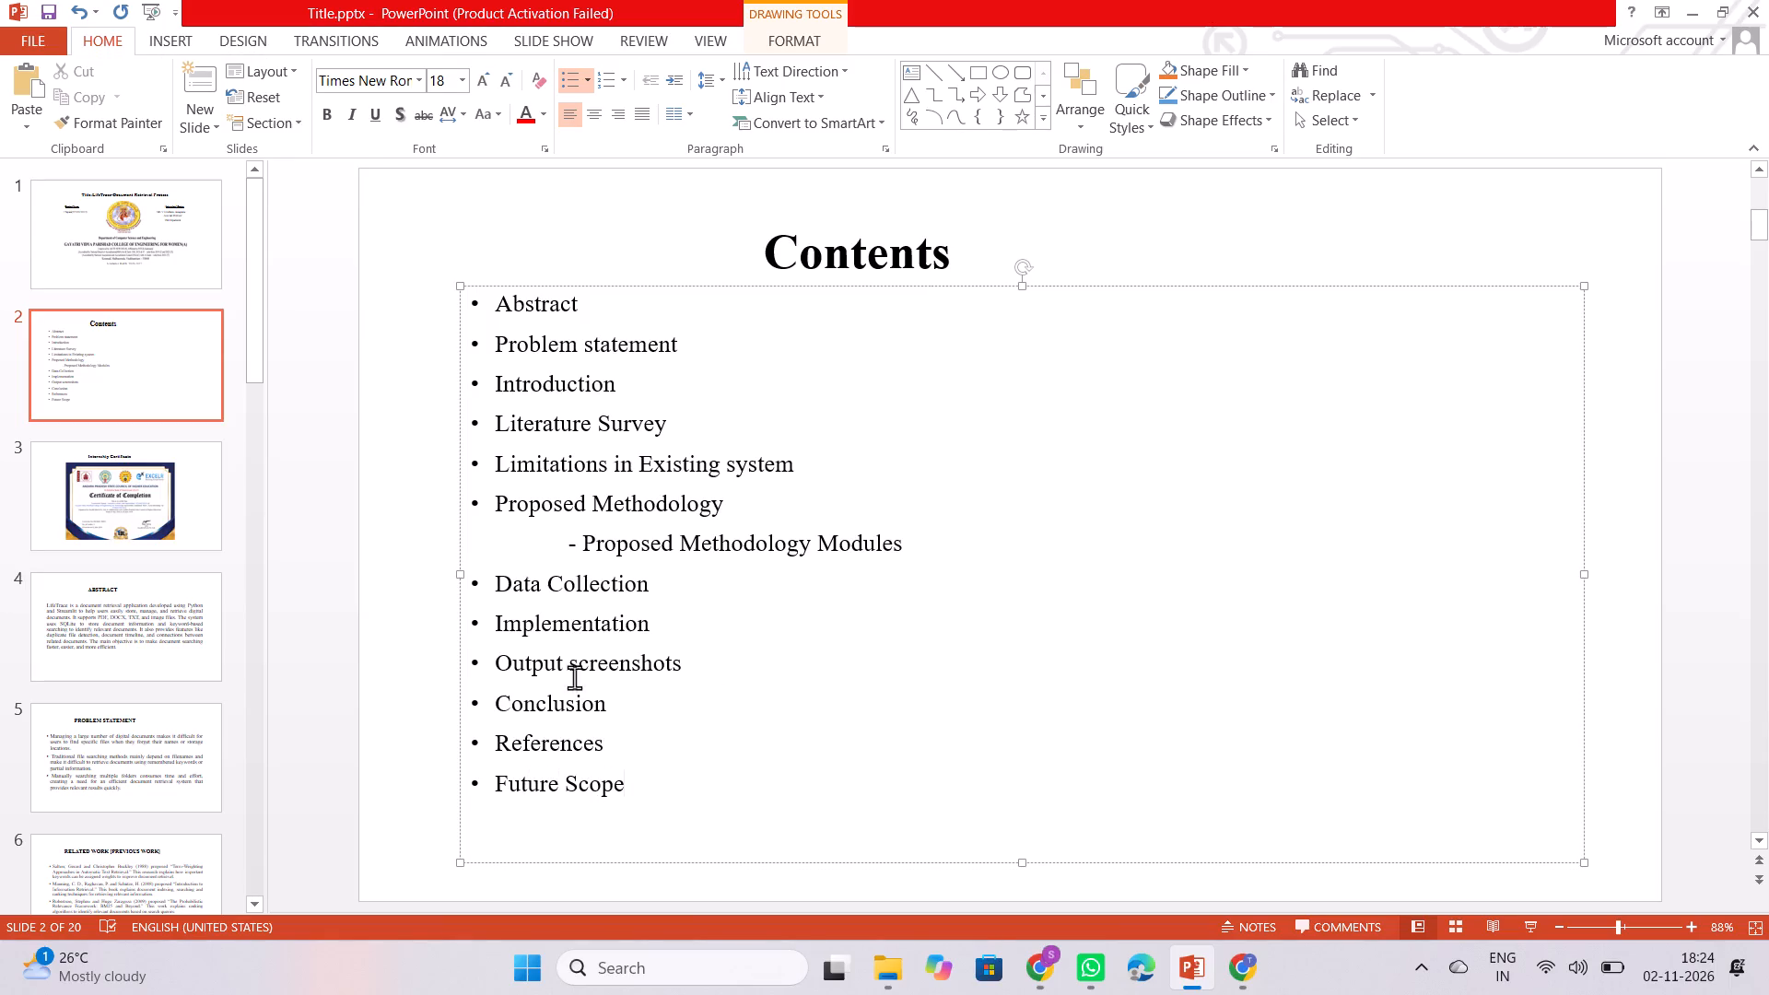
# Go to the Internship Certificate slide and save the presentation again.
pyautogui.scroll(-2, 535, 823)
pyautogui.scroll(4, 535, 823)
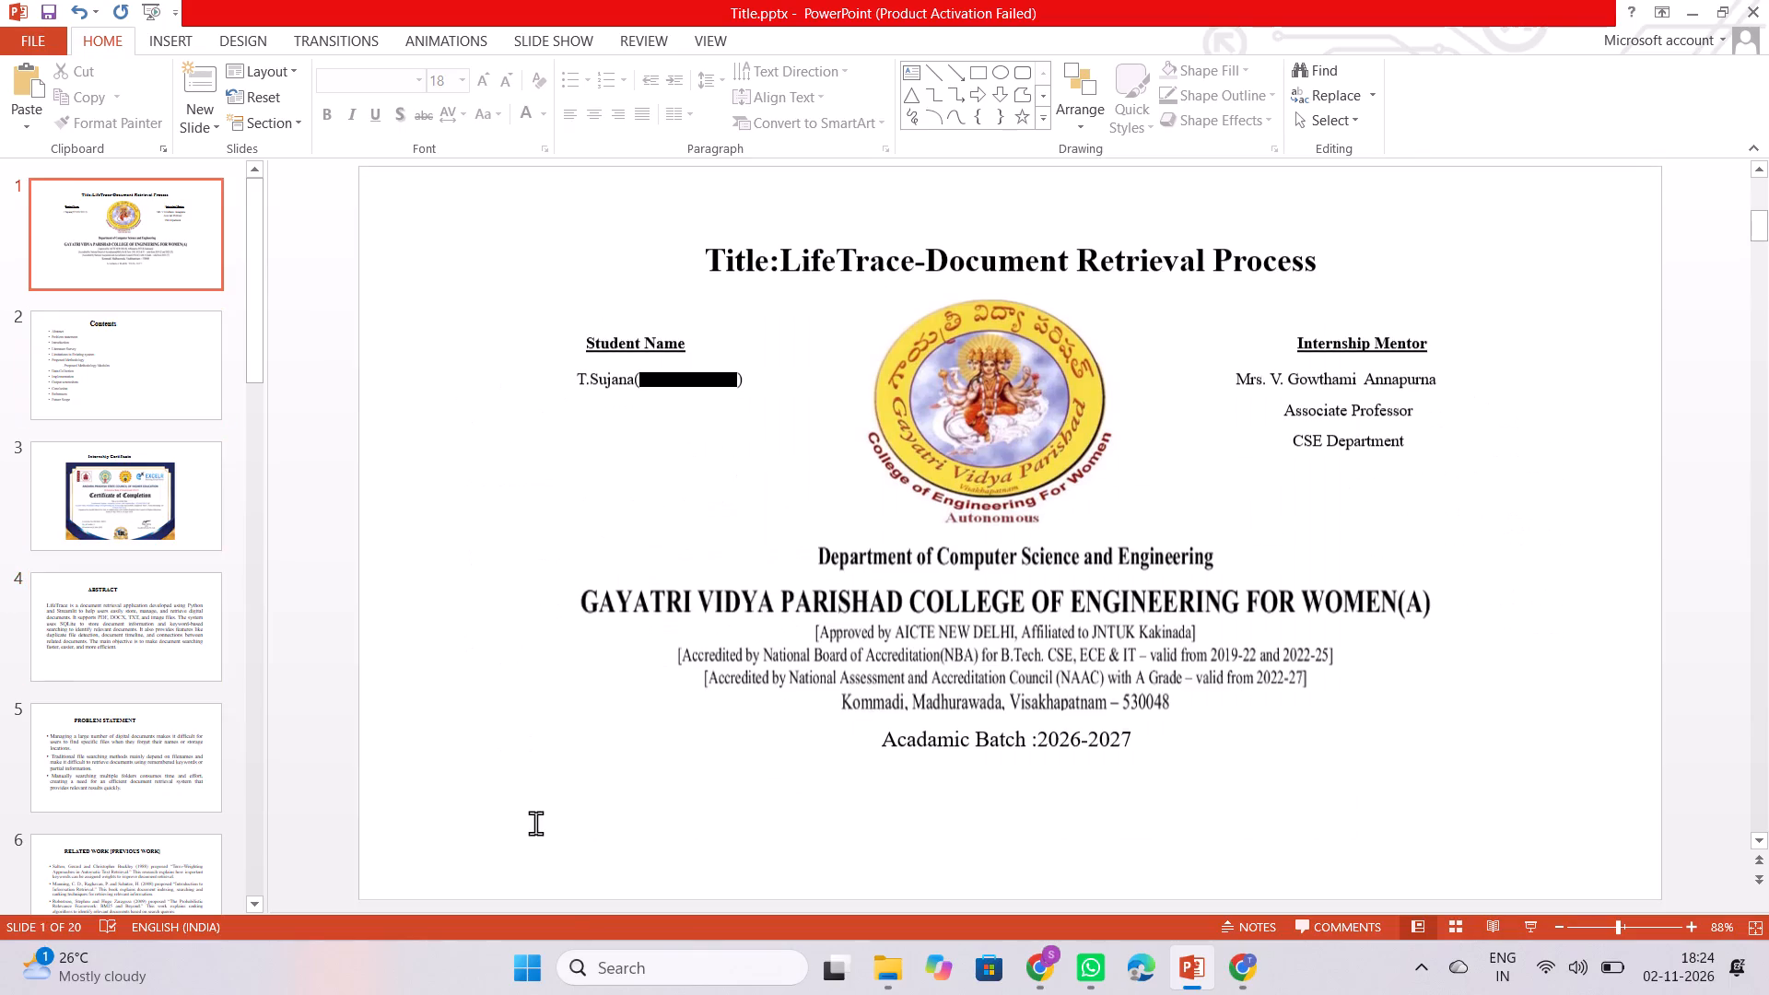
pyautogui.click(111, 503)
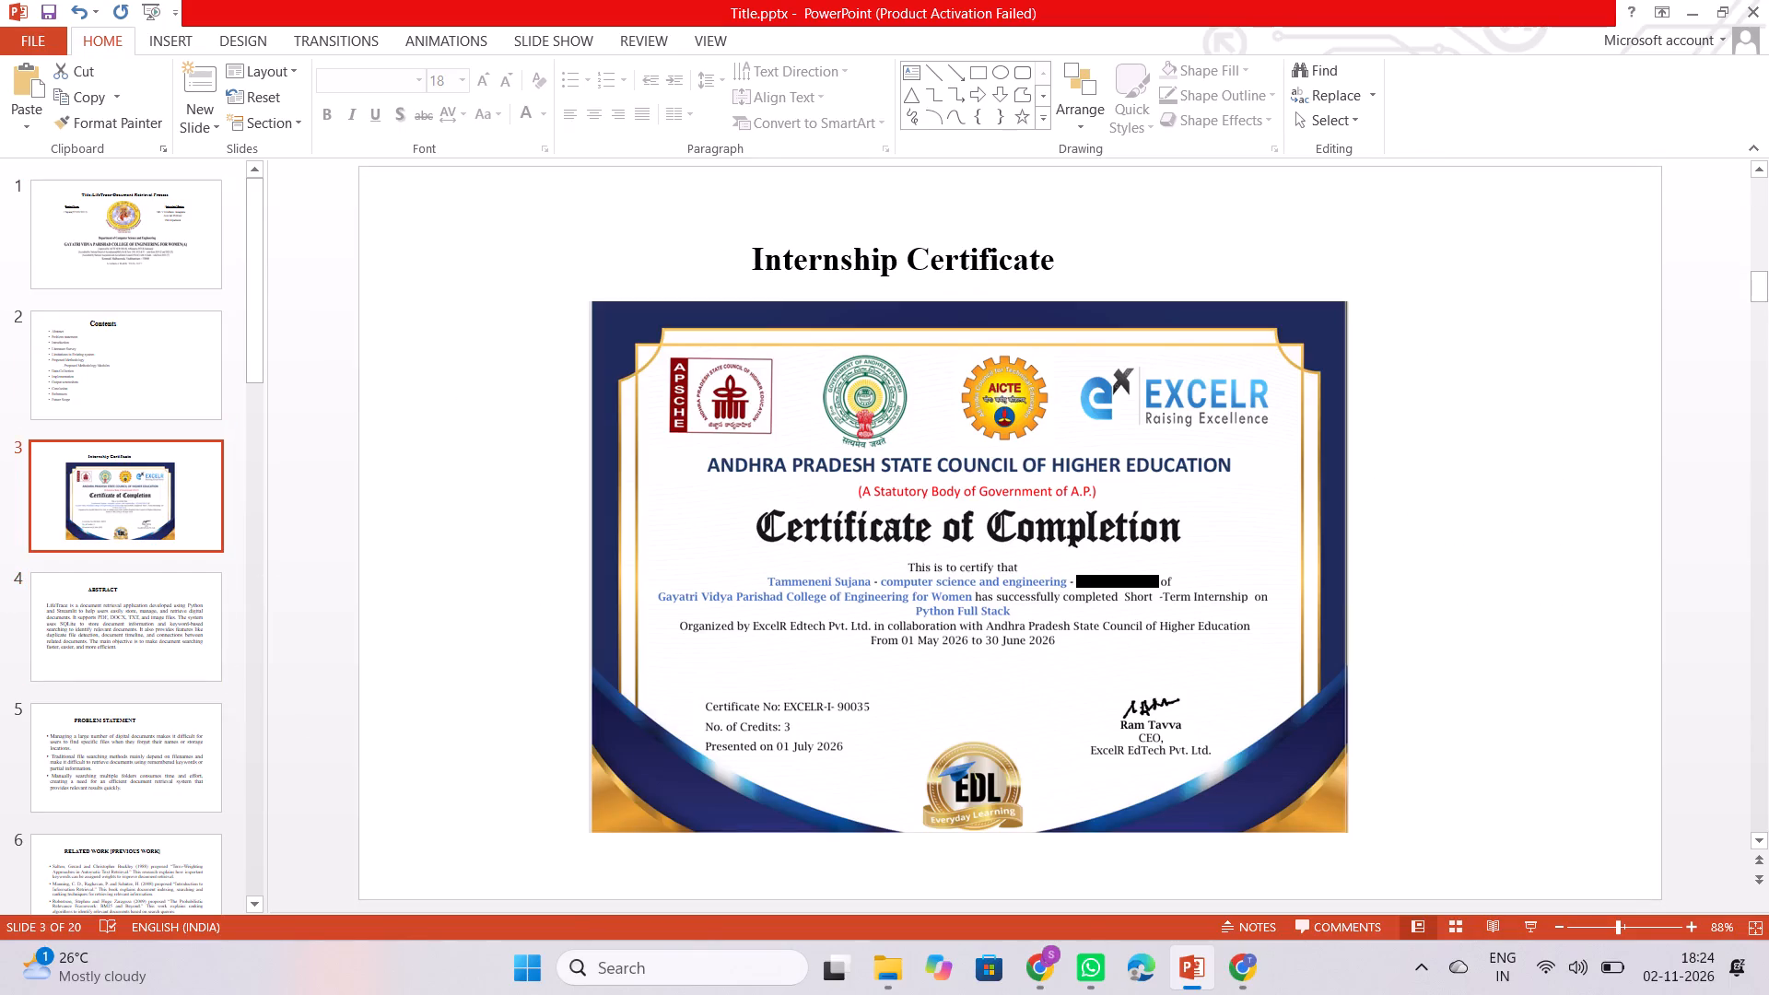
pyautogui.hotkey('ctrl', 's')
pyautogui.hotkey('ctrl', 's')
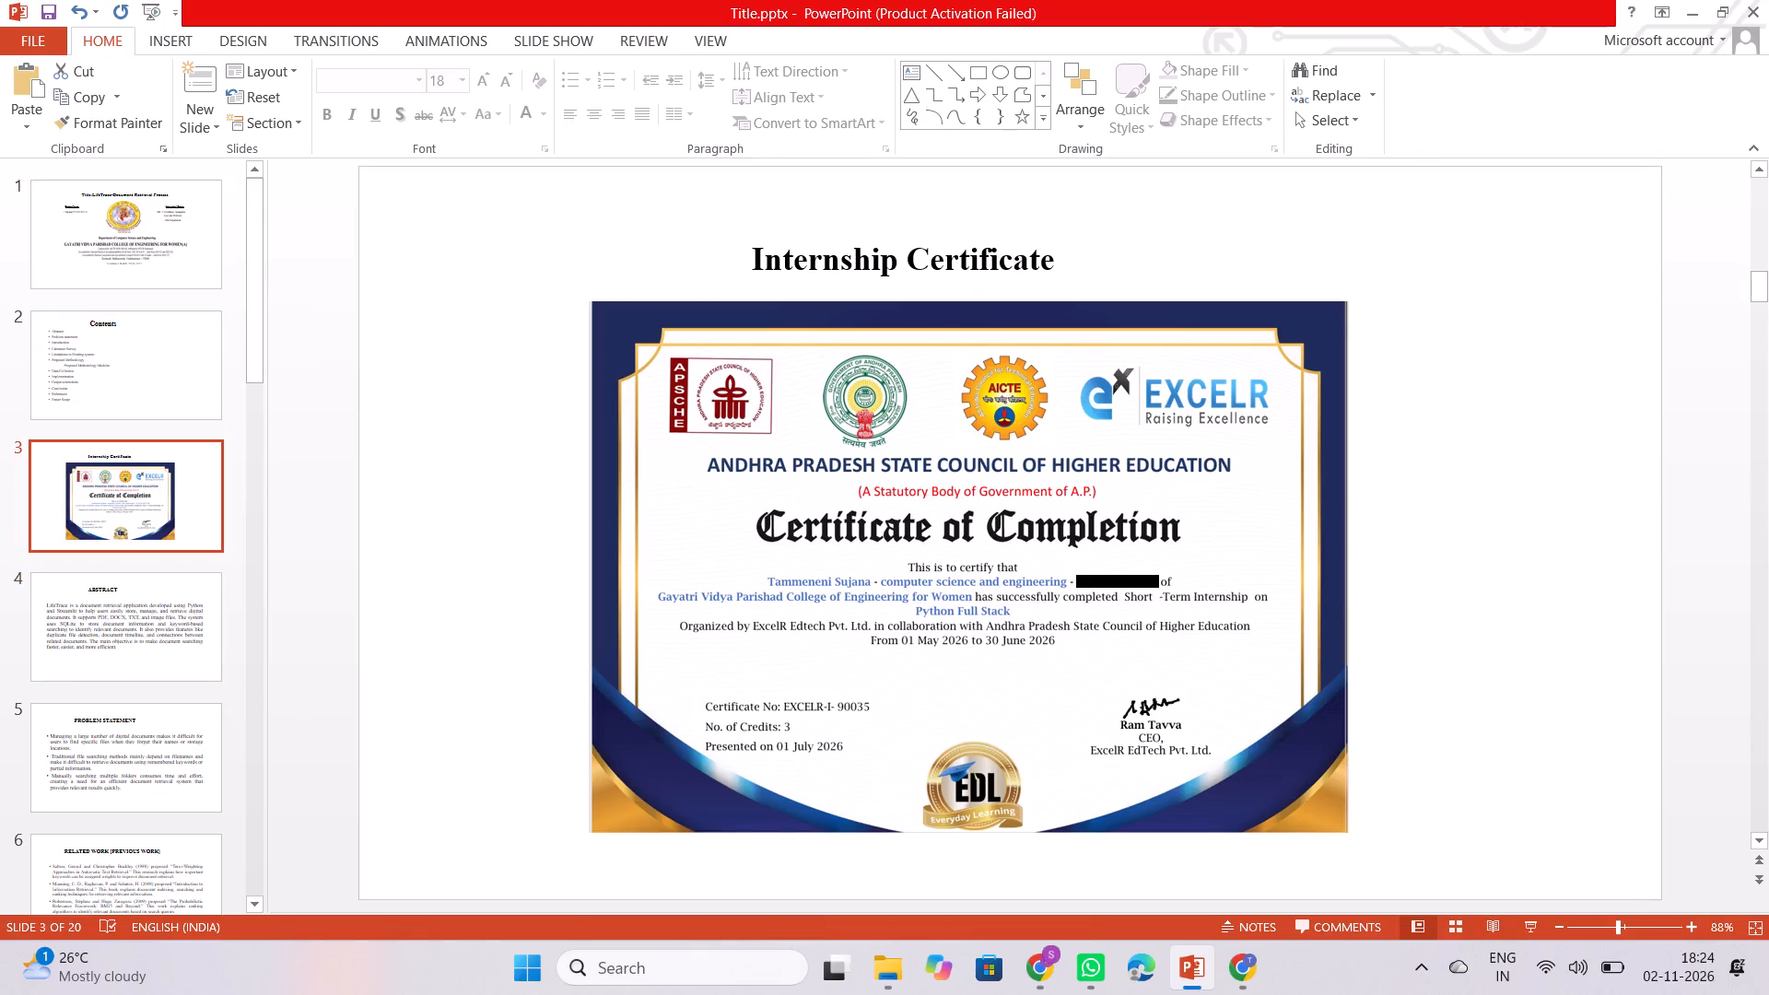